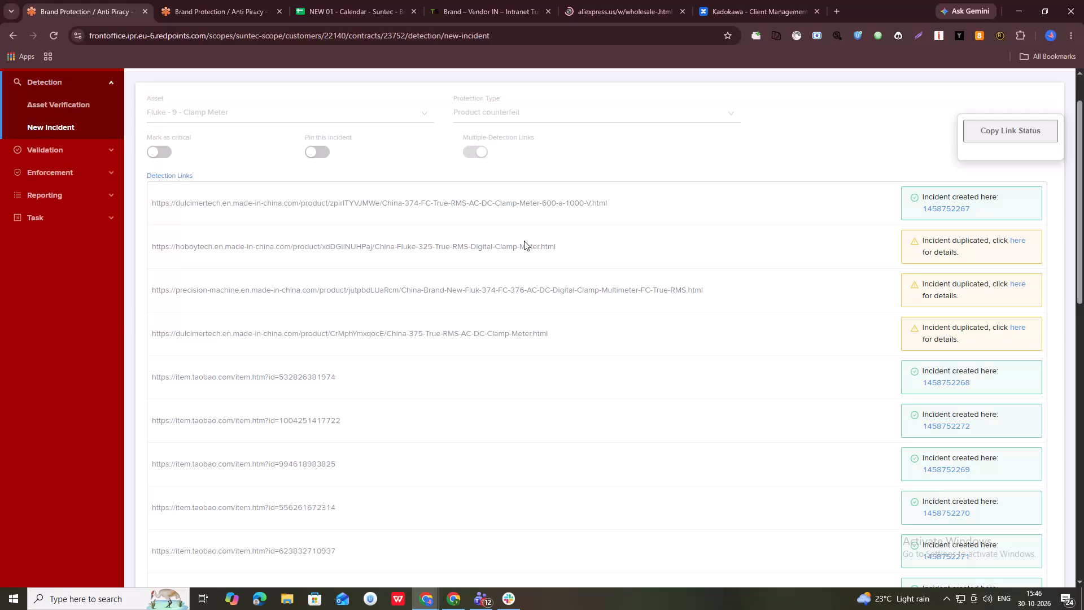
Copy asset Fluke - 9 - Clamp Meter from the incident form into row 103081 and fill customer and asset down the batch's link rows.
{"action": "left_click", "coordinate": [237, 116], "text": "alt"}
{"action": "key", "text": "alt+Tab"}
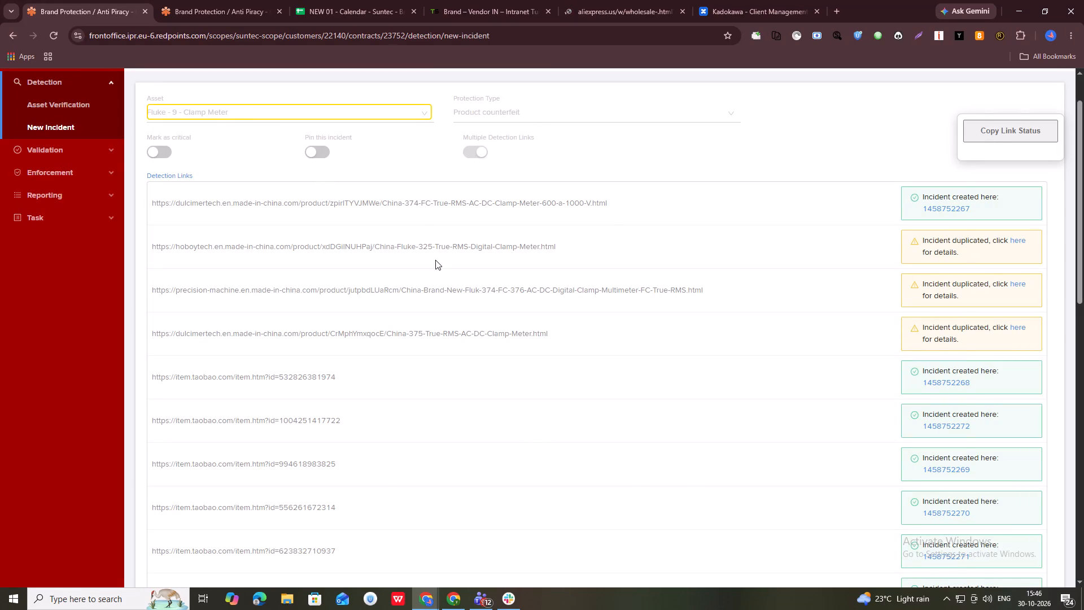
{"action": "left_click", "coordinate": [139, 278]}
{"action": "key", "text": "ctrl+v"}
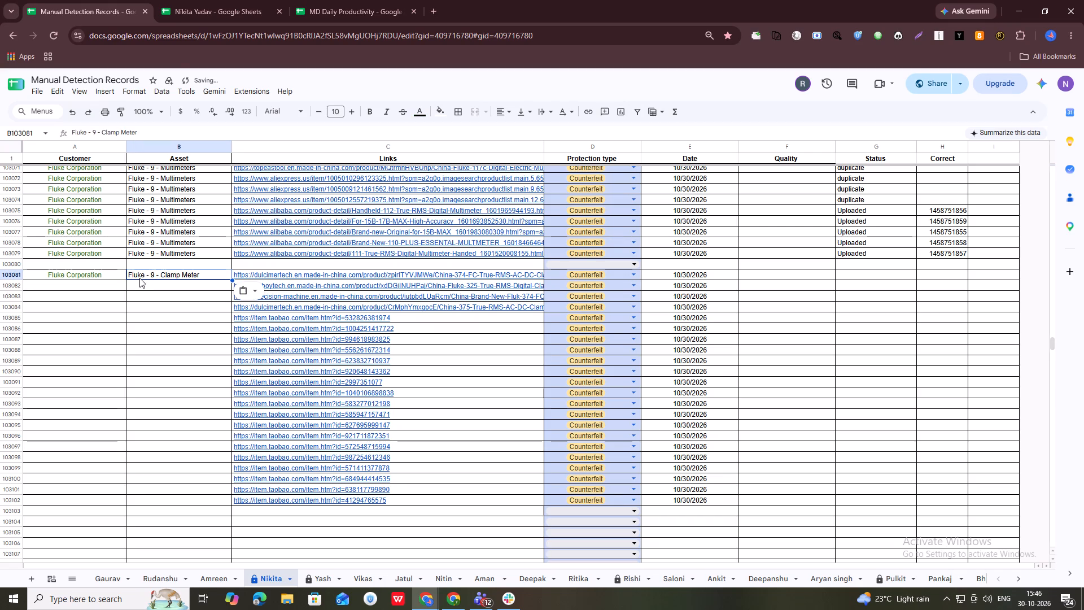
{"action": "key", "text": "shift+Left"}
{"action": "key", "text": "ctrl+space"}
{"action": "key", "text": "ctrl+d"}
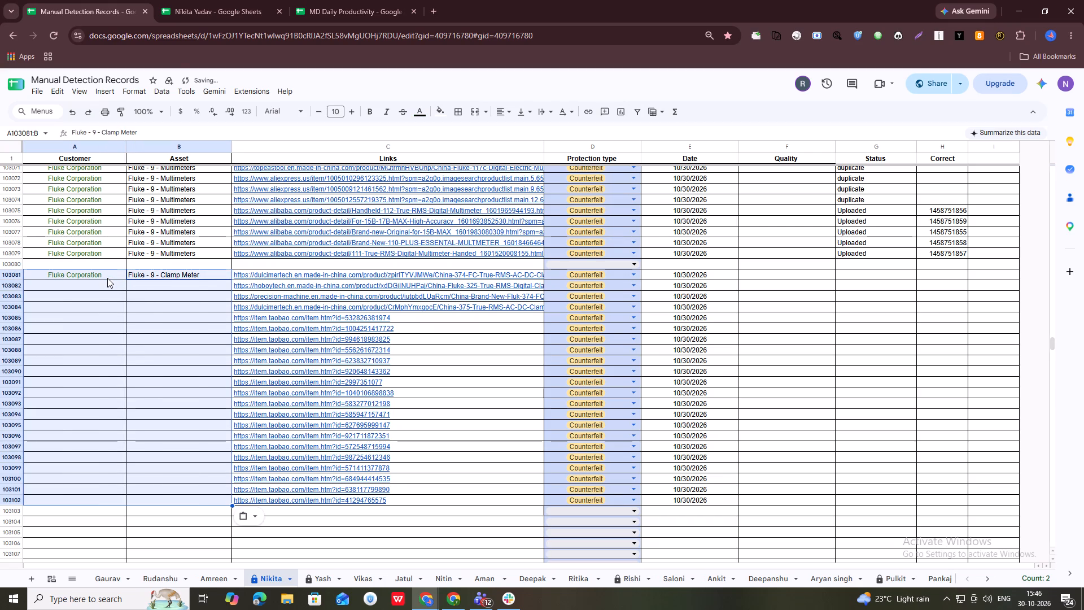
Copy the submitted batch's link statuses and paste them into the detection records from the blank row above the batch, starting under Quality.
{"action": "key", "text": "Right"}
{"action": "key", "text": "Right"}
{"action": "key", "text": "Right"}
{"action": "key", "text": "Right"}
{"action": "key", "text": "Right"}
{"action": "key", "text": "alt+Tab"}
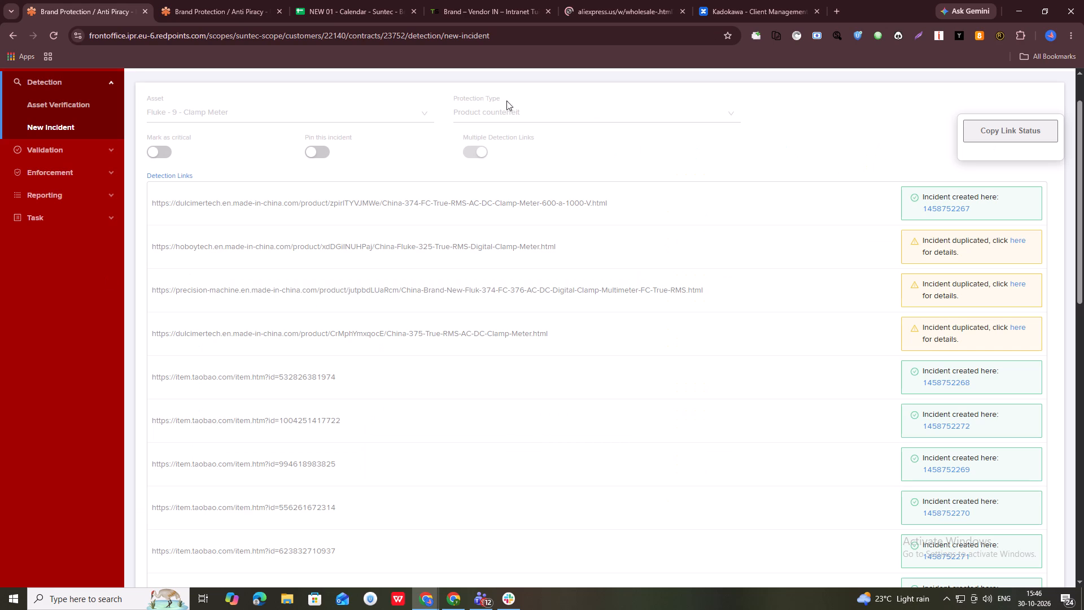
{"action": "left_click", "coordinate": [984, 129]}
{"action": "key", "text": "alt+Tab"}
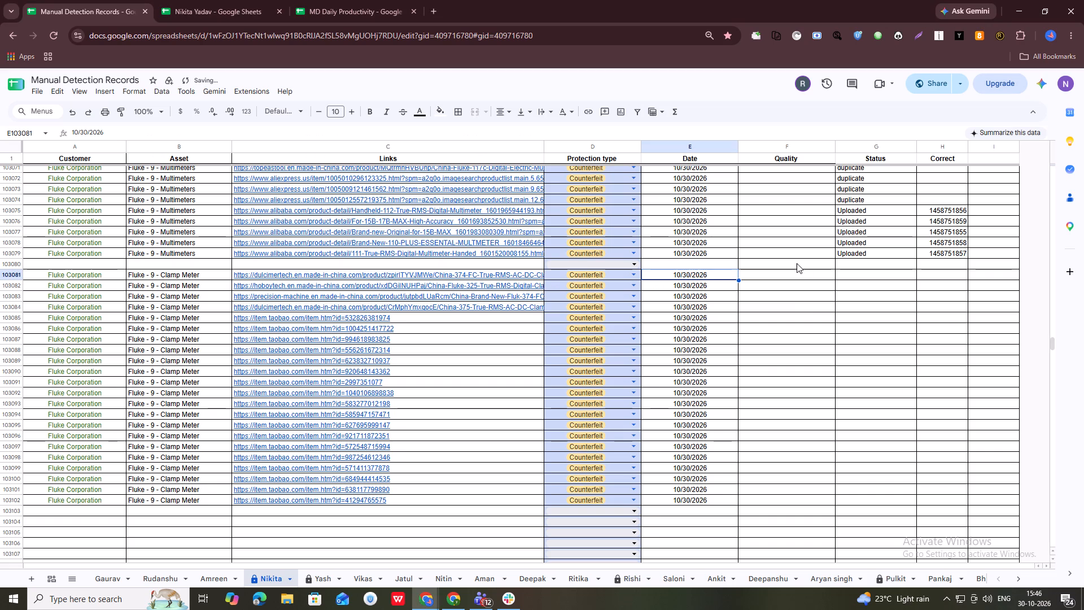
{"action": "left_click", "coordinate": [795, 263]}
{"action": "key", "text": "ctrl+v"}
Delete the pasted Link, Status and Incident Id's headings from row 103080.
{"action": "key", "text": "Left"}
{"action": "key", "text": "Right"}
{"action": "key", "text": "Right"}
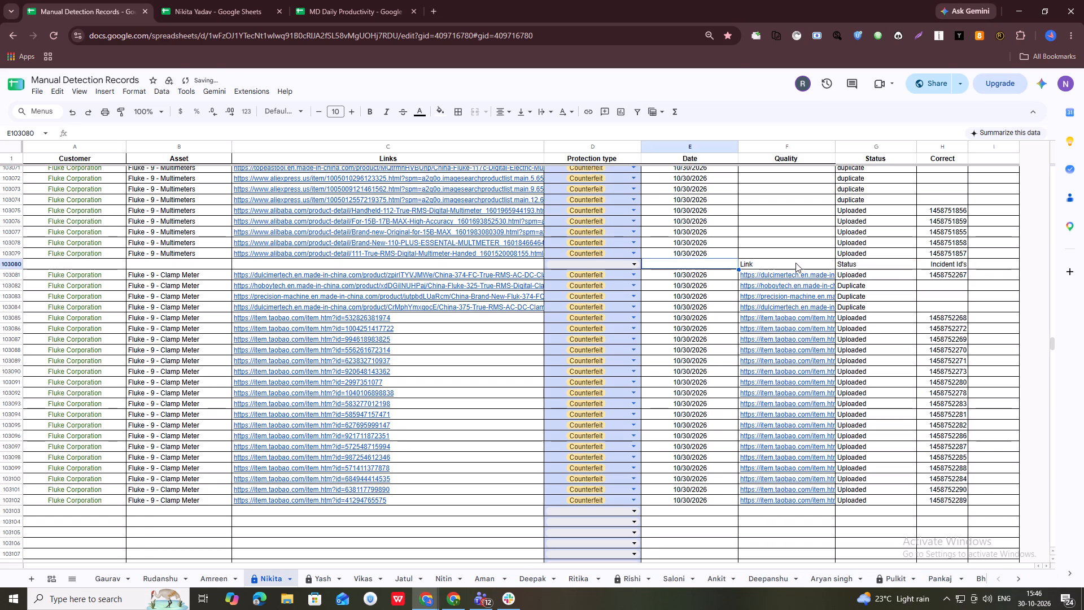
{"action": "key", "text": "Right"}
{"action": "key", "text": "shift+Right"}
{"action": "key", "text": "shift+Right"}
{"action": "key", "text": "shift+Right"}
{"action": "key", "text": "shift+Right"}
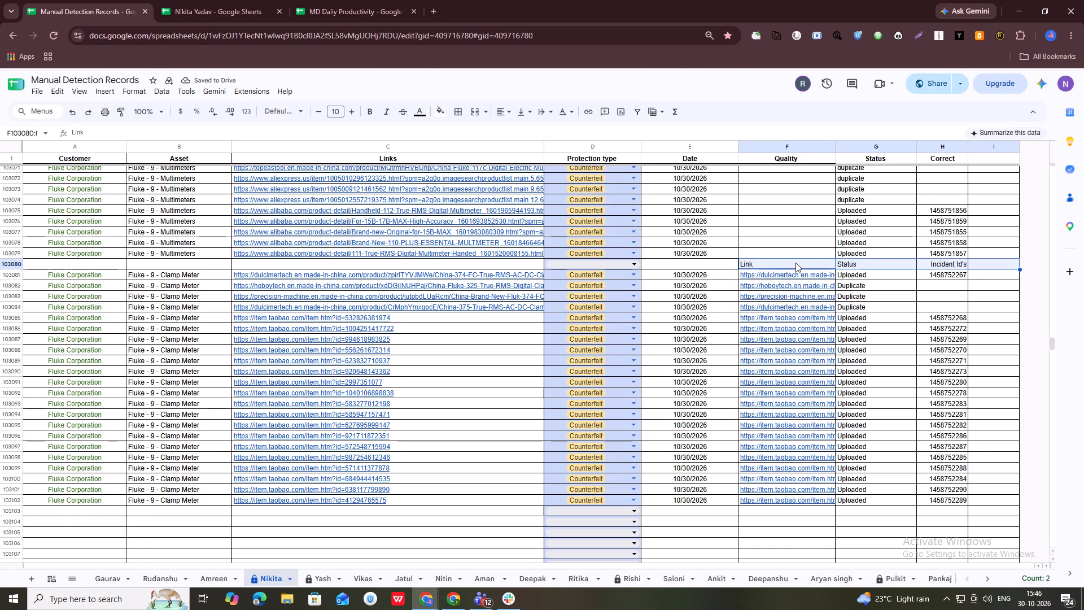
{"action": "key", "text": "Delete"}
Delete the pasted duplicate links from the Quality column for the clamp meter batch.
{"action": "key", "text": "Down"}
{"action": "key", "text": "ctrl+shift+Down"}
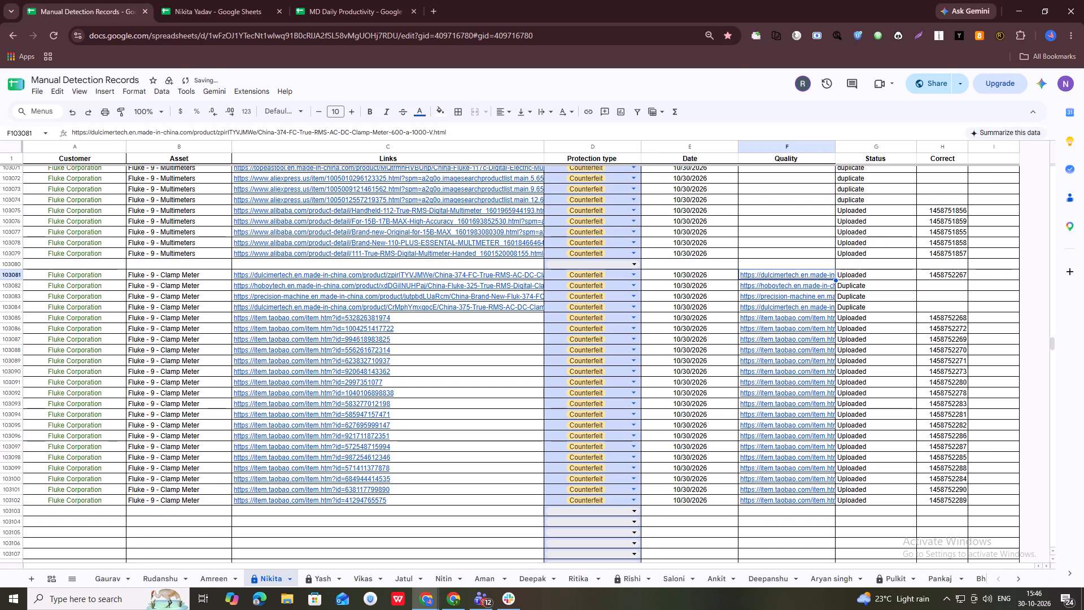
{"action": "key", "text": "Delete"}
{"action": "key", "text": "Right"}
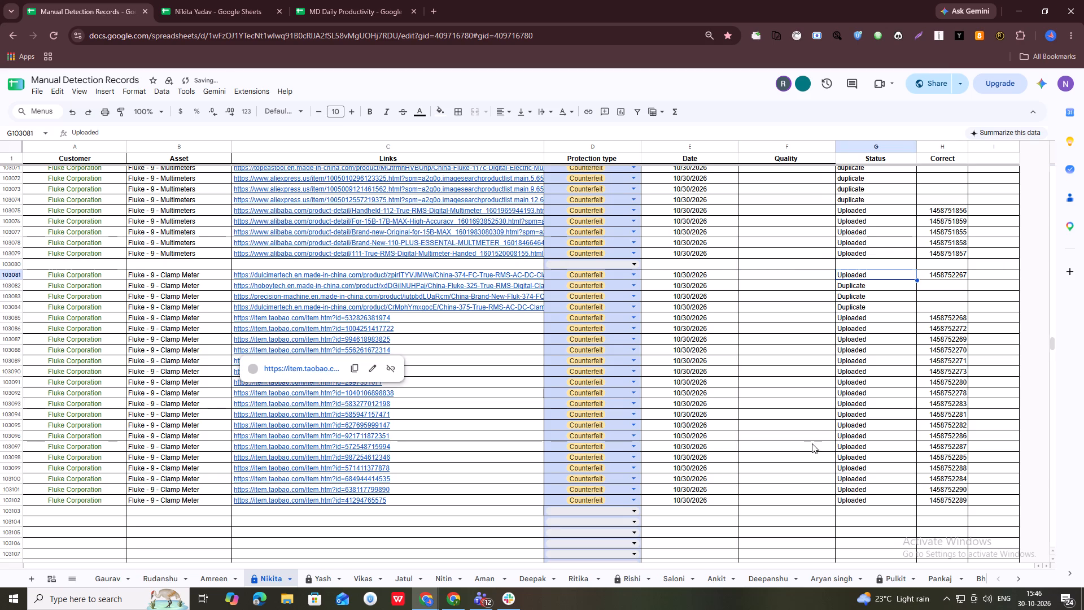
Clear the submitted detection links on the new incident form and reopen its list for editing.
{"action": "key", "text": "alt+Tab"}
{"action": "scroll", "coordinate": [370, 458], "scroll_direction": "down", "scroll_amount": 6}
{"action": "scroll", "coordinate": [624, 396], "scroll_direction": "down", "scroll_amount": 8}
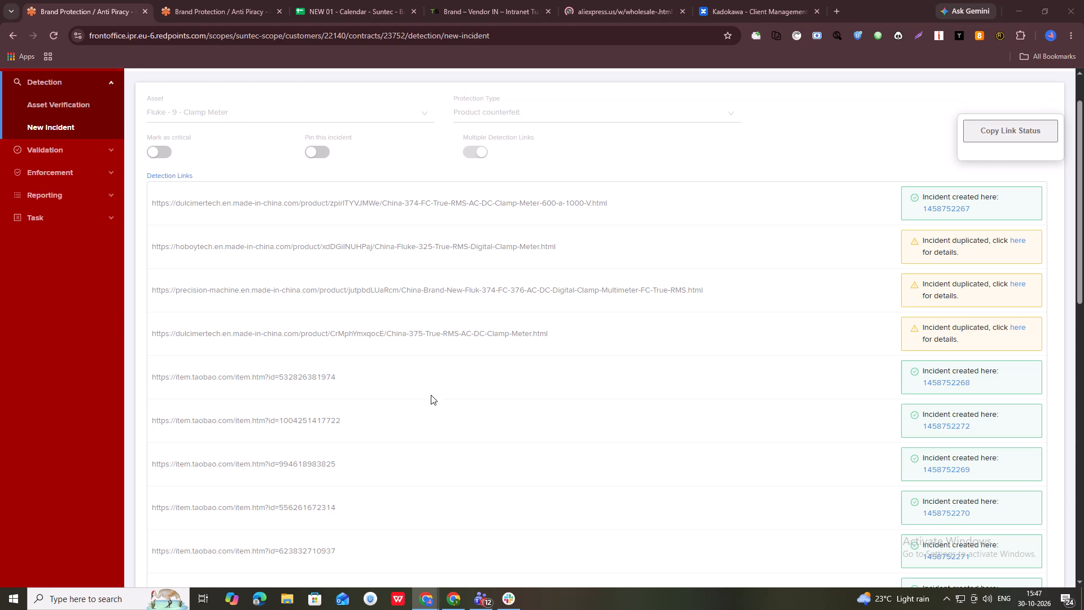
{"action": "scroll", "coordinate": [400, 339], "scroll_direction": "down", "scroll_amount": 5}
{"action": "left_click", "coordinate": [261, 494]}
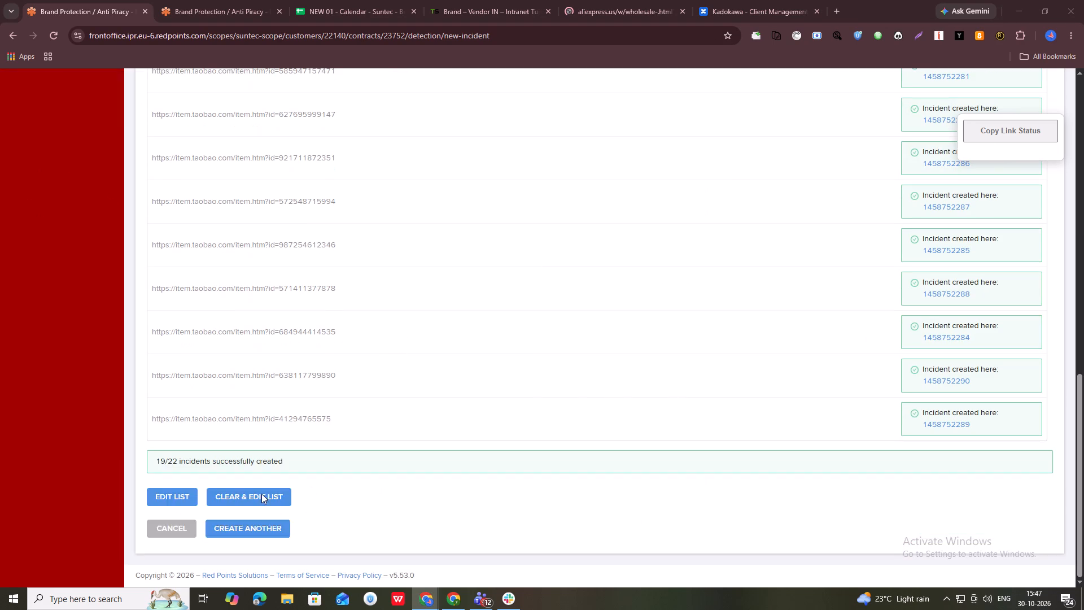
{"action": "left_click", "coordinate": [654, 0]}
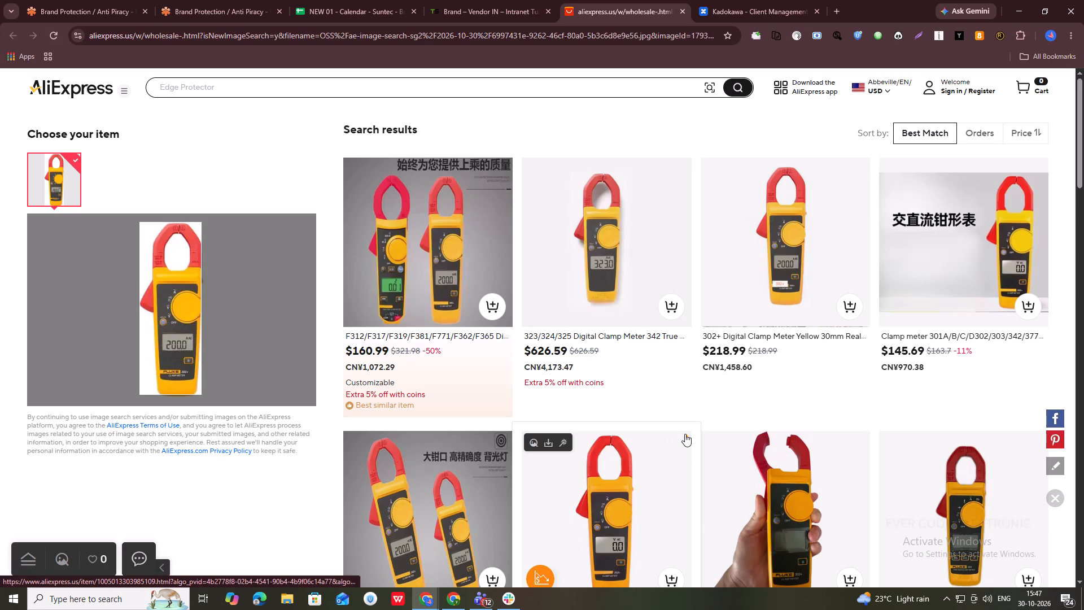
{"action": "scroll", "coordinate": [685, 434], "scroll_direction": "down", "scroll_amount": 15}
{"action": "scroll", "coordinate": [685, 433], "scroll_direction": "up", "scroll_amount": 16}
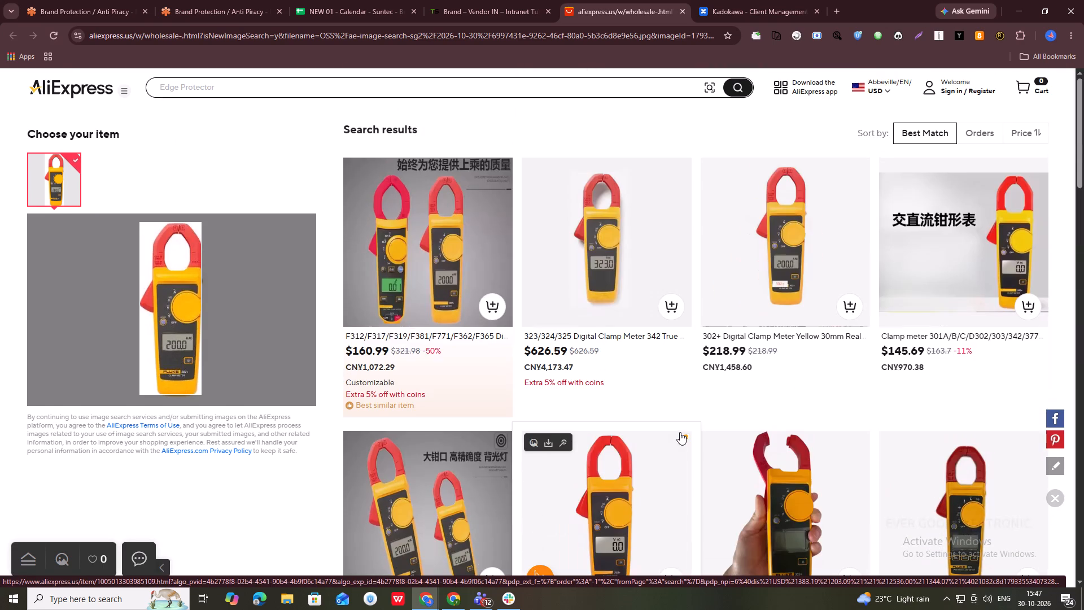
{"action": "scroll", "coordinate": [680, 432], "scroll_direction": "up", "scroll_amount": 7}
Disconnect Urban VPN and load tuinet.app/z/brand/ in a new tab.
{"action": "left_click", "coordinate": [478, 0]}
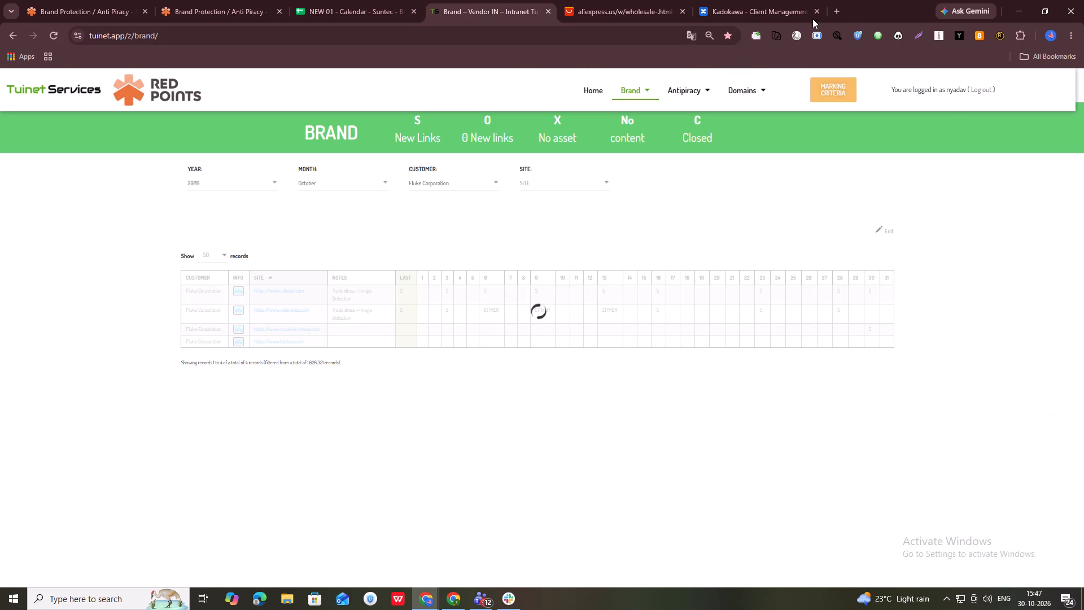
{"action": "left_click", "coordinate": [829, 5]}
{"action": "left_click", "coordinate": [860, 36]}
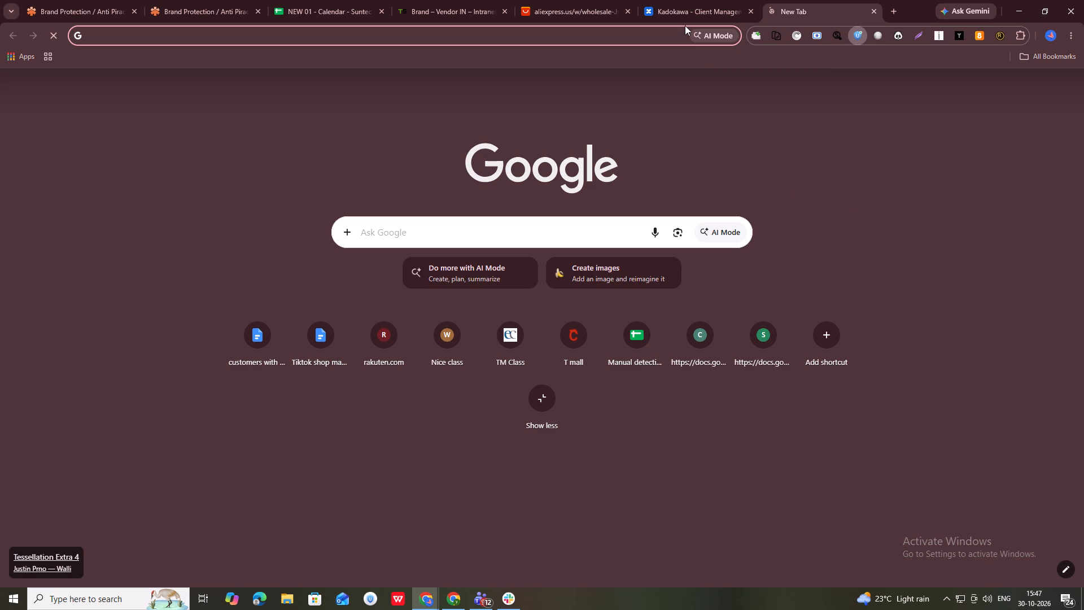
{"action": "left_click", "coordinate": [571, 36]}
{"action": "type", "text": "tui"}
{"action": "left_click", "coordinate": [860, 33]}
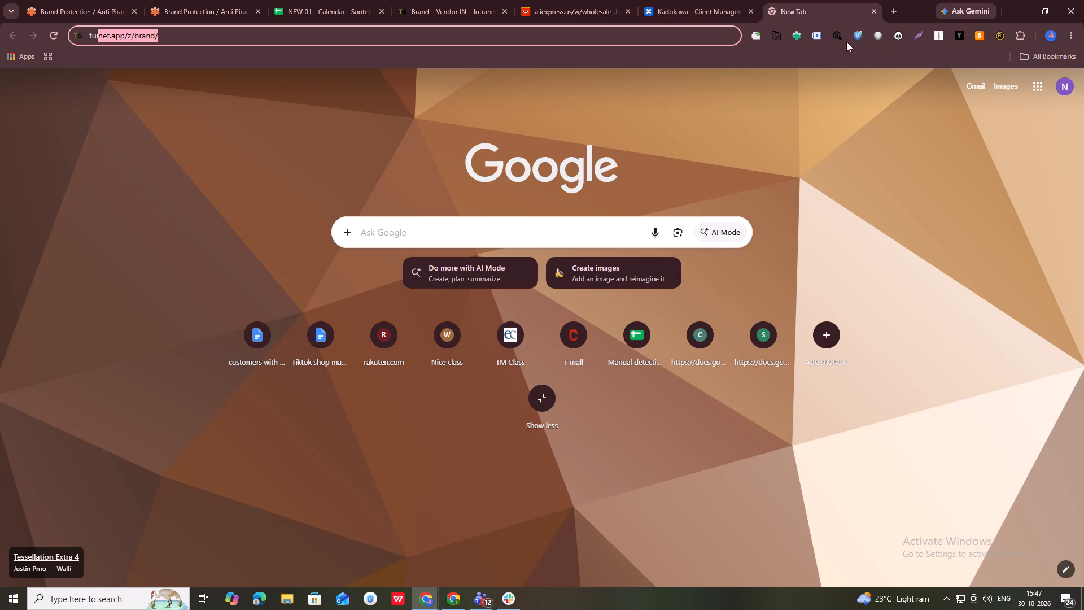
{"action": "left_click", "coordinate": [861, 37]}
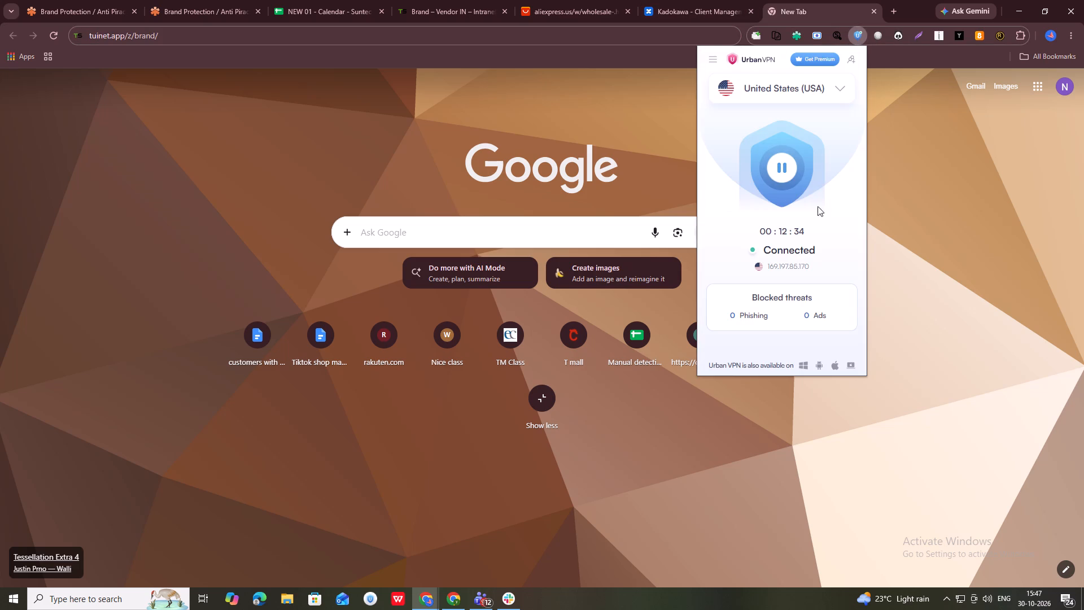
{"action": "left_click", "coordinate": [785, 172]}
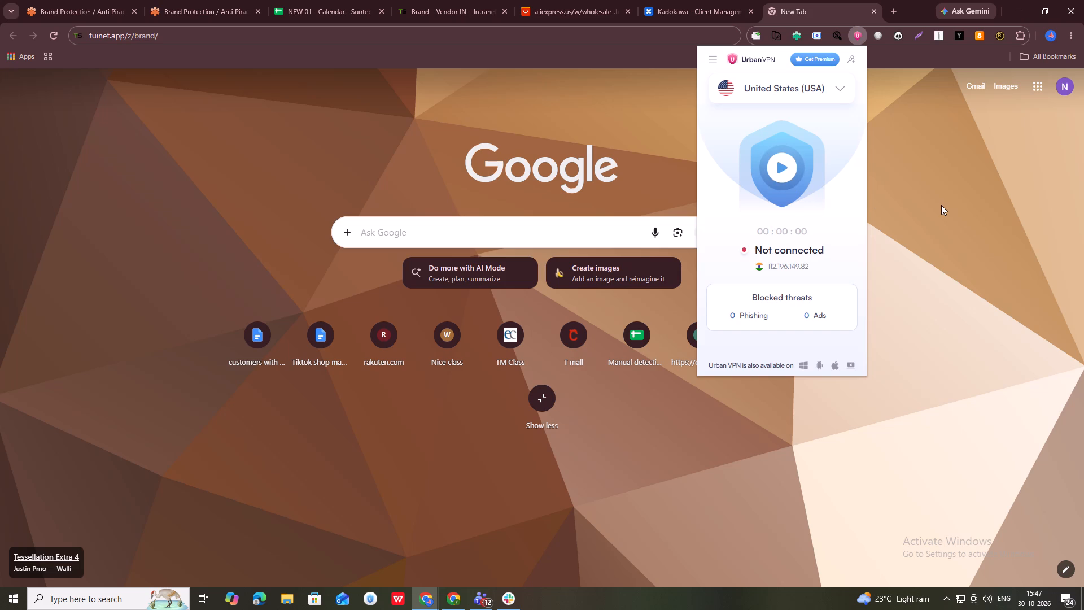
{"action": "left_click", "coordinate": [941, 205]}
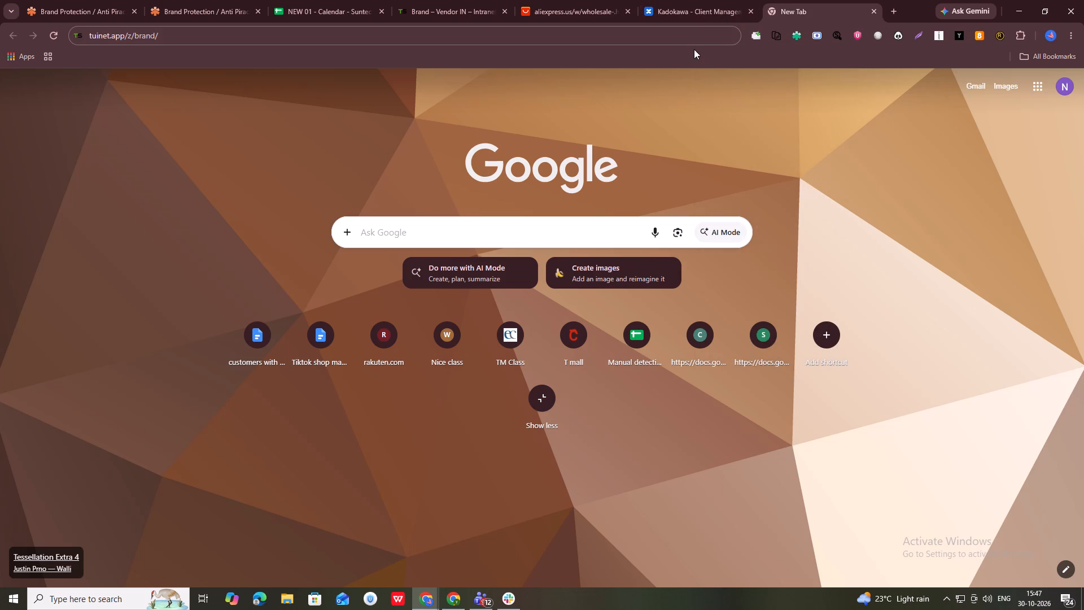
{"action": "key", "text": "Return"}
{"action": "left_click", "coordinate": [698, 29]}
{"action": "key", "text": "Return"}
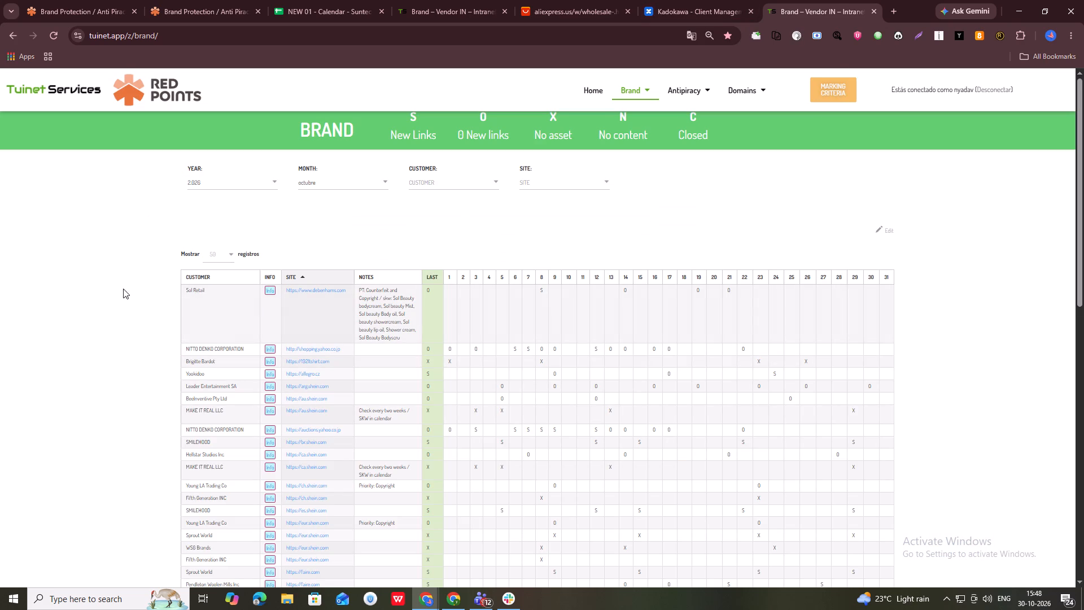
Filter the October 2026 brand records by the customer Fluke Corporation.
{"action": "scroll", "coordinate": [448, 286], "scroll_direction": "down", "scroll_amount": 7}
{"action": "scroll", "coordinate": [633, 290], "scroll_direction": "up", "scroll_amount": 8}
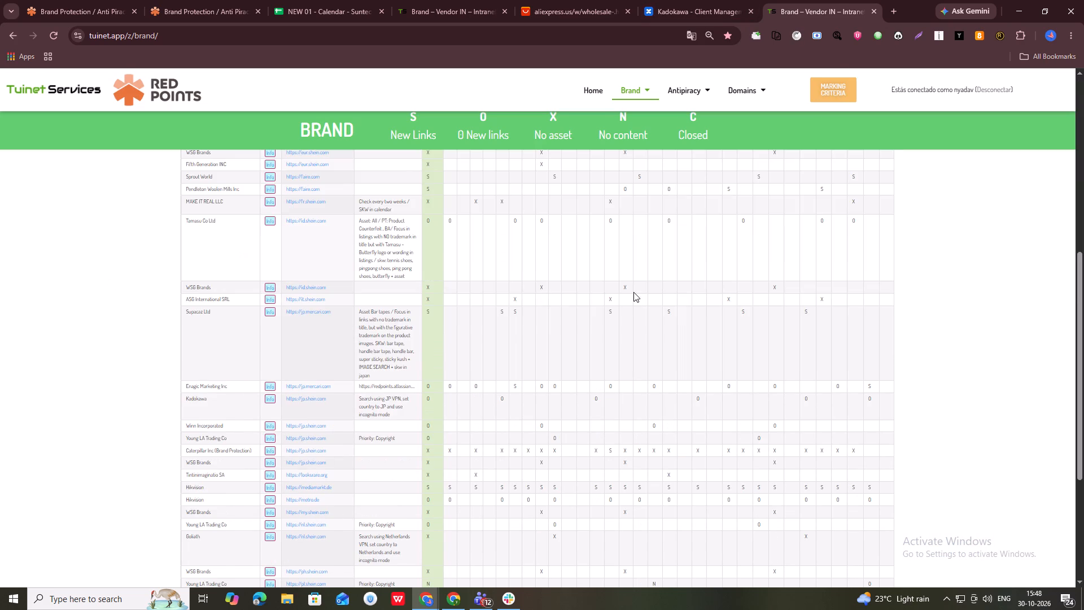
{"action": "scroll", "coordinate": [633, 292], "scroll_direction": "up", "scroll_amount": 7}
{"action": "left_click", "coordinate": [443, 185]}
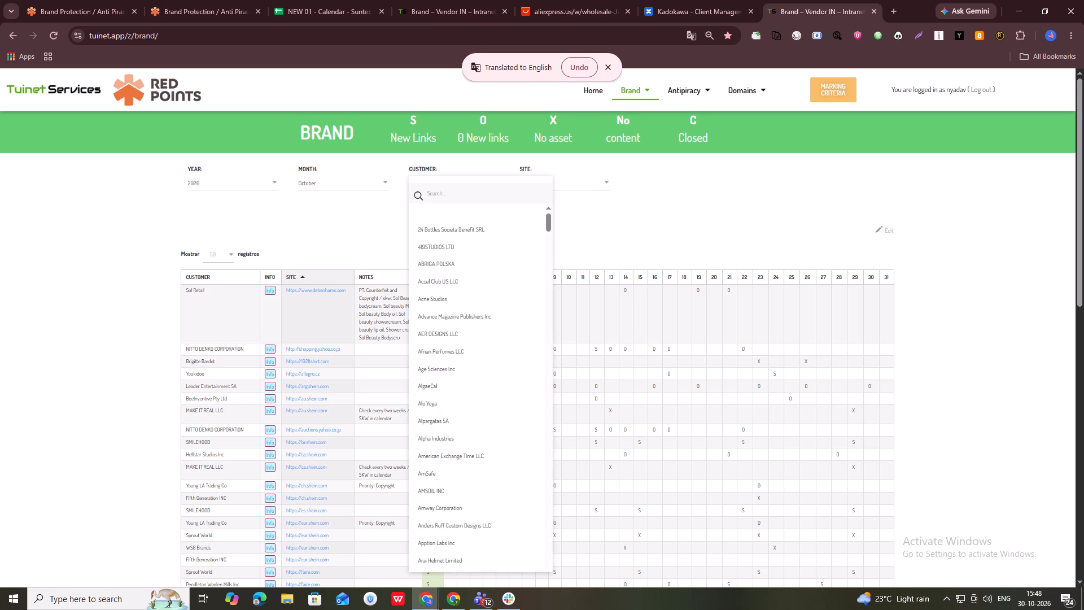
{"action": "type", "text": "fluke"}
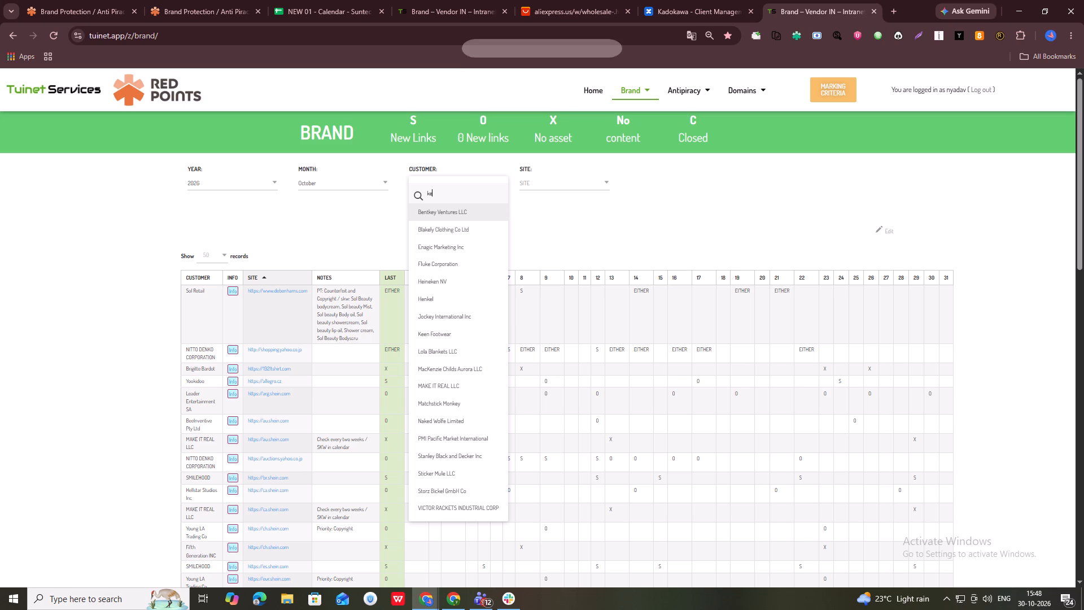
{"action": "double_click", "coordinate": [447, 193]}
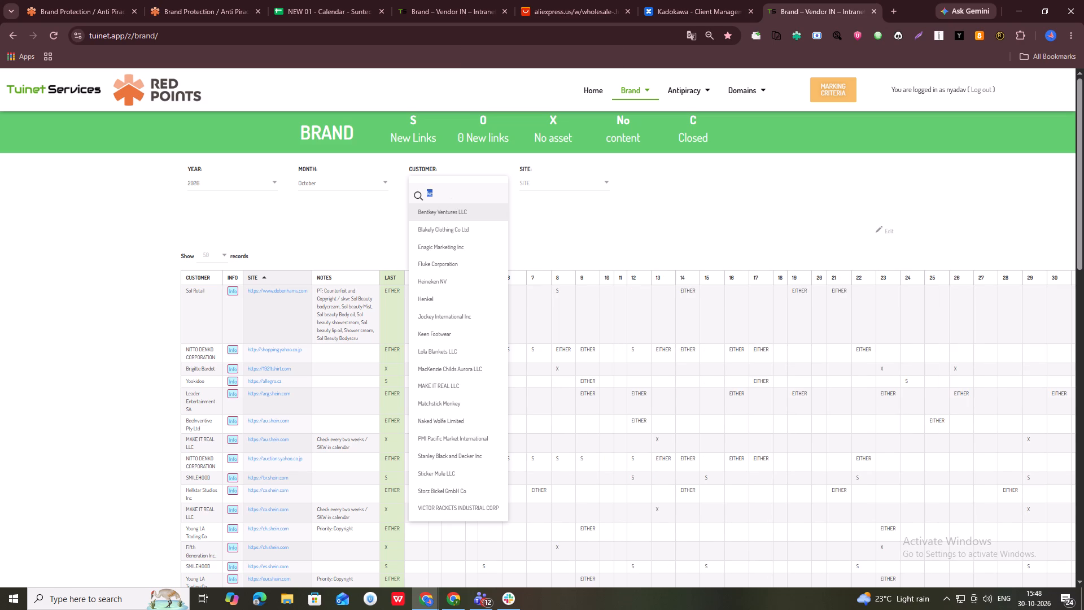
{"action": "type", "text": "fluke"}
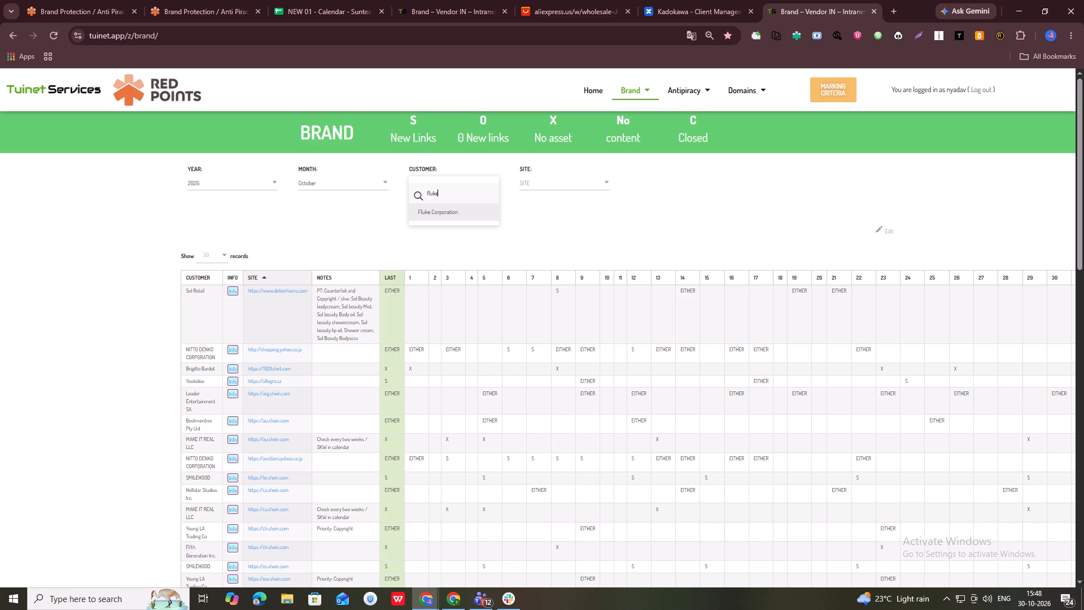
{"action": "left_click", "coordinate": [457, 215]}
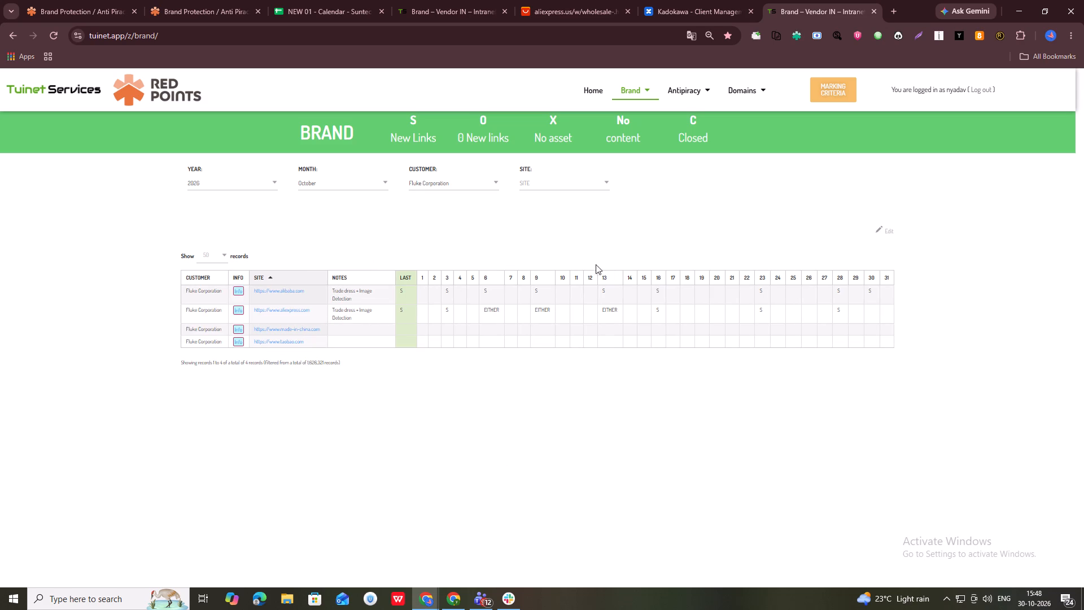
Mark day 30 as S for Fluke Corporation's made-in-china.com and taobao.com sites.
{"action": "double_click", "coordinate": [875, 329]}
{"action": "left_click", "coordinate": [855, 353]}
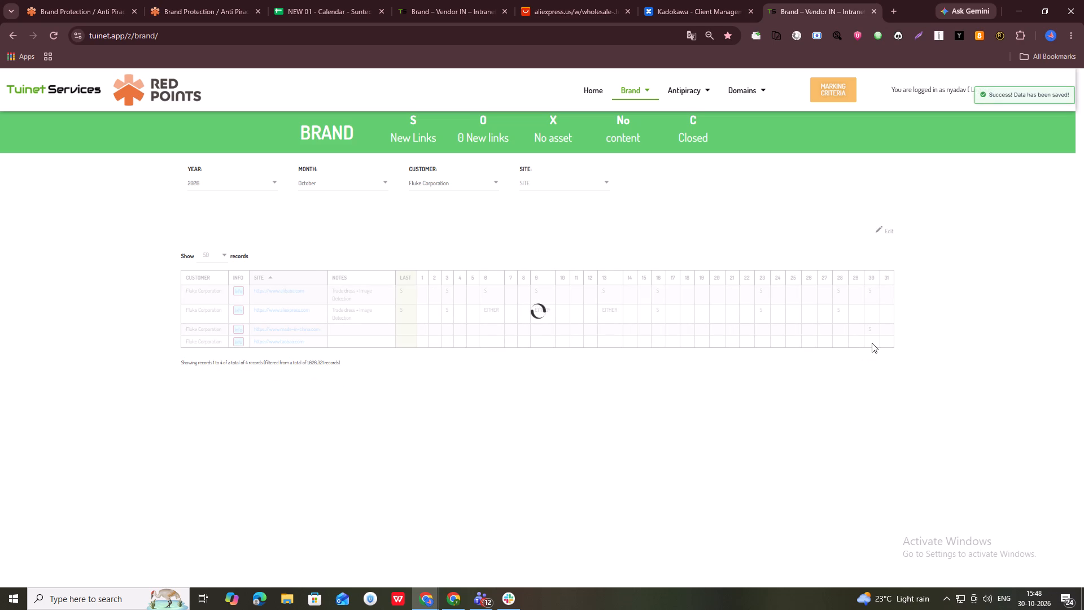
{"action": "double_click", "coordinate": [871, 343]}
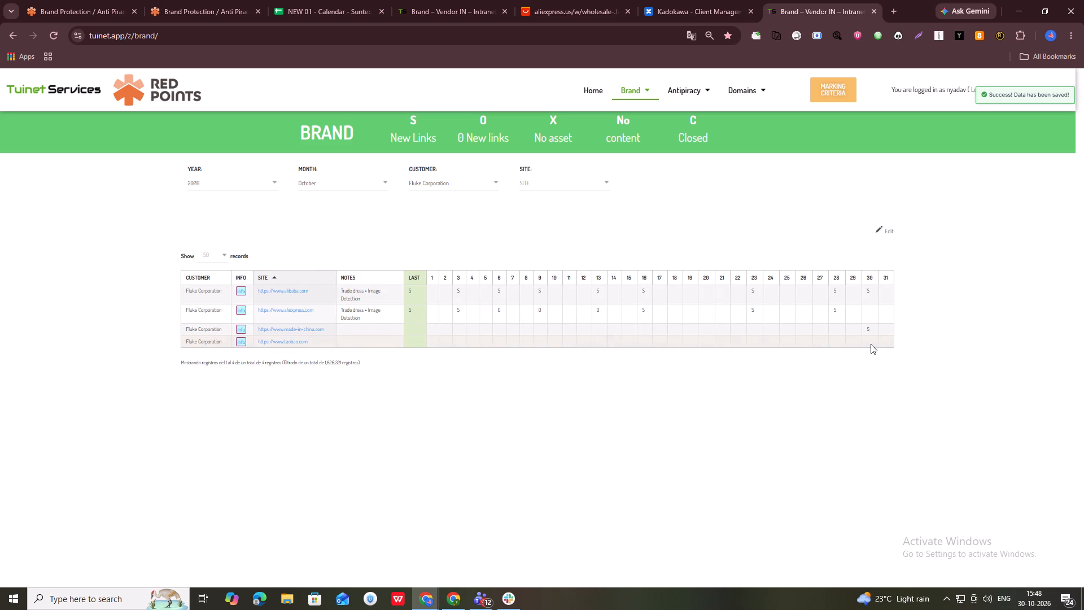
{"action": "left_click", "coordinate": [853, 369]}
From the AliExpress clamp meter image search results, open the 323/324/325 Digital Clamp Meter 342 listing in a new tab.
{"action": "left_click", "coordinate": [561, 0]}
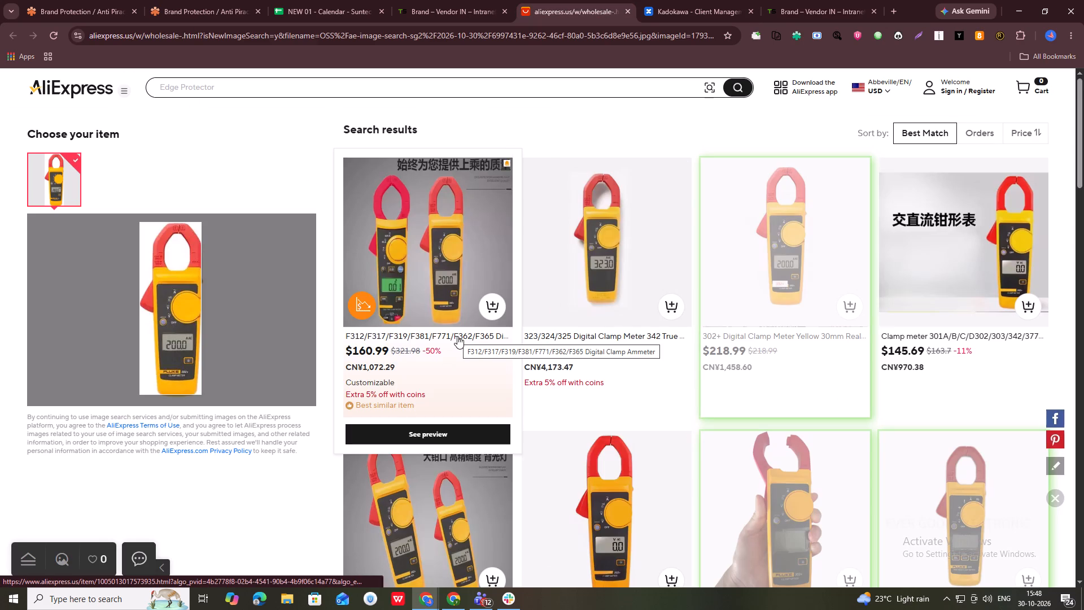
{"action": "middle_click", "coordinate": [622, 338]}
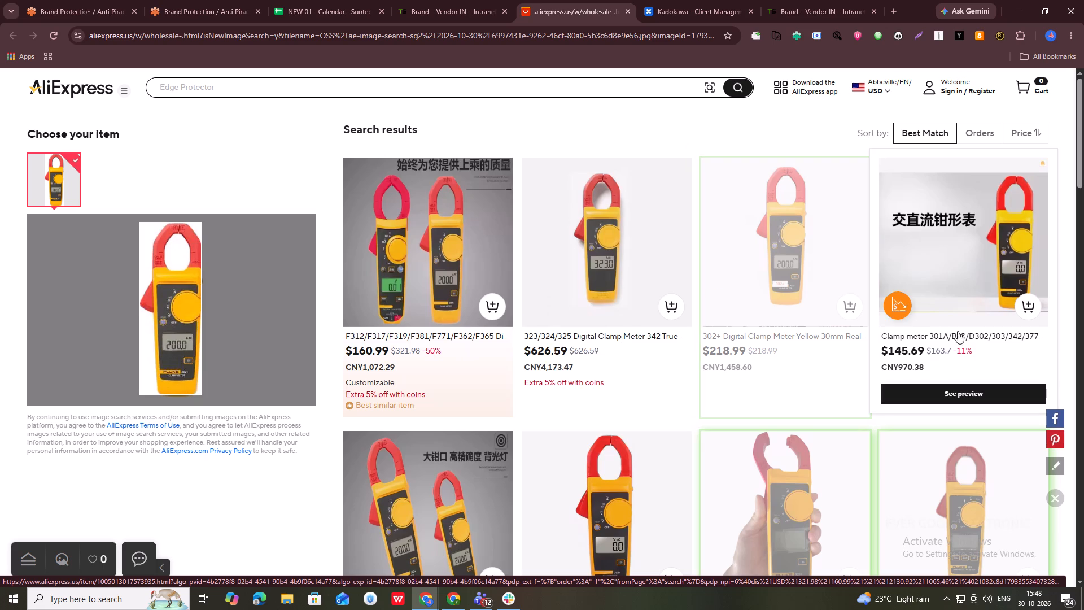
{"action": "scroll", "coordinate": [894, 376], "scroll_direction": "down", "scroll_amount": 2}
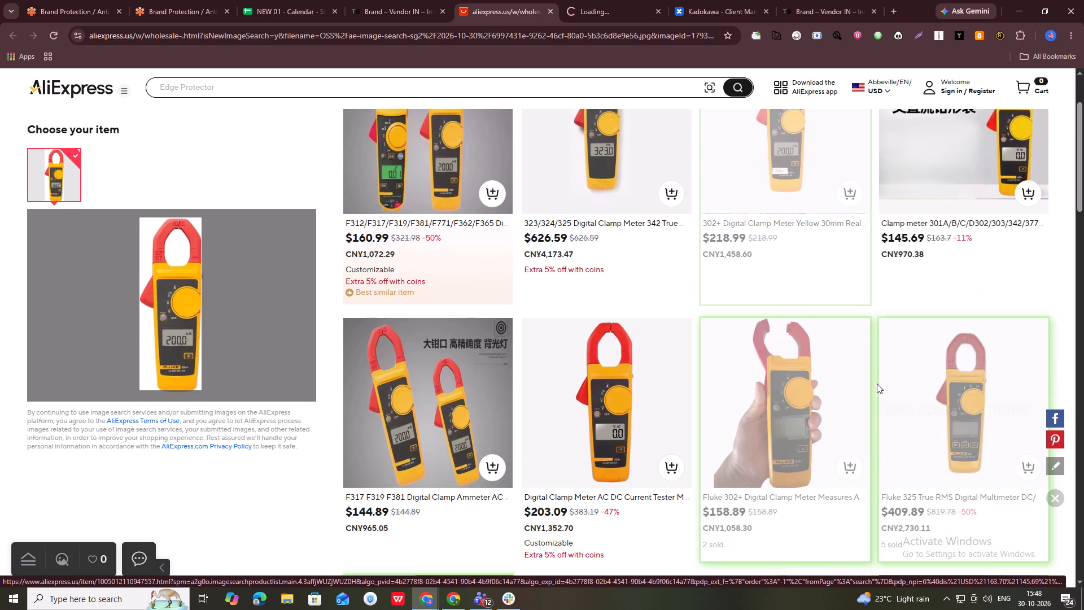
{"action": "scroll", "coordinate": [1046, 358], "scroll_direction": "up", "scroll_amount": 2}
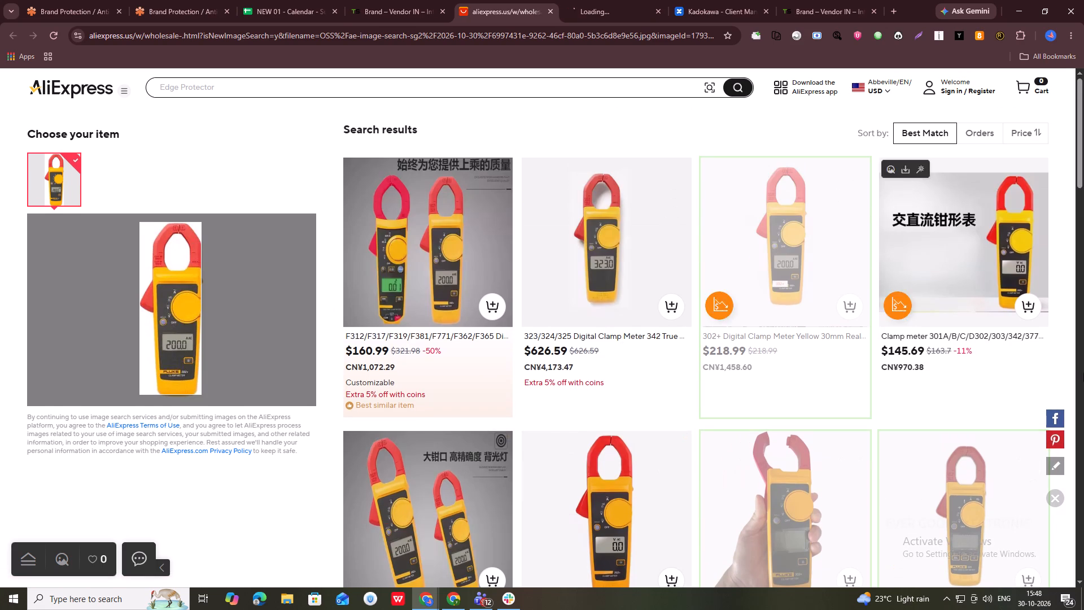
Open the Clamp meter 301A/B/C/D302/303/342/377 listing from the image search results in a new tab.
{"action": "middle_click", "coordinate": [972, 337]}
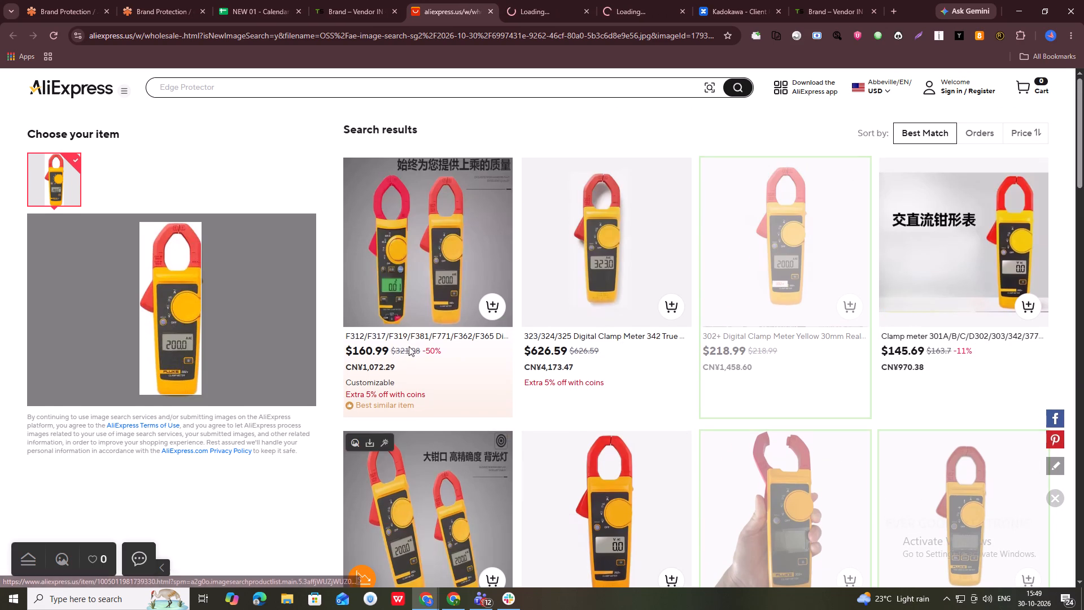
Copy the link of the "for KE 323 True RMS Clamp Meter Tester" listing and save it as a new Fluke clamp meter counterfeit incident.
{"action": "scroll", "coordinate": [475, 427], "scroll_direction": "down", "scroll_amount": 5}
{"action": "scroll", "coordinate": [646, 453], "scroll_direction": "down", "scroll_amount": 4}
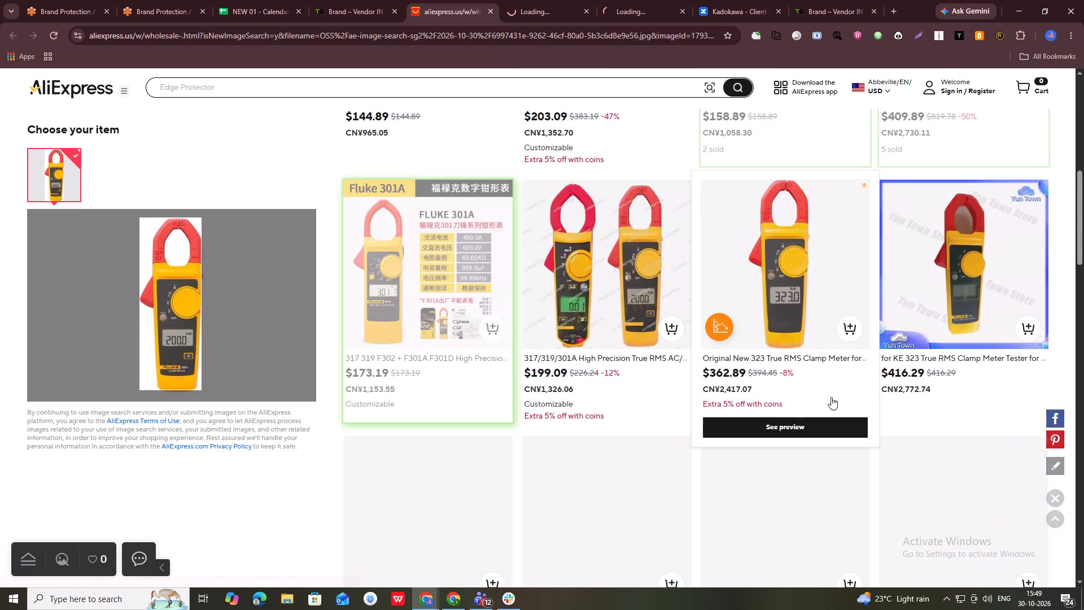
{"action": "right_click", "coordinate": [962, 359]}
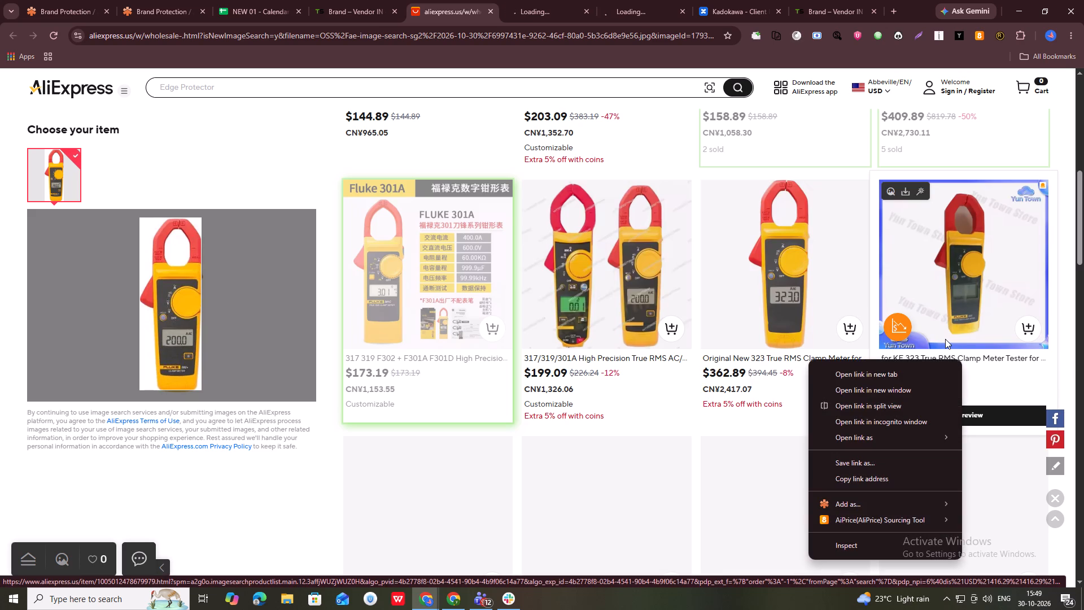
{"action": "left_click", "coordinate": [867, 481]}
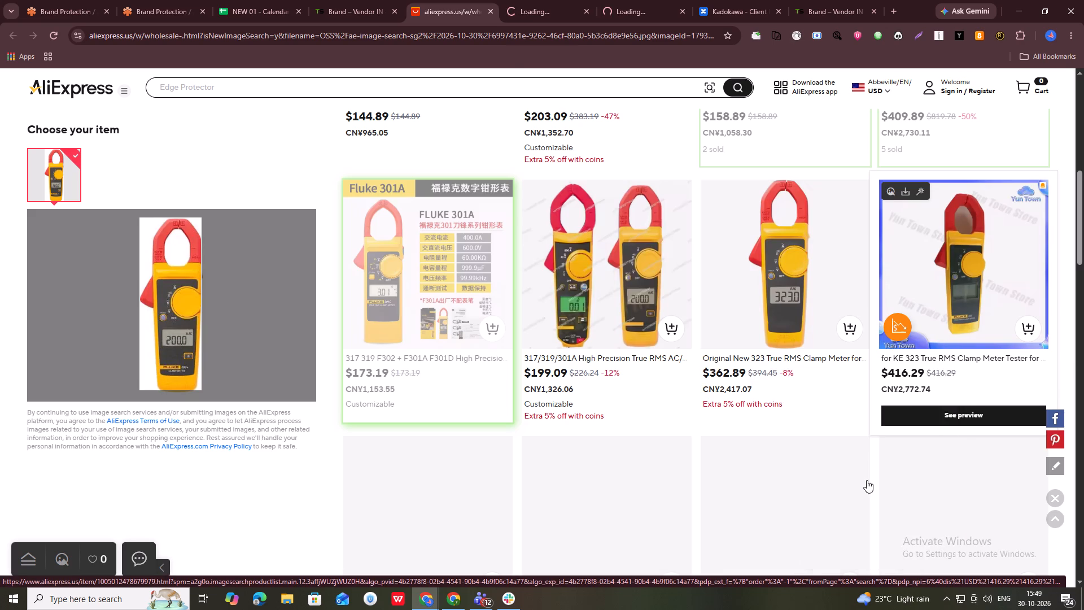
{"action": "left_click", "coordinate": [93, 0]}
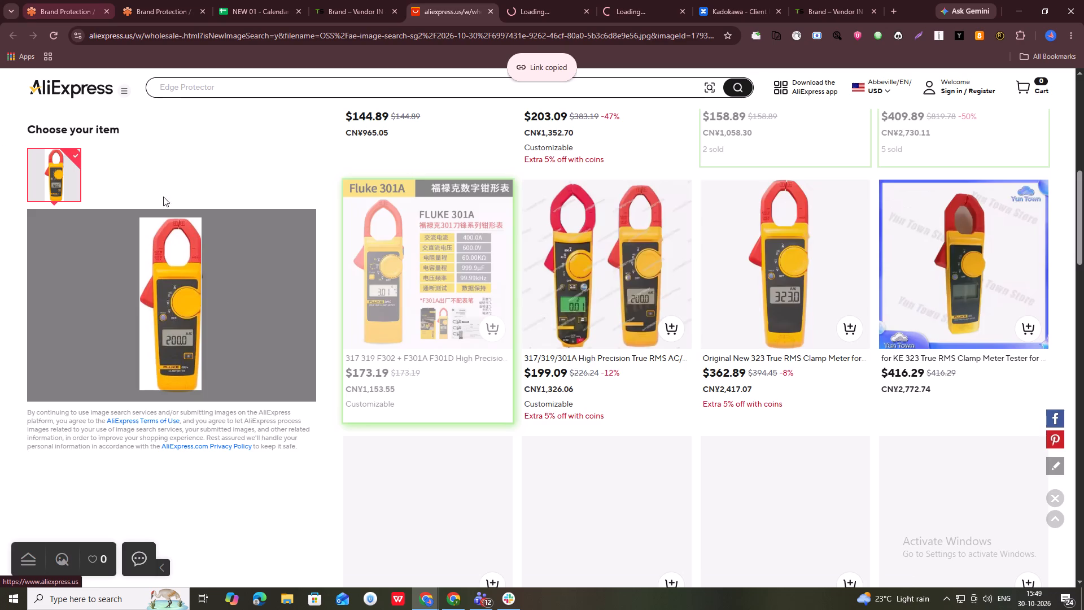
{"action": "left_click", "coordinate": [369, 282]}
{"action": "key", "text": "ctrl+v"}
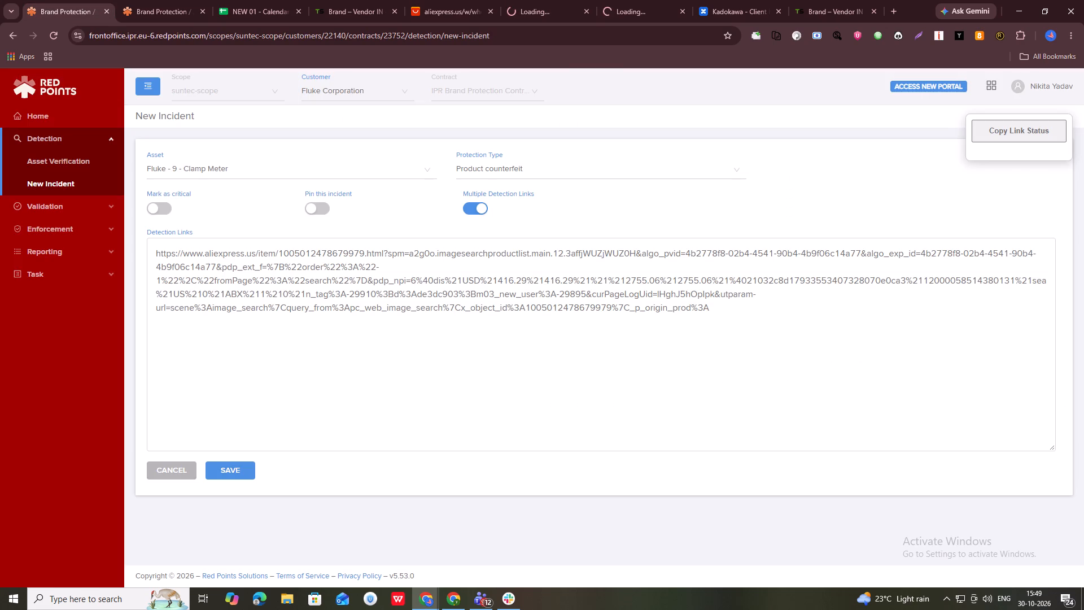
{"action": "left_click", "coordinate": [237, 472]}
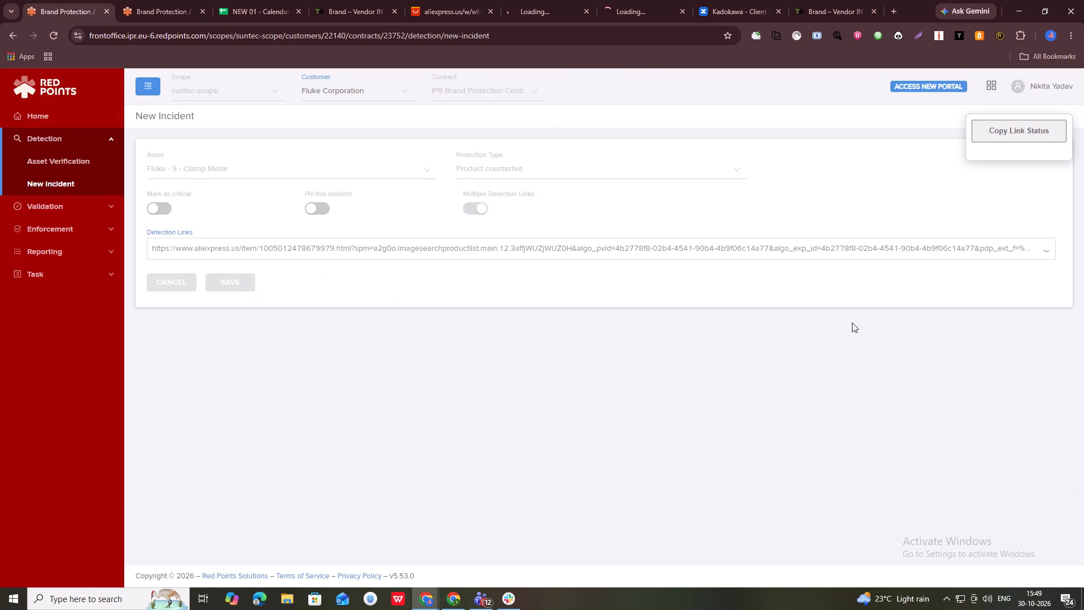
Switch to the Manual Detection Records and paste the AliExpress listing link into the Links column of row 103103.
{"action": "key", "text": "alt+Tab"}
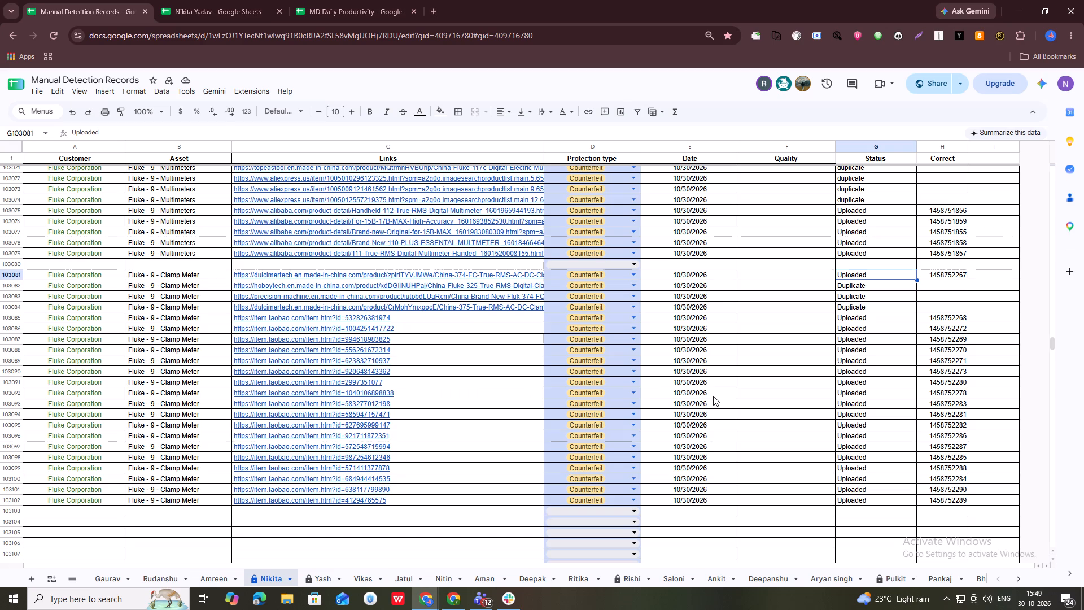
{"action": "key", "text": "ctrl+Down"}
{"action": "key", "text": "Left"}
{"action": "key", "text": "Down"}
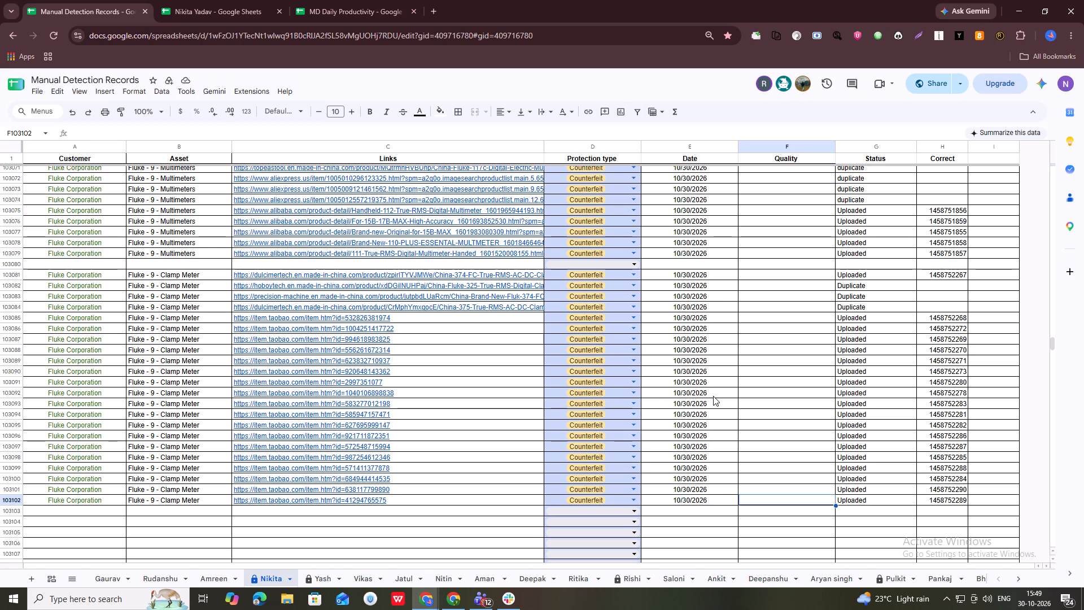
{"action": "key", "text": "Left"}
{"action": "key", "text": "Left"}
{"action": "key", "text": "Left"}
{"action": "key", "text": "Left"}
{"action": "key", "text": "Left"}
{"action": "key", "text": "ctrl+v"}
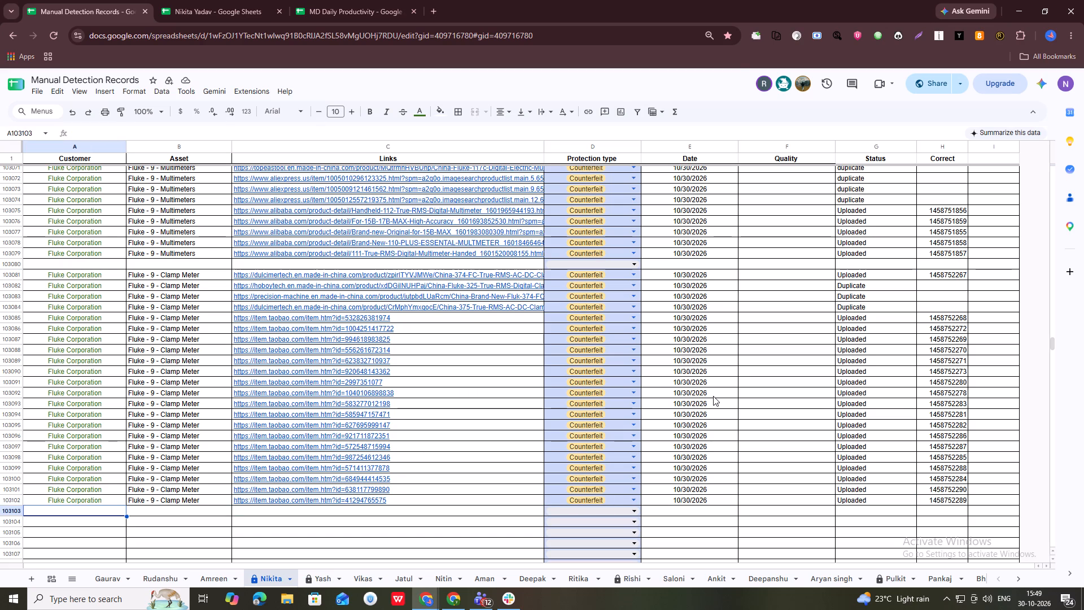
{"action": "key", "text": "Right"}
{"action": "key", "text": "Right"}
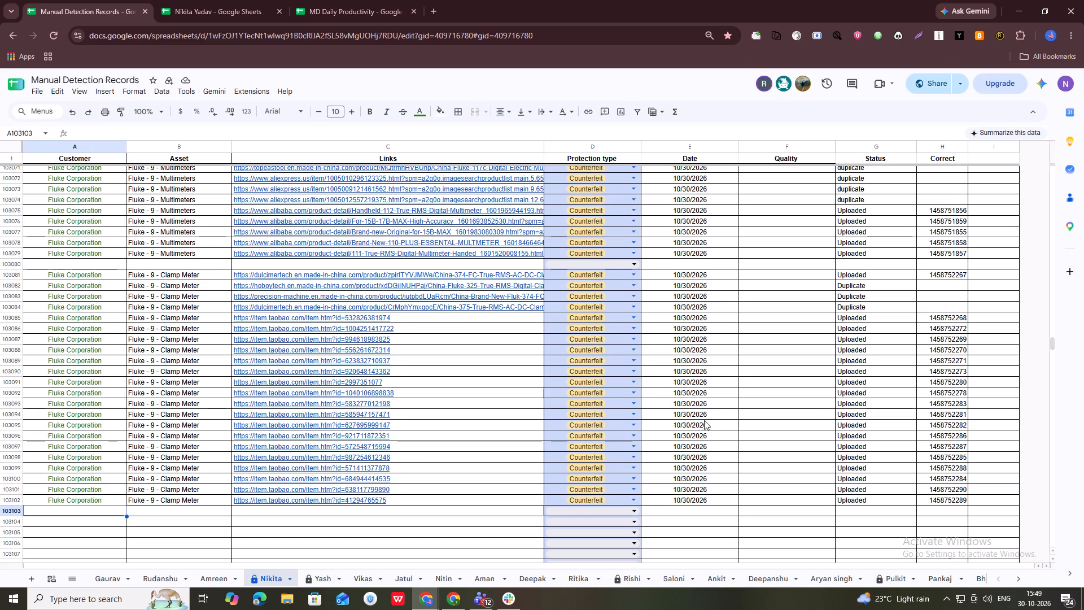
{"action": "left_click", "coordinate": [347, 515]}
{"action": "key", "text": "alt+Tab"}
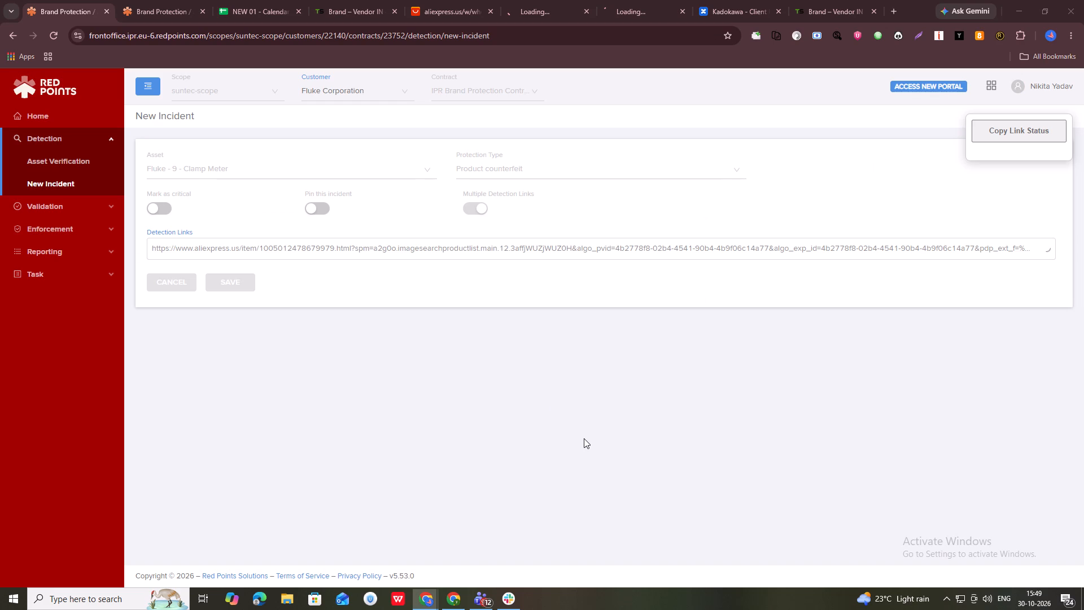
{"action": "key", "text": "alt+Tab"}
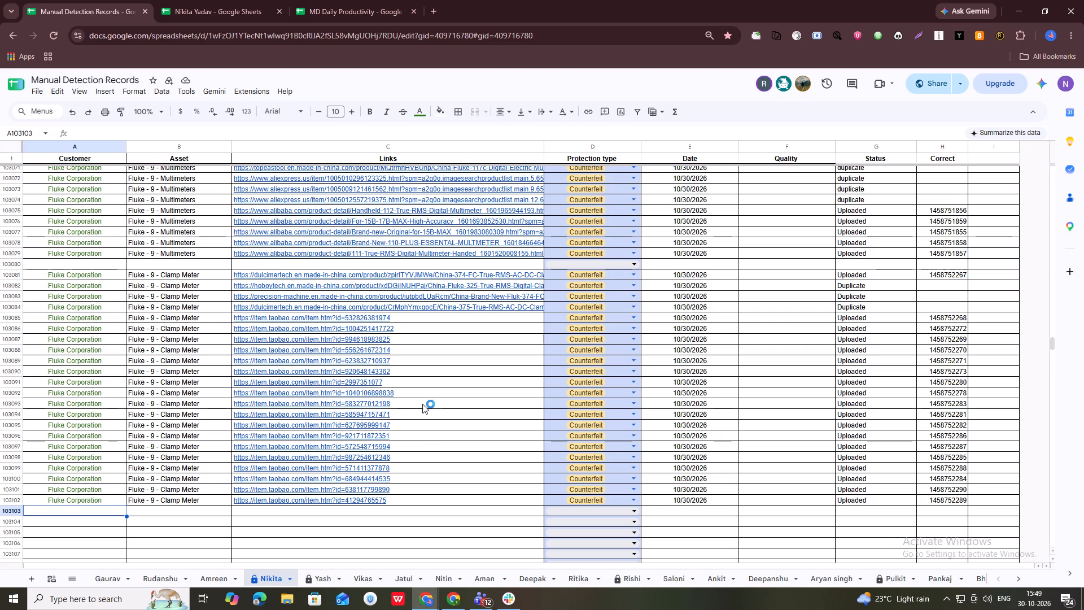
{"action": "left_click", "coordinate": [383, 510]}
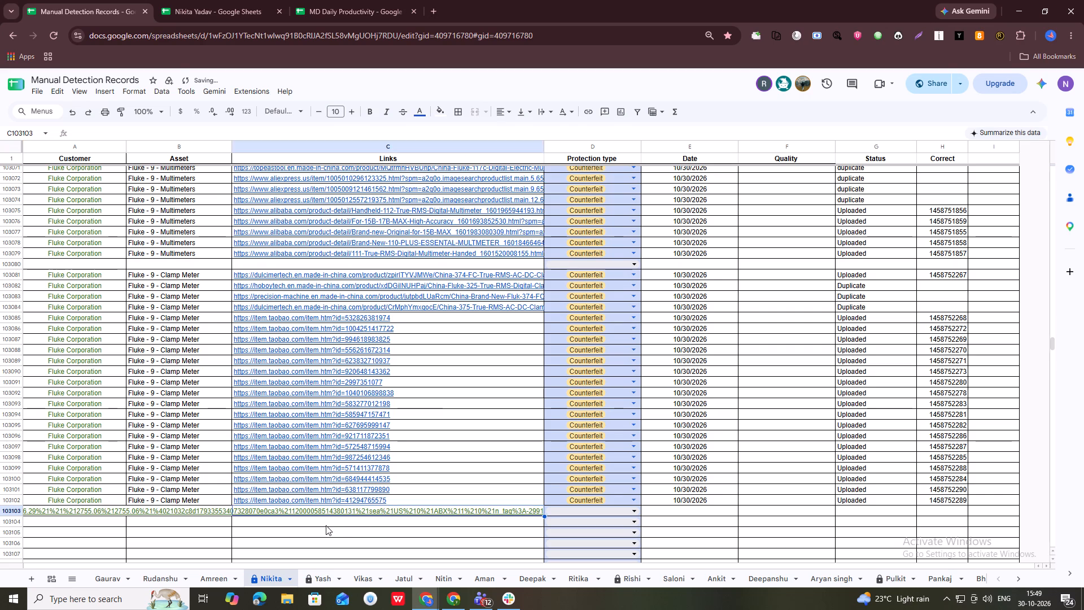
{"action": "key", "text": "ctrl+v"}
Clear the misplaced link from the Customer cell of row 103103.
{"action": "key", "text": "Left"}
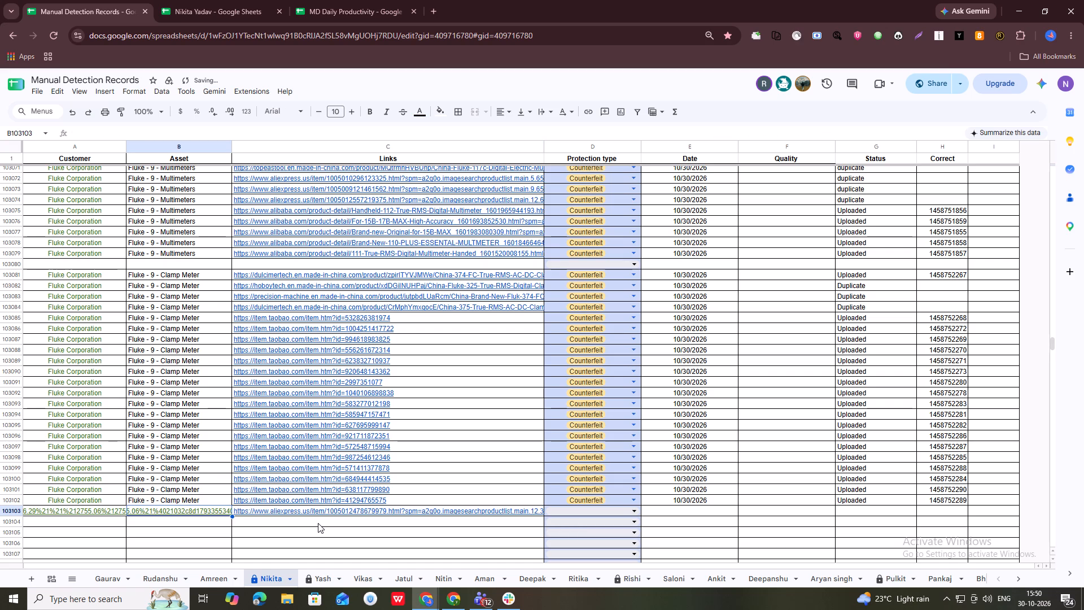
{"action": "key", "text": "ctrl+Left"}
{"action": "key", "text": "Left"}
{"action": "key", "text": "Delete"}
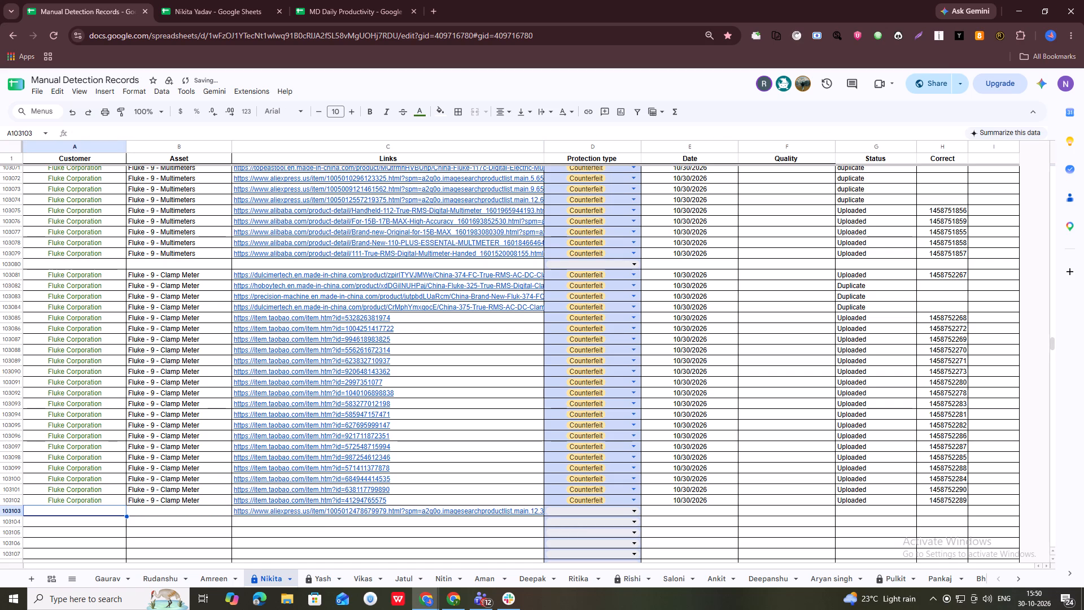
Fill row 103103 from the row above with Fluke Corporation, Fluke - 9 - Clamp Meter, Counterfeit and 10/30/2026.
{"action": "key", "text": "shift+Right"}
{"action": "key", "text": "ctrl+d"}
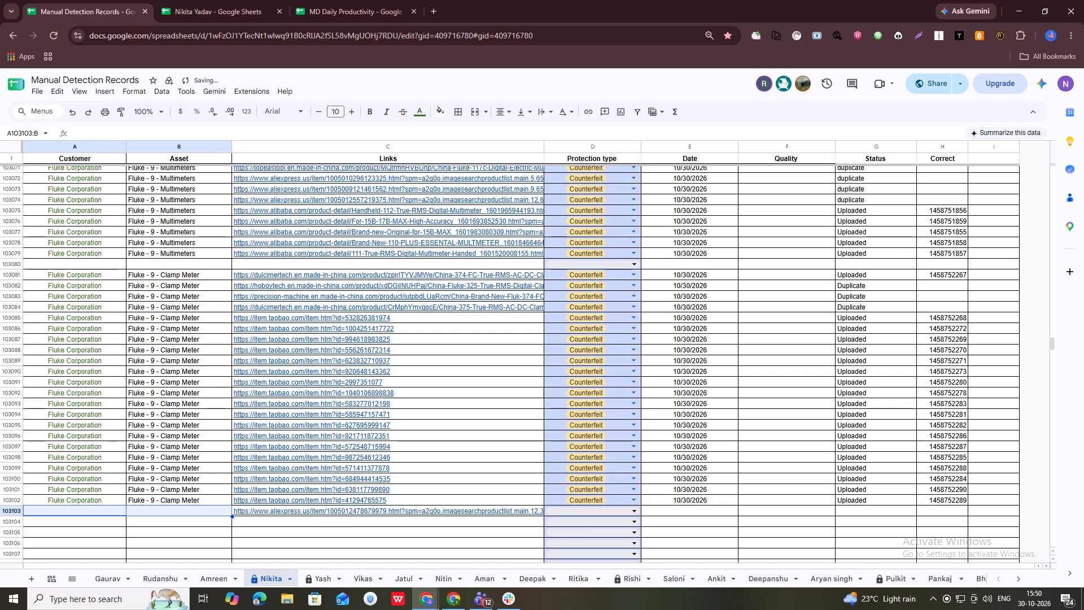
{"action": "key", "text": "Right"}
{"action": "key", "text": "Right"}
{"action": "key", "text": "Right"}
{"action": "key", "text": "shift+Right"}
{"action": "key", "text": "ctrl+d"}
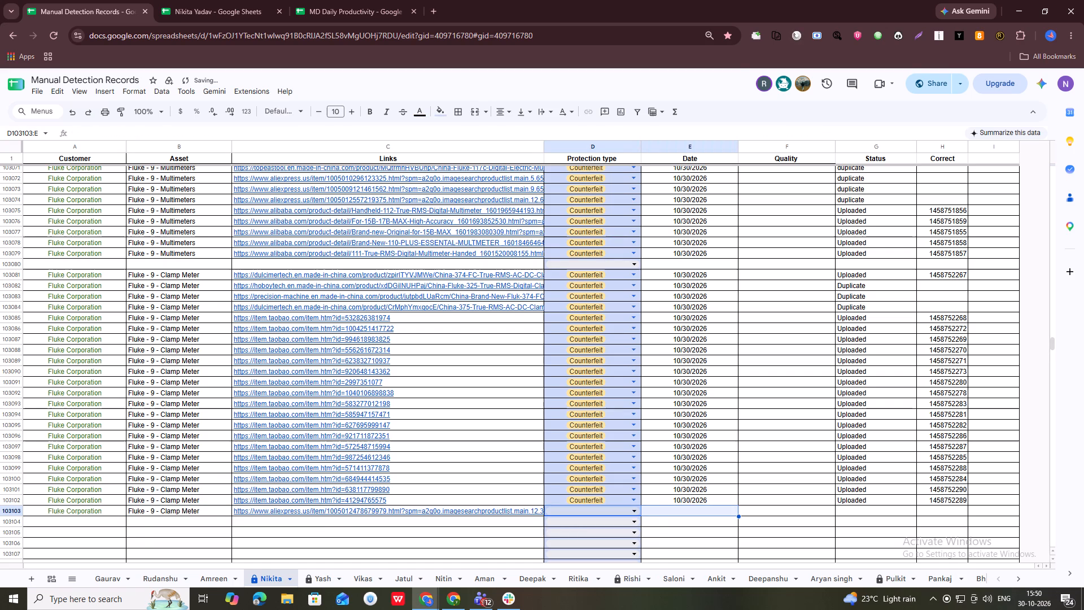
{"action": "key", "text": "Down"}
Switch back to the New Incident page and move the floating Copy Link Status box up over the page header.
{"action": "key", "text": "alt+Tab"}
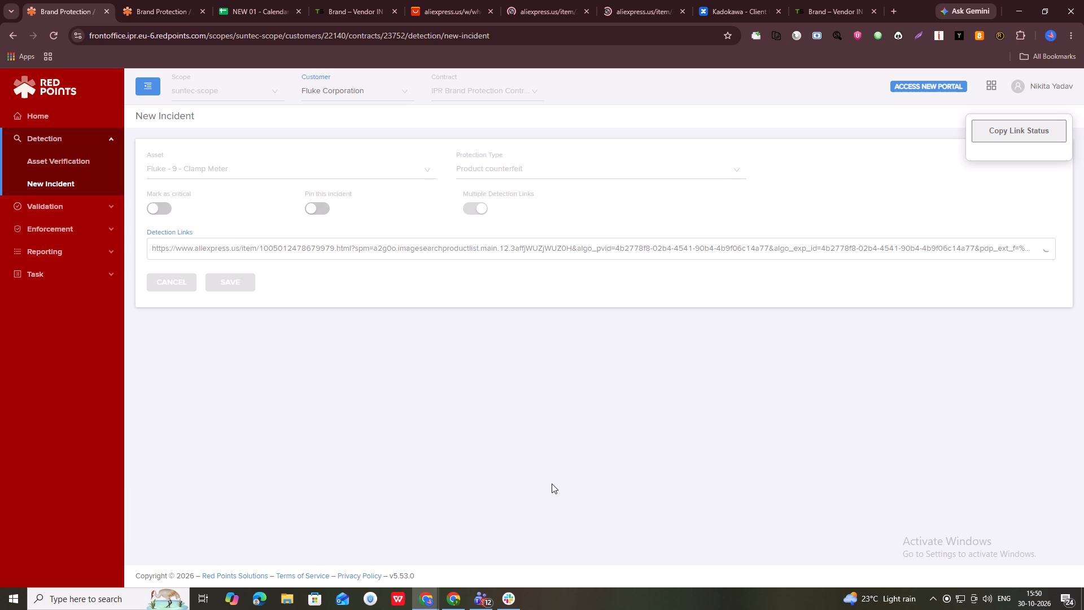
{"action": "scroll", "coordinate": [504, 438], "scroll_direction": "down", "scroll_amount": 7}
{"action": "scroll", "coordinate": [510, 441], "scroll_direction": "up", "scroll_amount": 8}
{"action": "scroll", "coordinate": [510, 441], "scroll_direction": "down", "scroll_amount": 7}
{"action": "scroll", "coordinate": [505, 430], "scroll_direction": "up", "scroll_amount": 8}
{"action": "left_click_drag", "start_coordinate": [1019, 151], "coordinate": [864, 102]}
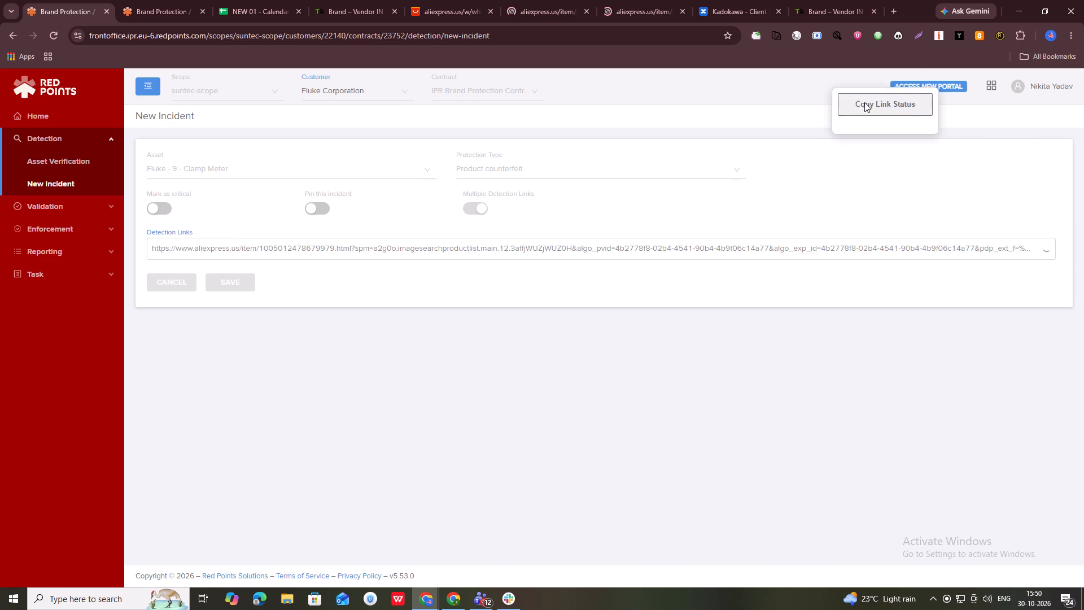
{"action": "left_click_drag", "start_coordinate": [864, 102], "coordinate": [868, 103]}
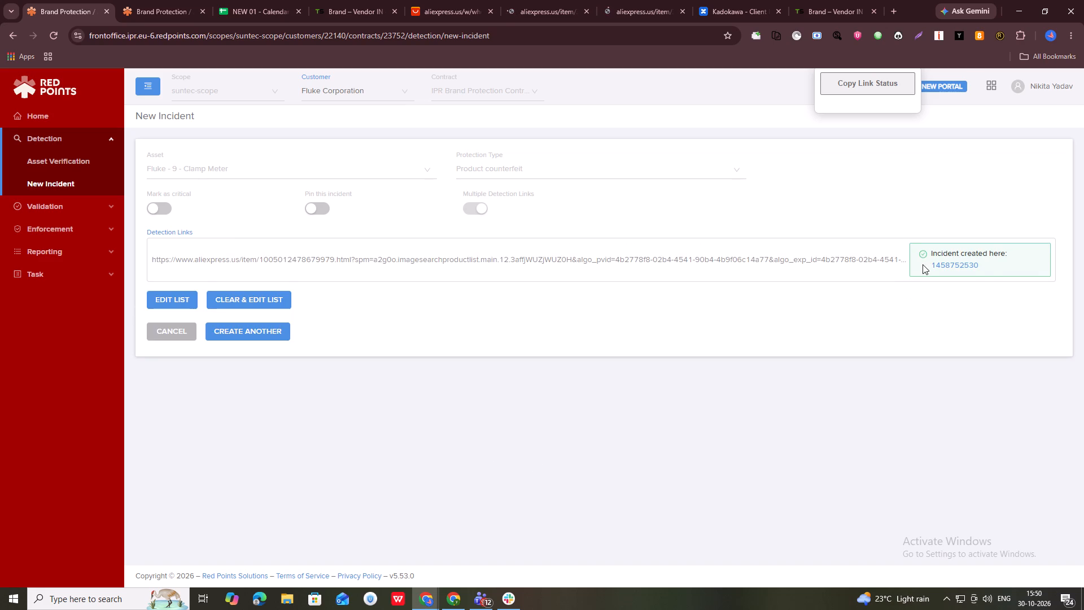
{"action": "left_click_drag", "start_coordinate": [923, 264], "coordinate": [989, 264]}
{"action": "right_click", "coordinate": [989, 264], "text": "ctrl"}
{"action": "key", "text": "ctrl+c"}
{"action": "key", "text": "ctrl+c"}
{"action": "key", "text": "ctrl+c"}
{"action": "key", "text": "ctrl+c"}
{"action": "key", "text": "ctrl+c"}
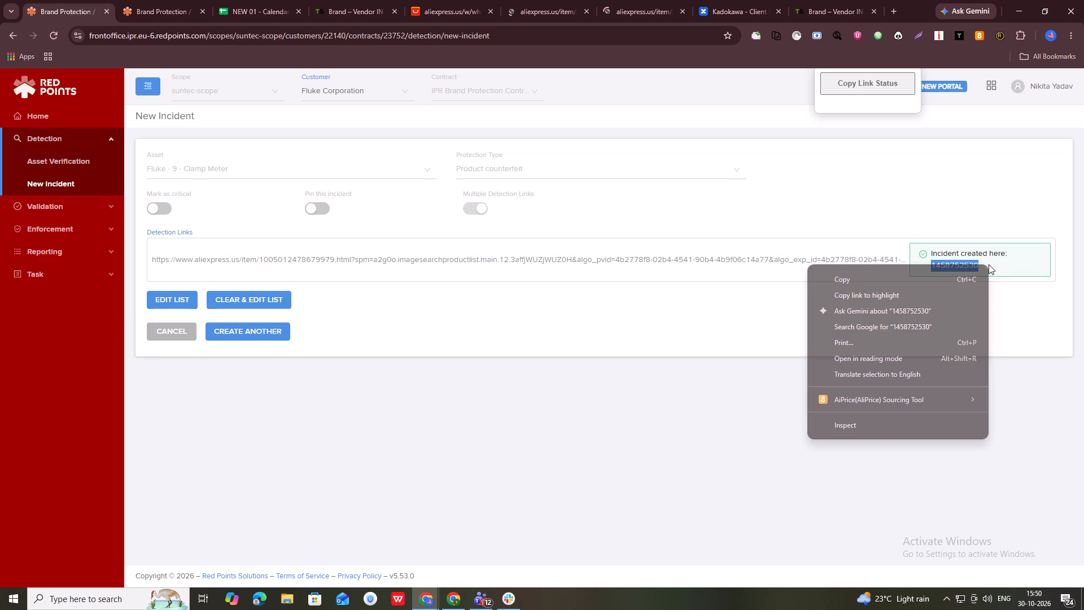
{"action": "left_click", "coordinate": [1052, 337]}
{"action": "left_click_drag", "start_coordinate": [929, 264], "coordinate": [1033, 263]}
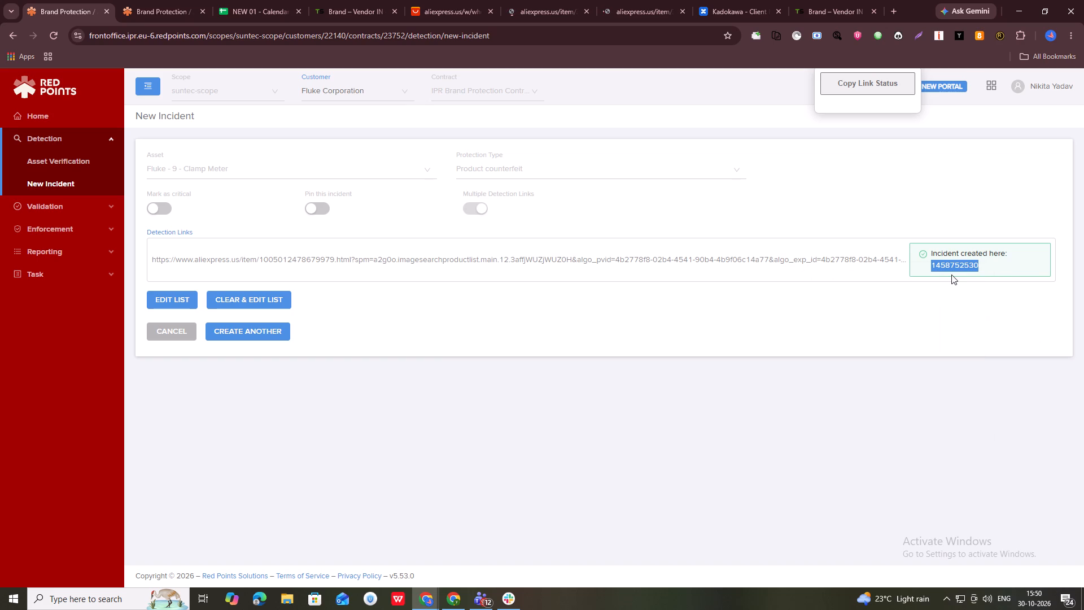
{"action": "key", "text": "ctrl+c"}
{"action": "key", "text": "ctrl+c"}
{"action": "key", "text": "ctrl+c"}
{"action": "key", "text": "alt+Tab"}
{"action": "key", "text": "Right"}
{"action": "key", "text": "Right"}
{"action": "key", "text": "Right"}
{"action": "key", "text": "Up"}
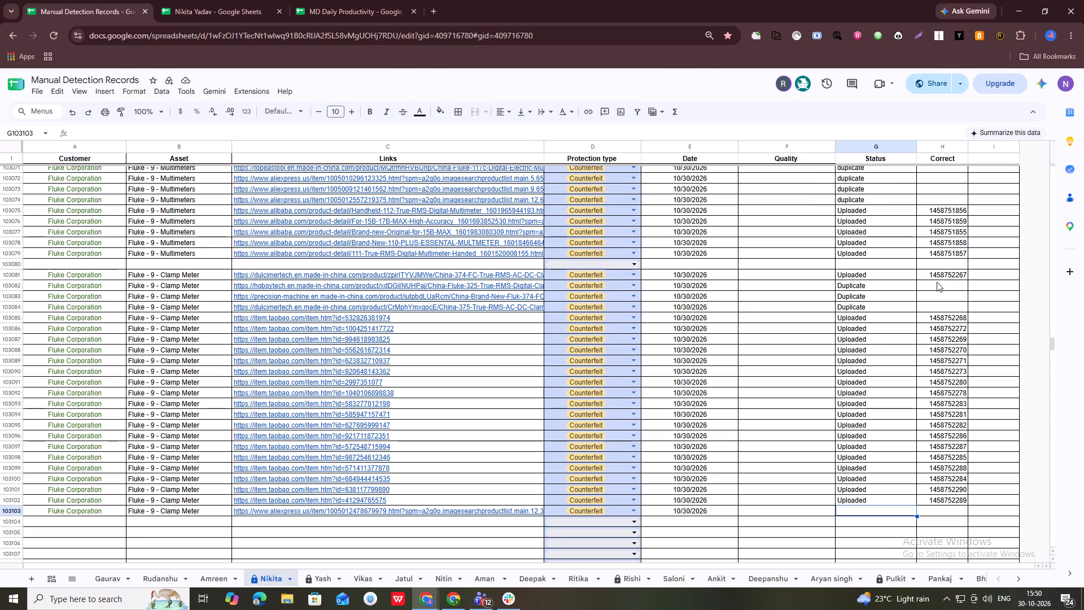
{"action": "key", "text": "ctrl+d"}
{"action": "key", "text": "Right"}
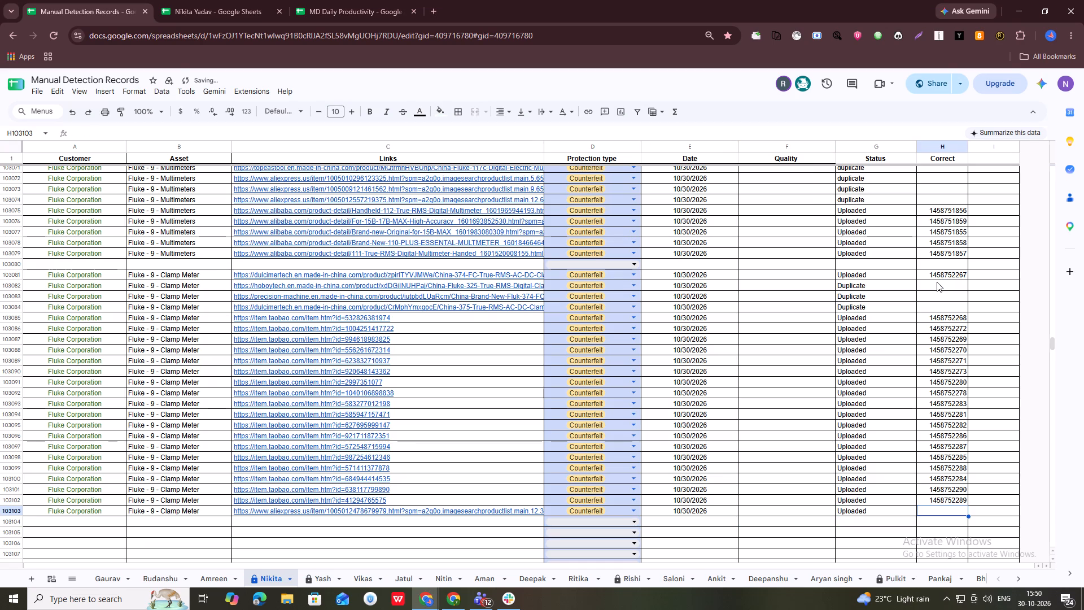
{"action": "key", "text": "ctrl+v"}
In the Tuinet October 2026 brand records, mark day 30 as S for Fluke Corporation's aliexpress.com site.
{"action": "key", "text": "alt+Tab"}
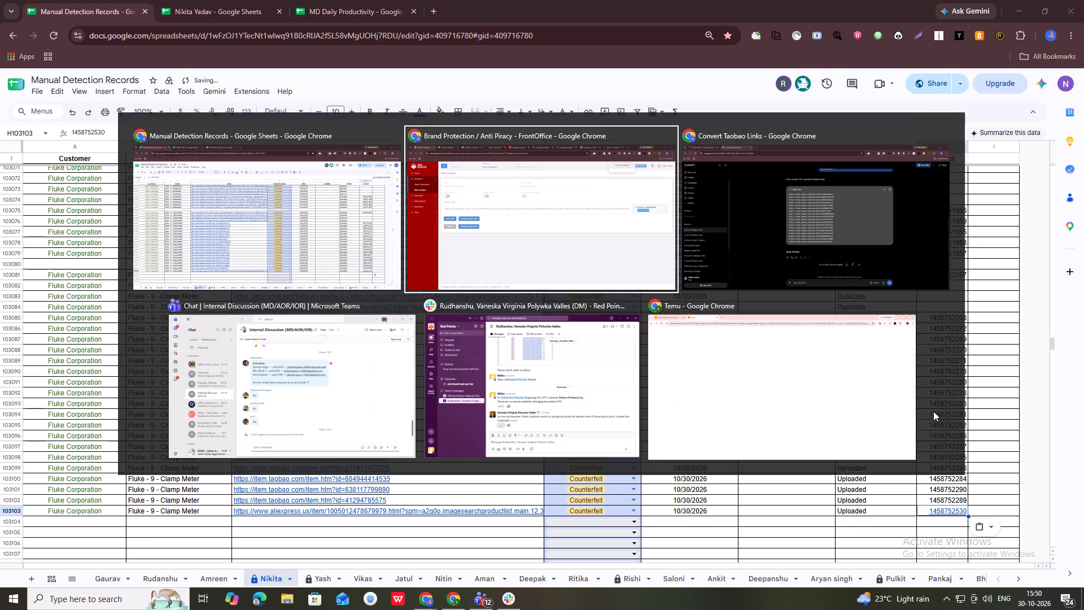
{"action": "left_click", "coordinate": [384, 0]}
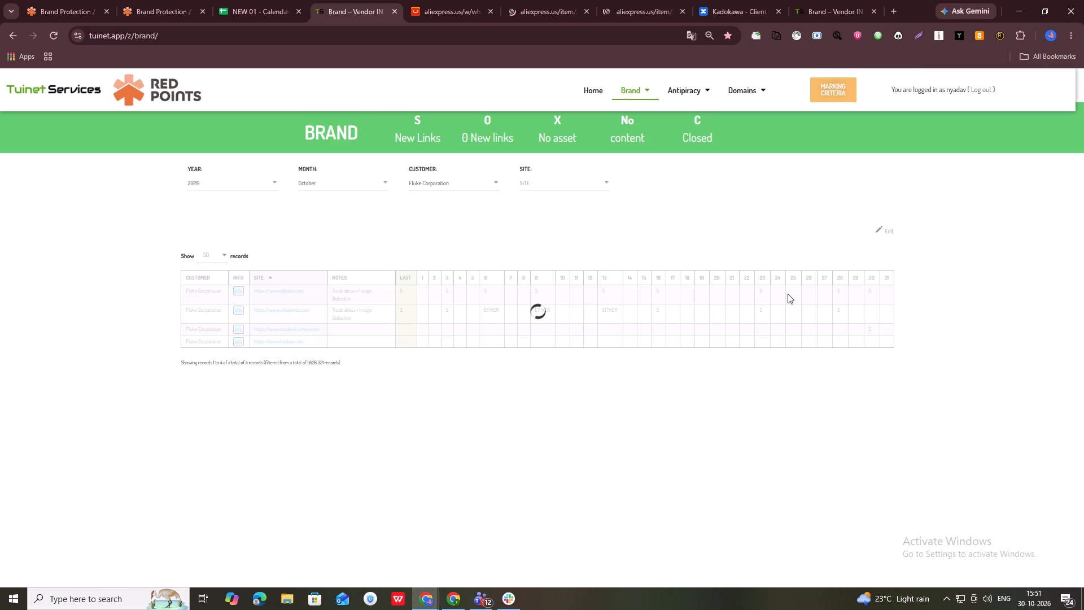
{"action": "left_click", "coordinate": [865, 0]}
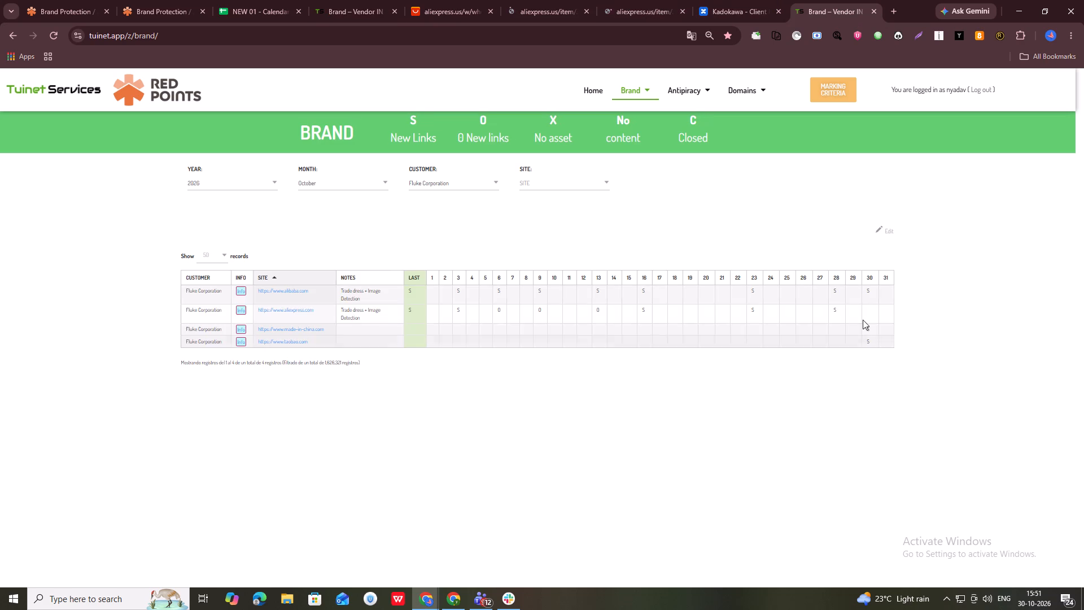
{"action": "left_click", "coordinate": [868, 316]}
{"action": "left_click", "coordinate": [868, 316]}
{"action": "left_click", "coordinate": [866, 338]}
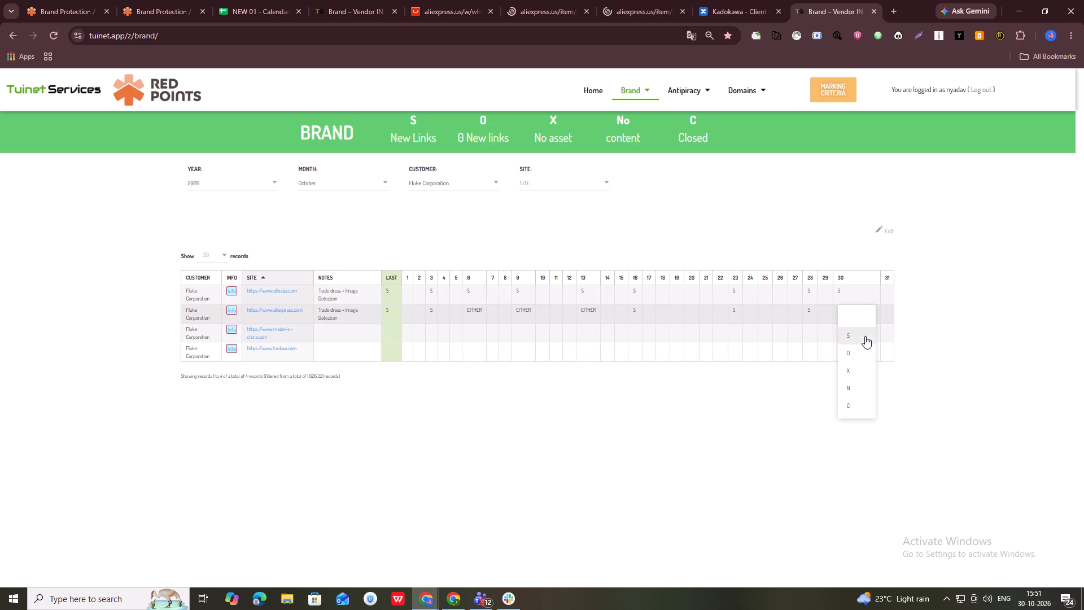
Close the duplicate Tuinet Brand tab.
{"action": "middle_click", "coordinate": [343, 0]}
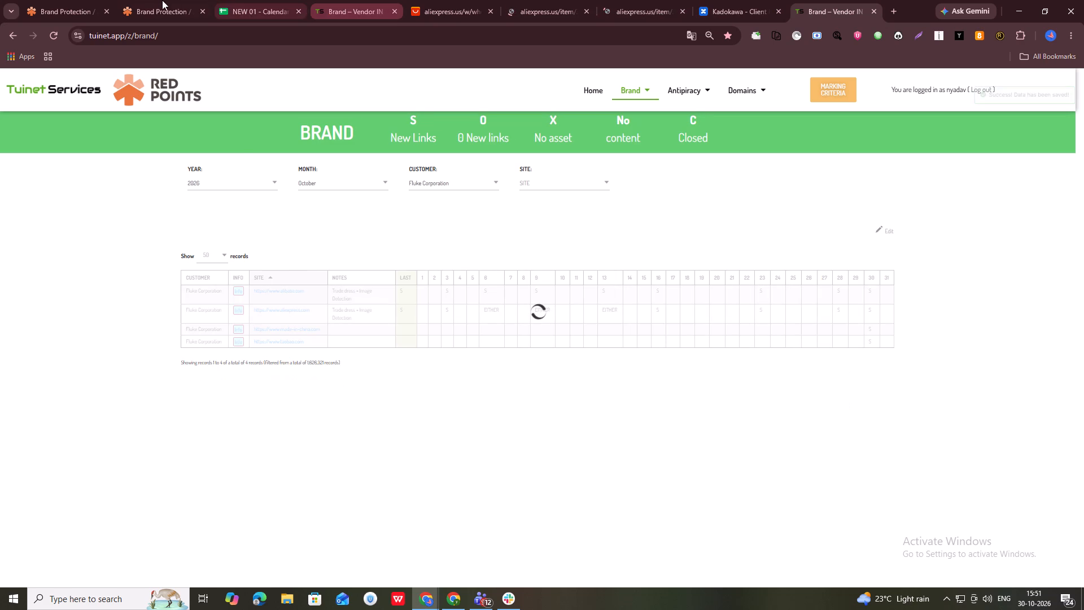
Close the opened official image of Fluke Corporation in the Red Points back office.
{"action": "left_click", "coordinate": [161, 0]}
{"action": "left_click", "coordinate": [1055, 95]}
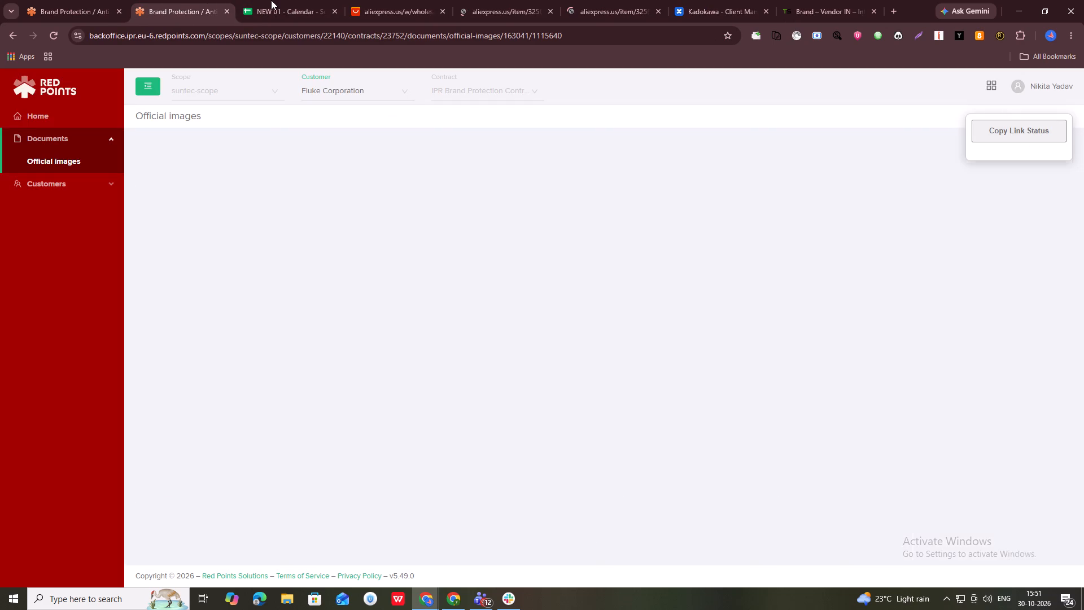
Copy the customer name VICTOR RACKETS INDUSTRIAL CORP from row 58 of the Suntec brand calendar.
{"action": "left_click", "coordinate": [271, 0]}
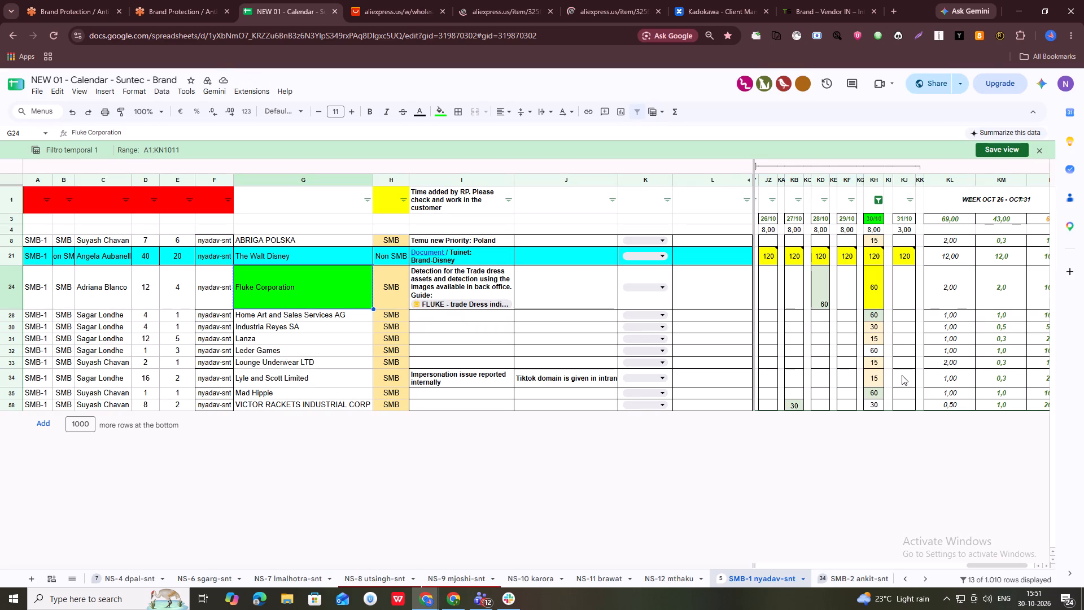
{"action": "left_click", "coordinate": [305, 403]}
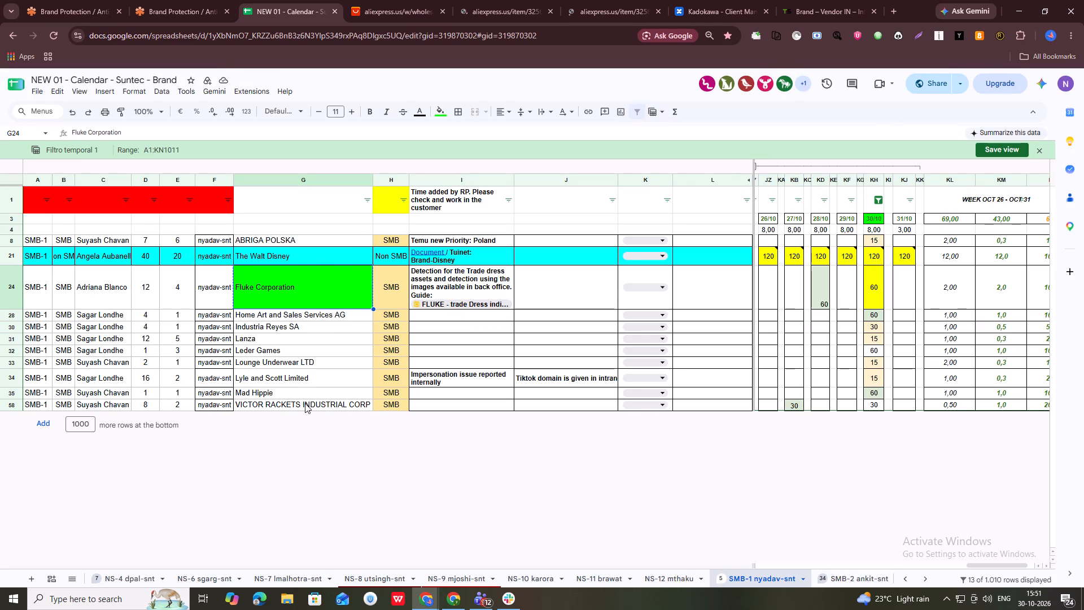
{"action": "key", "text": "ctrl+c"}
{"action": "key", "text": "ctrl+c"}
{"action": "key", "text": "ctrl+c"}
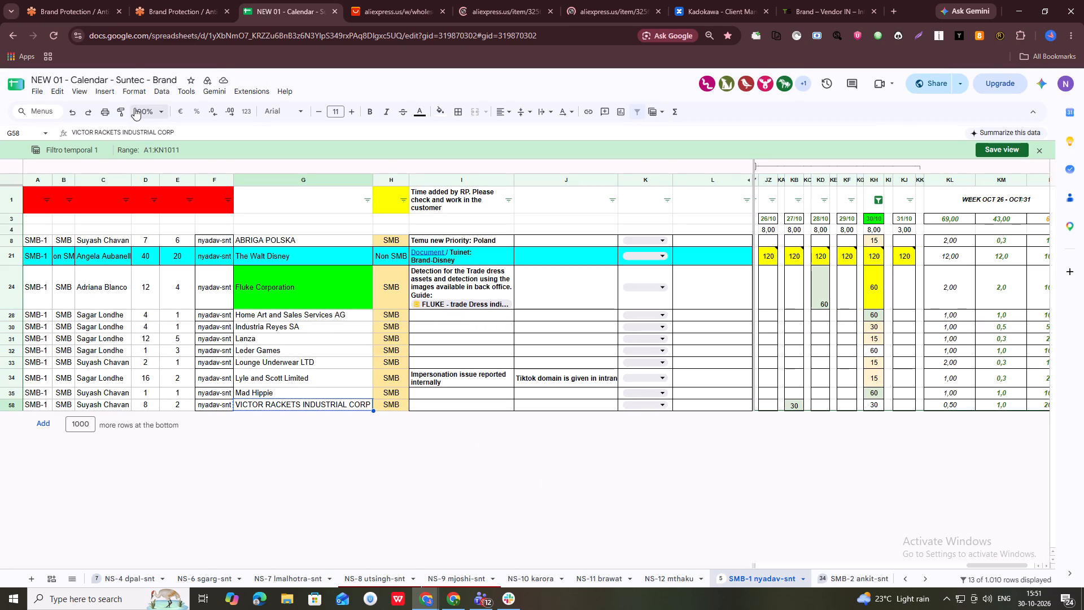
Filter the Tuinet October 2026 brand records by the customer VICTOR RACKETS INDUSTRIAL CORP.
{"action": "left_click", "coordinate": [795, 0]}
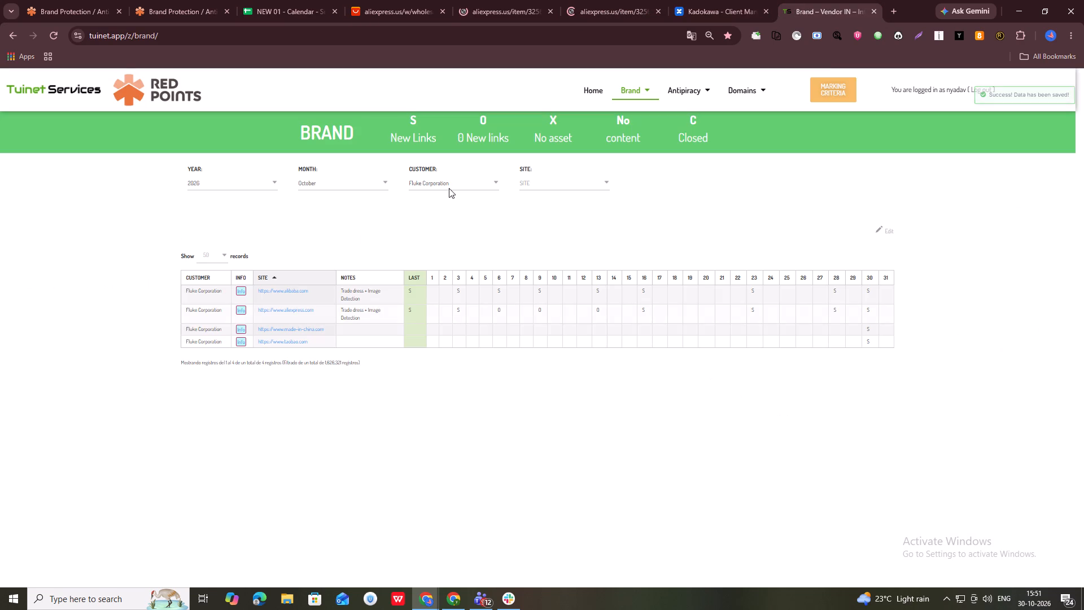
{"action": "left_click", "coordinate": [448, 186]}
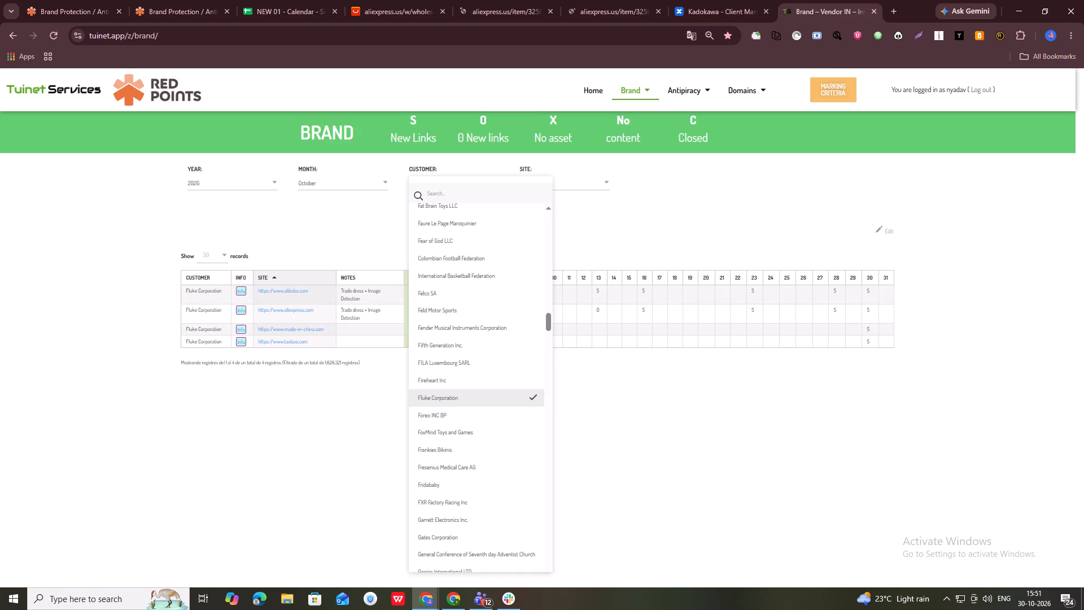
{"action": "key", "text": "ctrl+v"}
{"action": "left_click", "coordinate": [452, 212]}
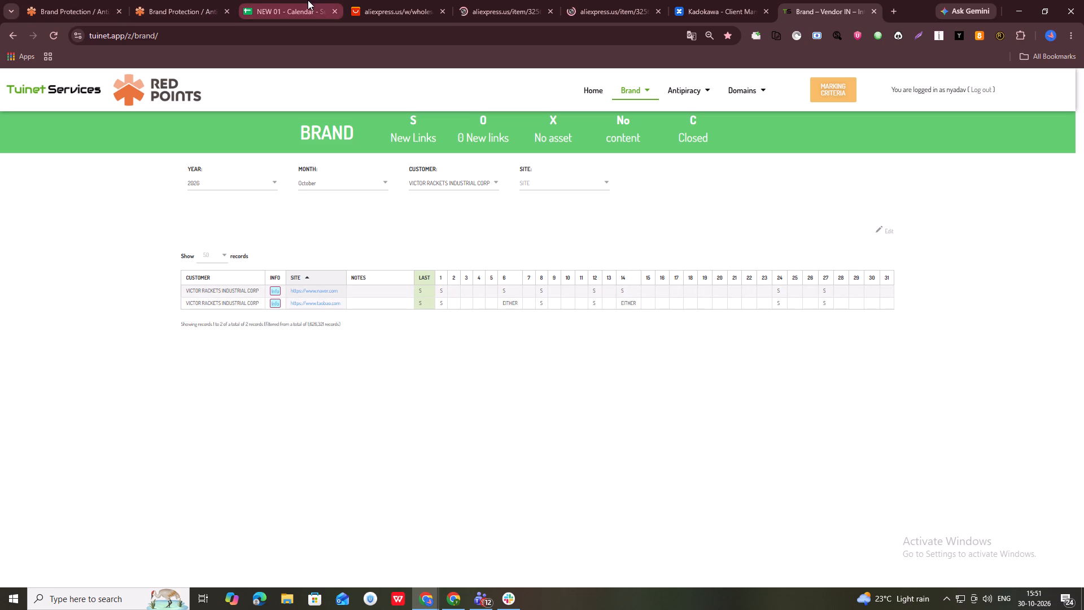
Close the AliExpress search, both AliExpress listings and the Kadokawa page, checking the F902FC clamp meter listing's photos along the way.
{"action": "middle_click", "coordinate": [409, 0]}
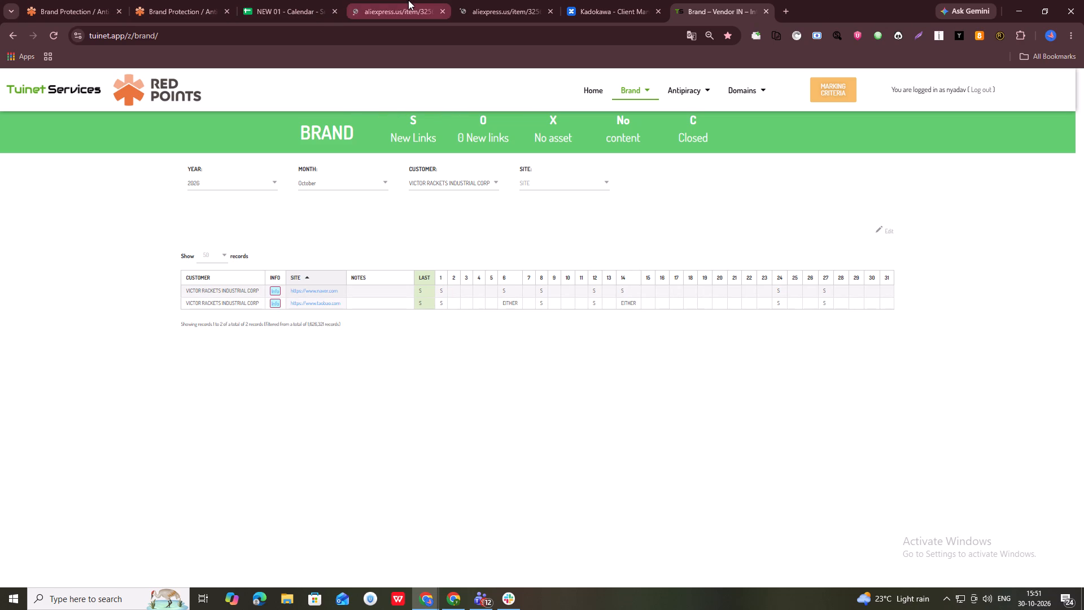
{"action": "left_click", "coordinate": [407, 0]}
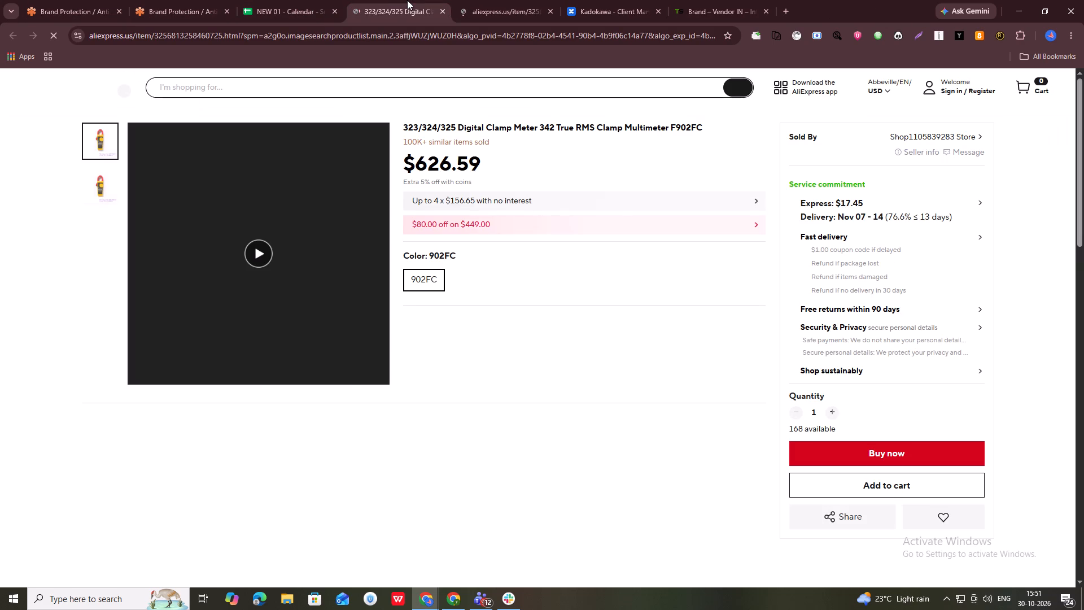
{"action": "left_click", "coordinate": [93, 273]}
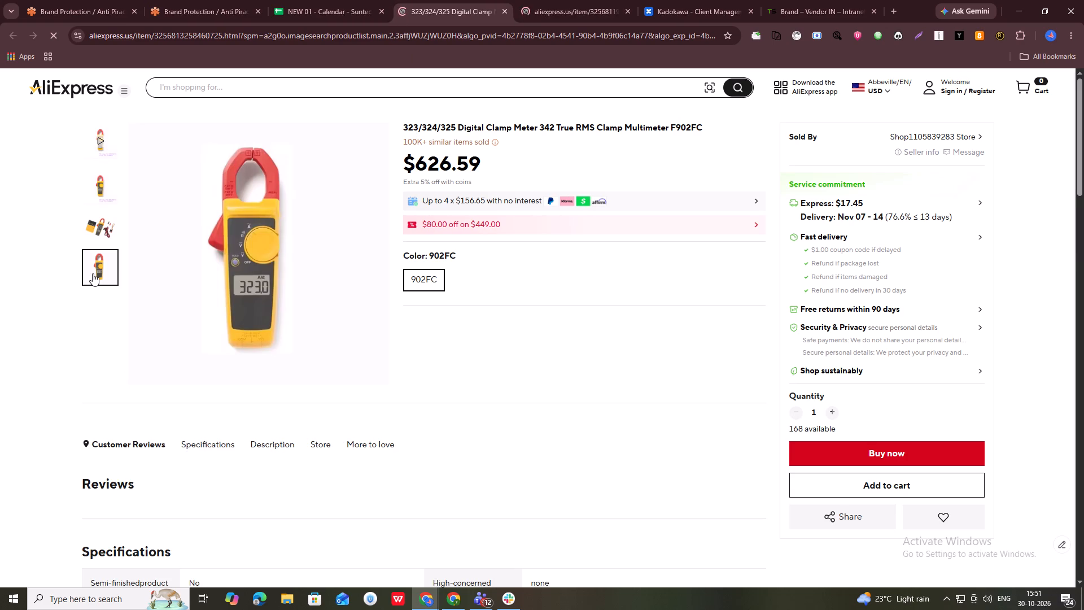
{"action": "left_click", "coordinate": [96, 238]}
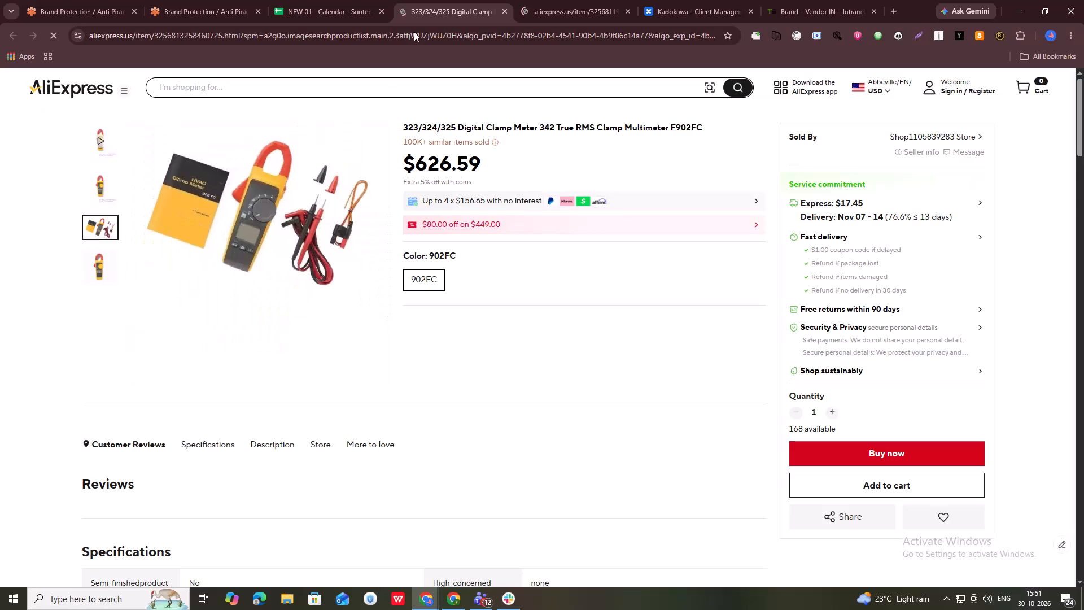
{"action": "middle_click", "coordinate": [455, 0]}
{"action": "middle_click", "coordinate": [455, 0]}
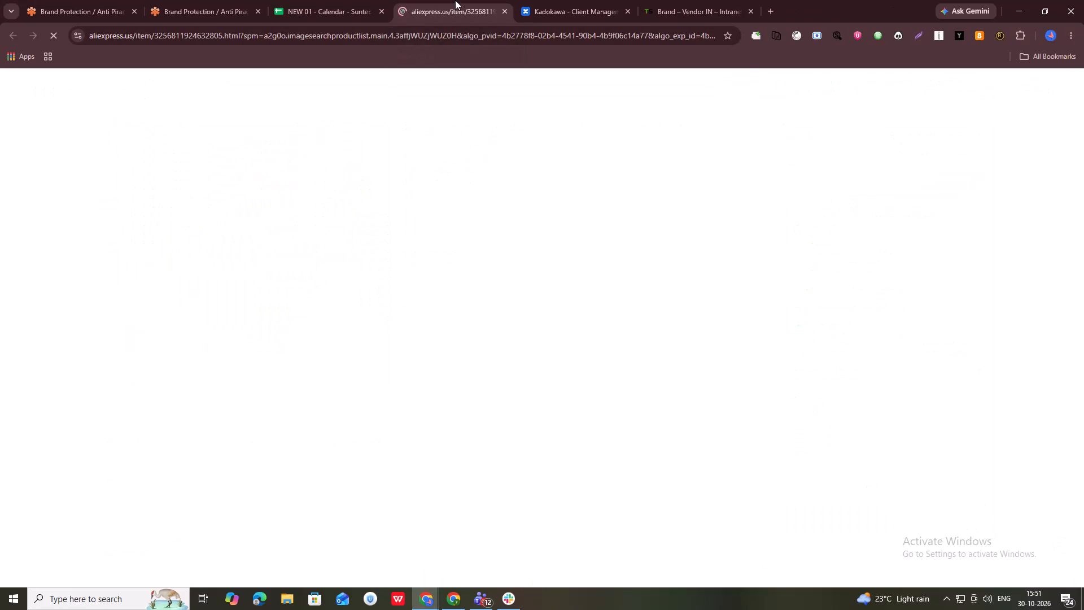
{"action": "middle_click", "coordinate": [455, 0]}
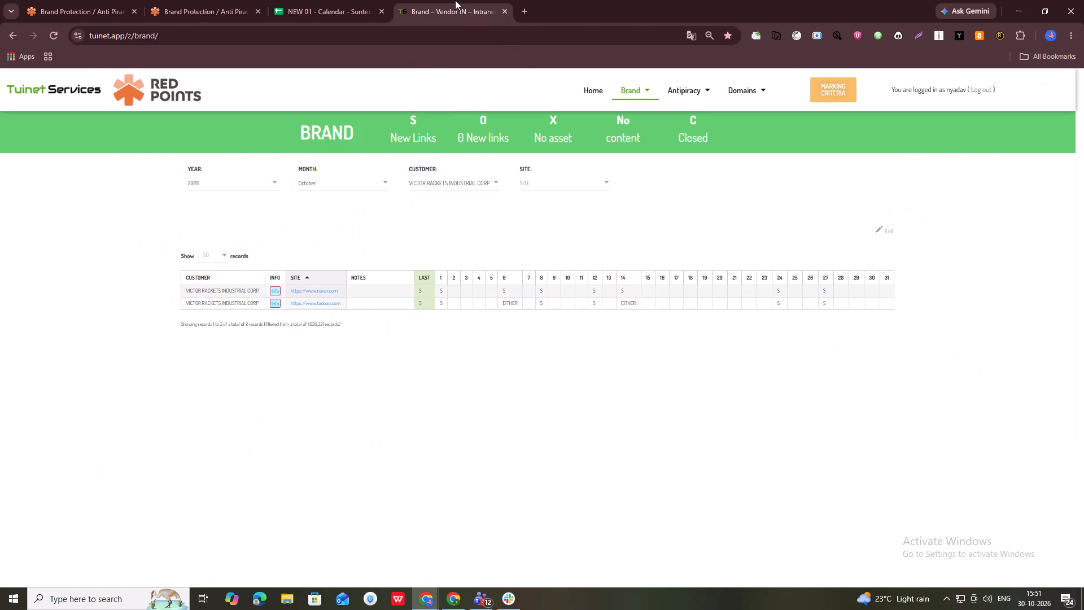
In the Manual Detection Records, enter VICTOR RACKETS INDUSTRIAL CORP as the Customer in row 103105 and left-align it.
{"action": "left_click", "coordinate": [304, 0]}
{"action": "left_click", "coordinate": [207, 0]}
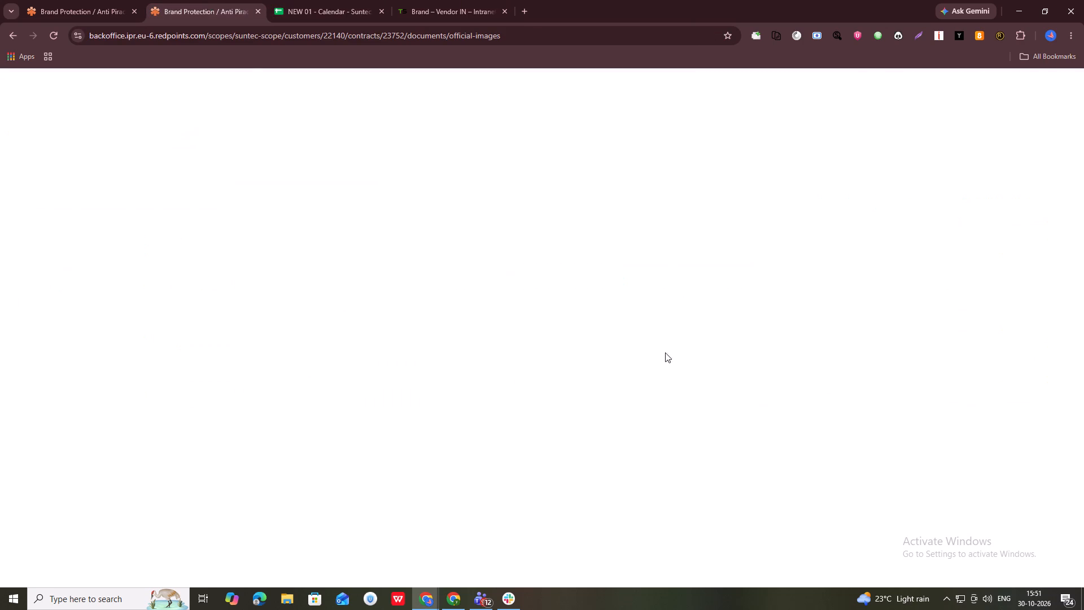
{"action": "key", "text": "alt+Tab"}
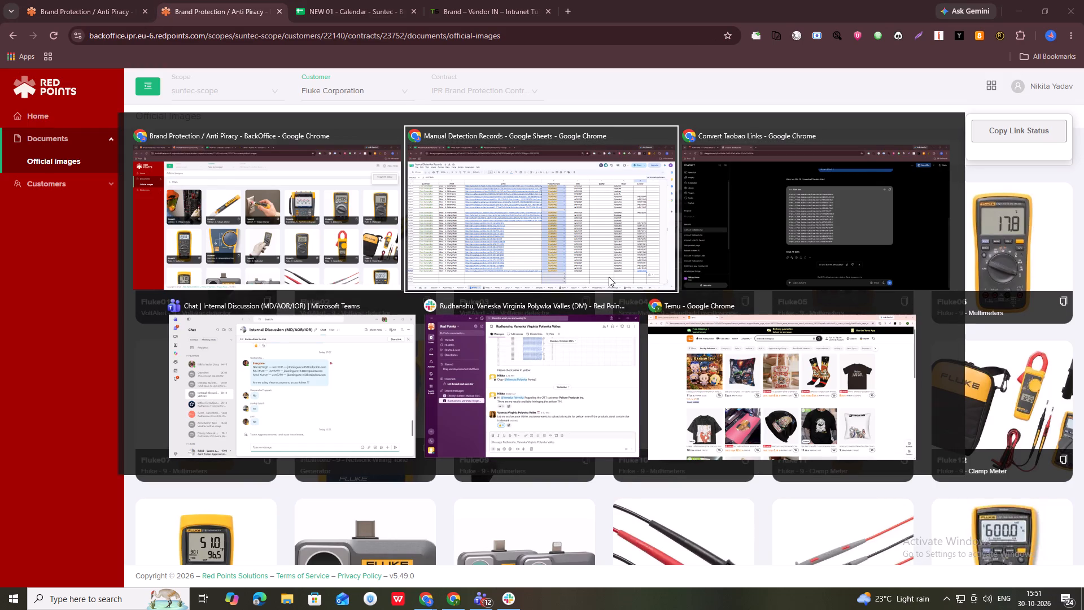
{"action": "left_click", "coordinate": [575, 239], "text": "alt"}
{"action": "left_click", "coordinate": [59, 534]}
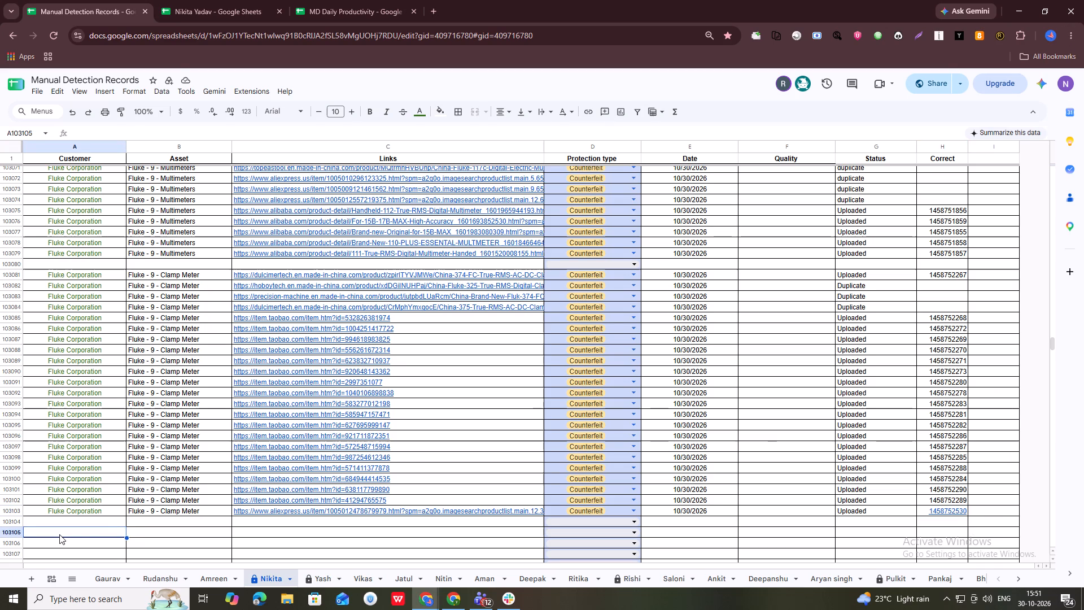
{"action": "key", "text": "ctrl+shift+v"}
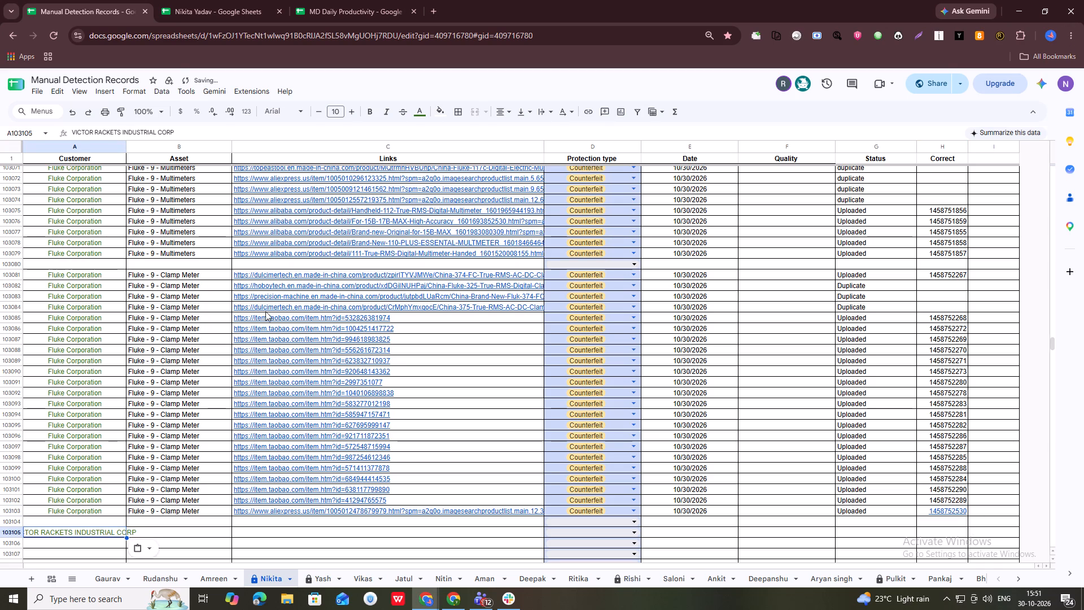
{"action": "left_click", "coordinate": [505, 110]}
{"action": "left_click", "coordinate": [508, 130]}
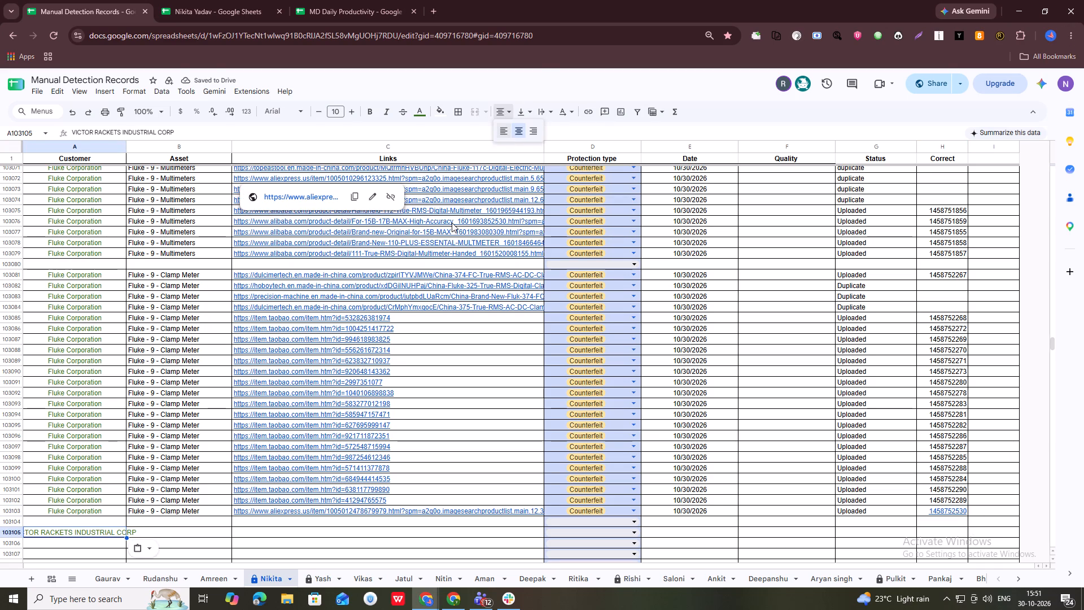
Select the empty Asset cell of row 103105 and launch a browser extension.
{"action": "left_click", "coordinate": [169, 530]}
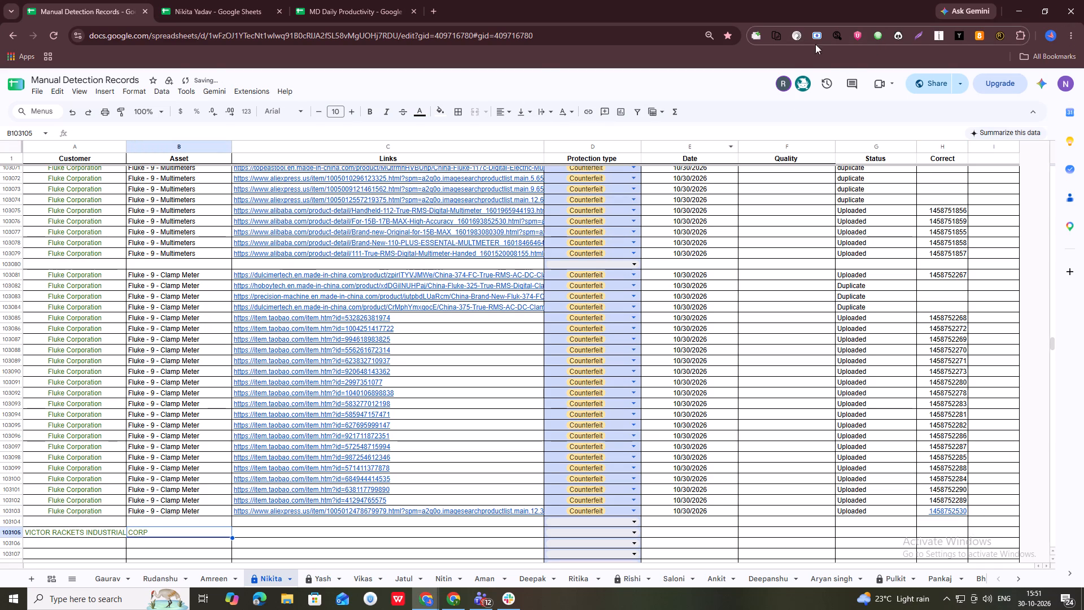
{"action": "left_click", "coordinate": [798, 35]}
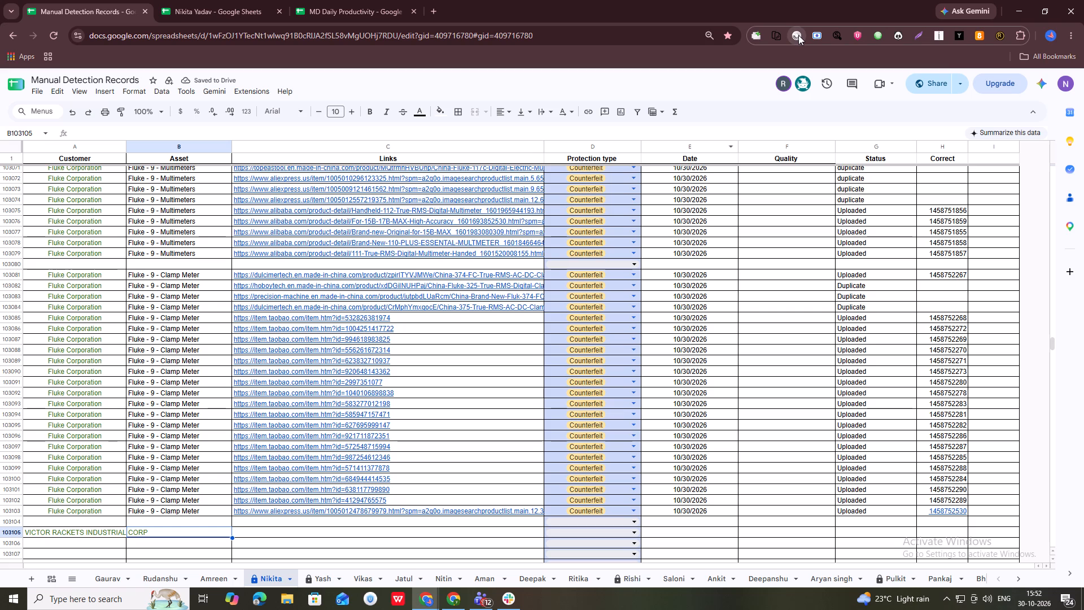
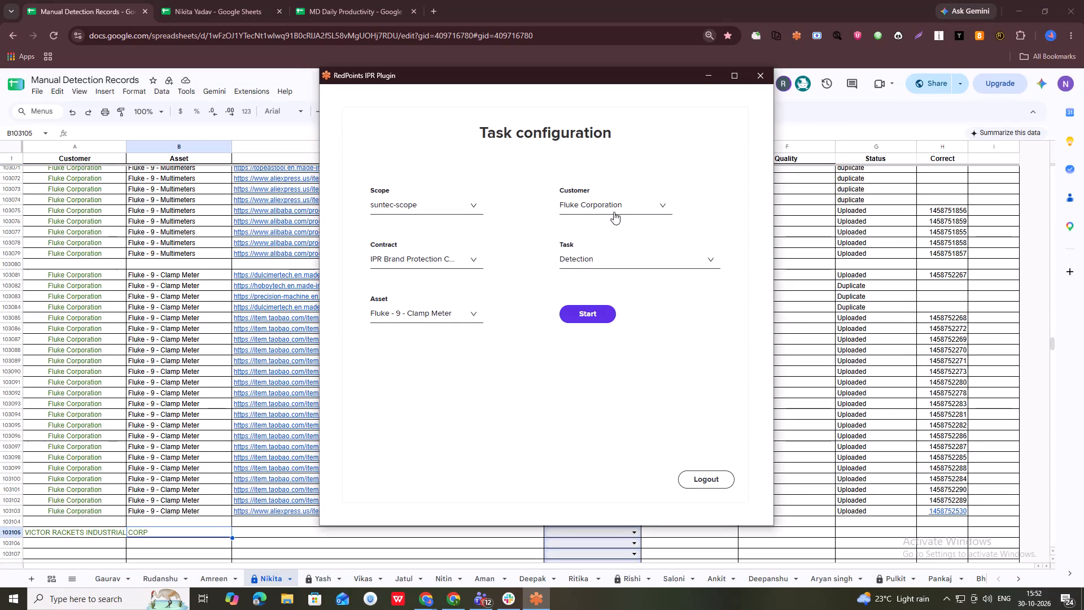
Start a Detection task in the RedPoints plugin for VICTOR RACKETS INDUSTRIAL CORP, using its IPR Brand Protection contract and the V-Logo - 28 - Rackets asset.
{"action": "left_click", "coordinate": [616, 204]}
{"action": "key", "text": "ctrl+v"}
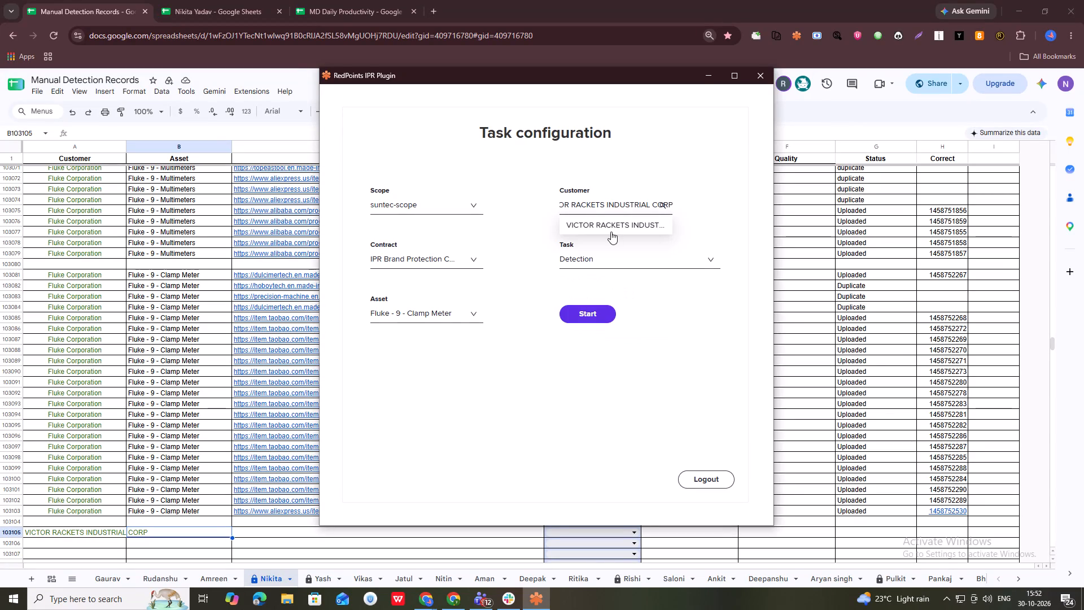
{"action": "left_click", "coordinate": [611, 222]}
{"action": "left_click", "coordinate": [462, 258]}
{"action": "left_click", "coordinate": [457, 270]}
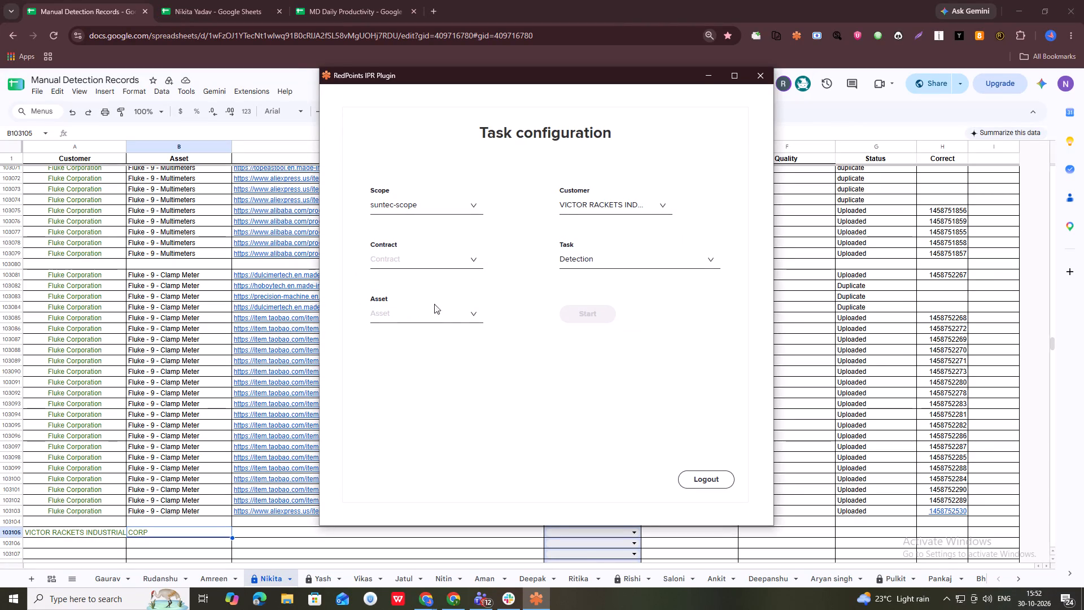
{"action": "left_click", "coordinate": [446, 259]}
{"action": "left_click", "coordinate": [445, 273]}
{"action": "left_click", "coordinate": [439, 313]}
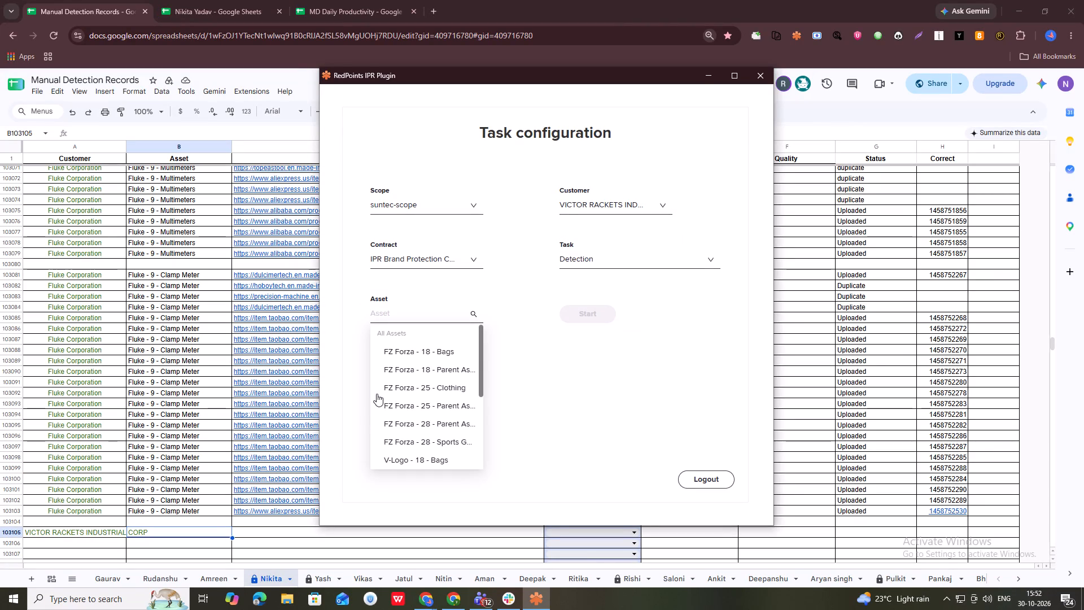
{"action": "scroll", "coordinate": [423, 398], "scroll_direction": "down", "scroll_amount": 1}
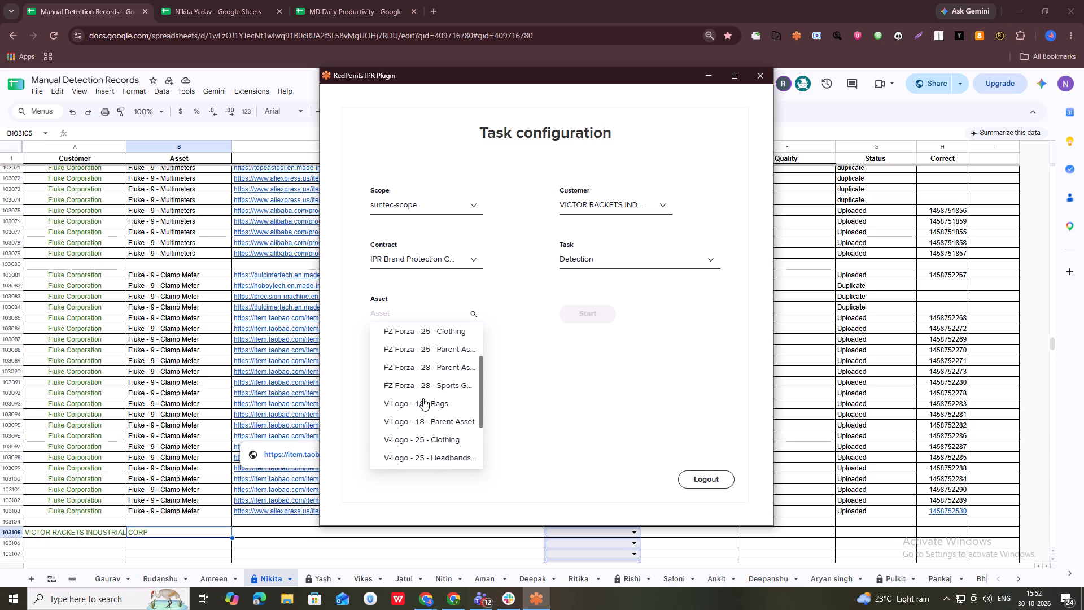
{"action": "scroll", "coordinate": [421, 394], "scroll_direction": "down", "scroll_amount": 2}
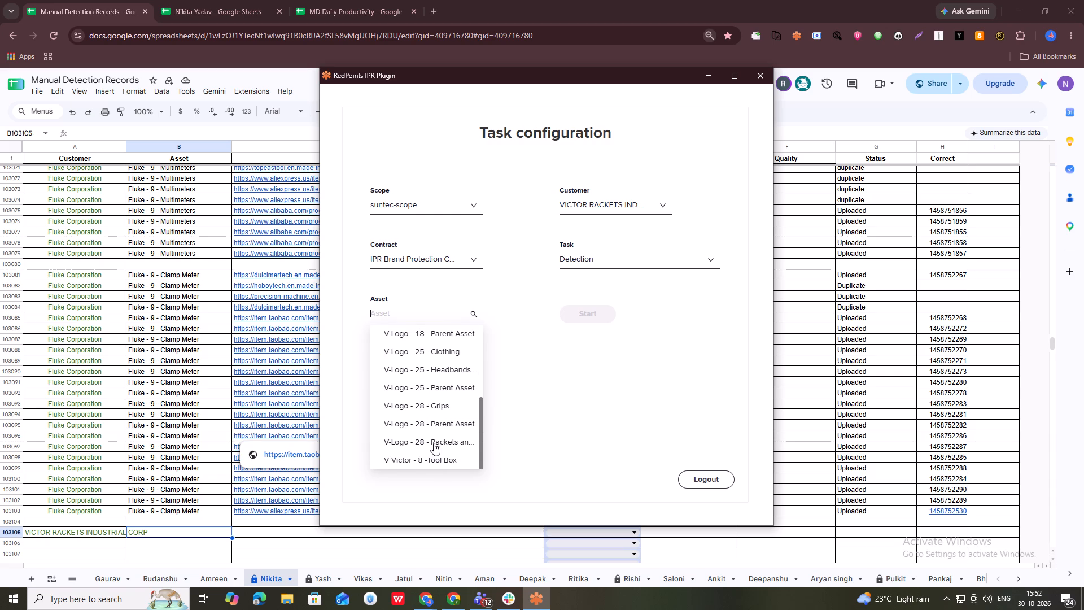
{"action": "left_click", "coordinate": [434, 442]}
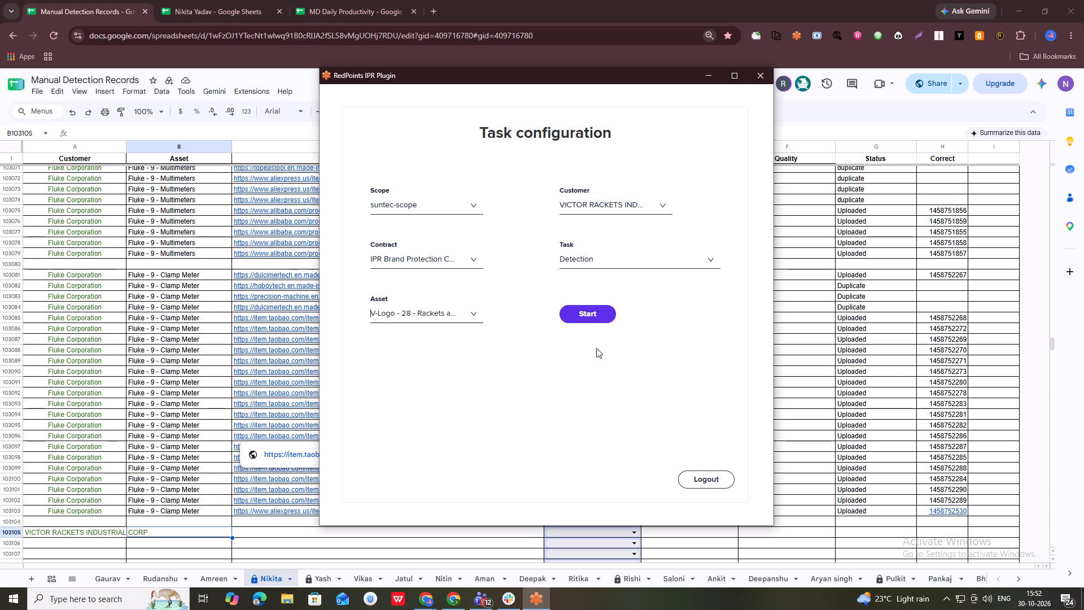
{"action": "left_click", "coordinate": [594, 313]}
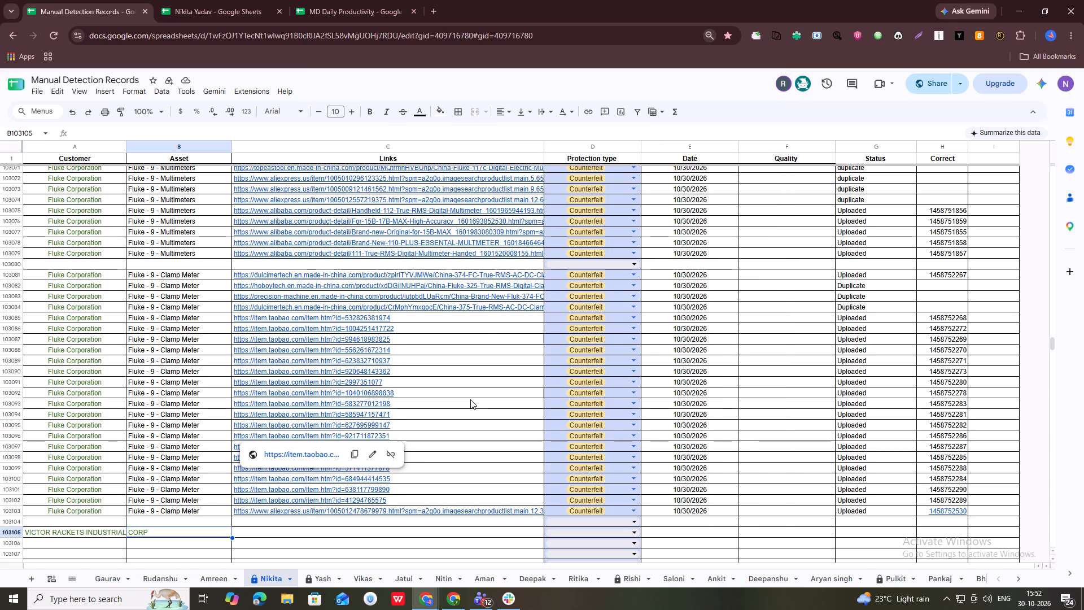
Open the naver.com site from the VICTOR RACKETS INDUSTRIAL CORP records in Tuinet and close the spare blank page.
{"action": "key", "text": "alt+Tab"}
{"action": "left_click", "coordinate": [588, 208], "text": "alt"}
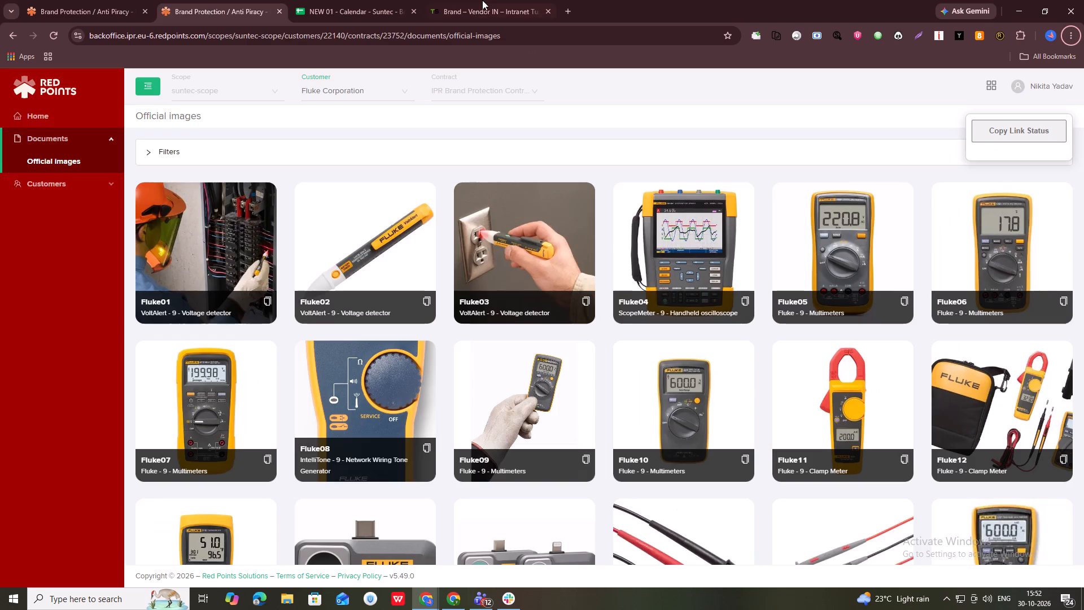
{"action": "left_click", "coordinate": [570, 10]}
{"action": "left_click", "coordinate": [475, 6]}
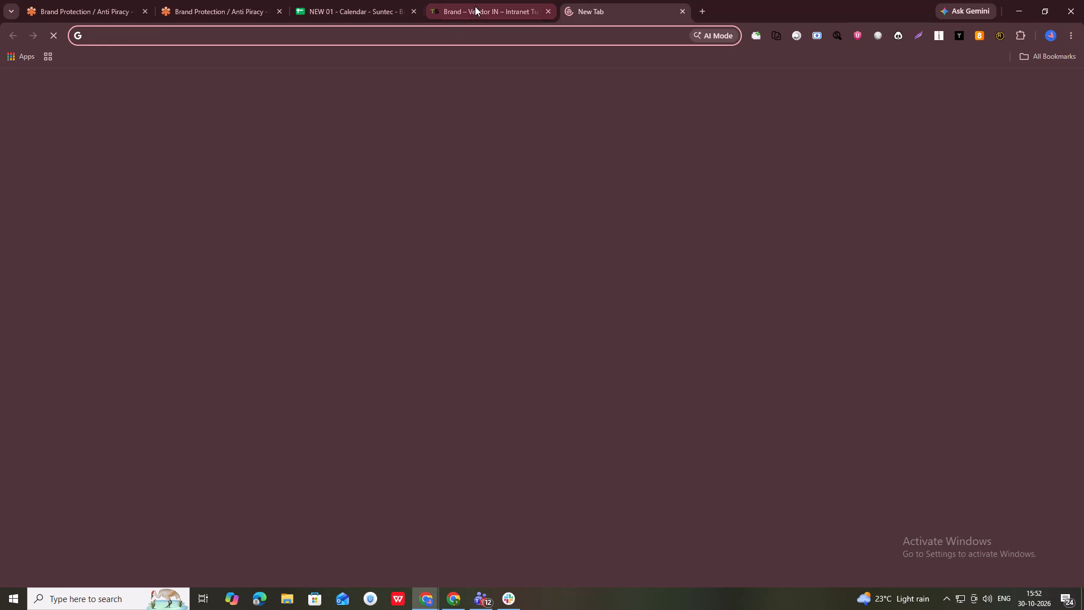
{"action": "middle_click", "coordinate": [306, 292]}
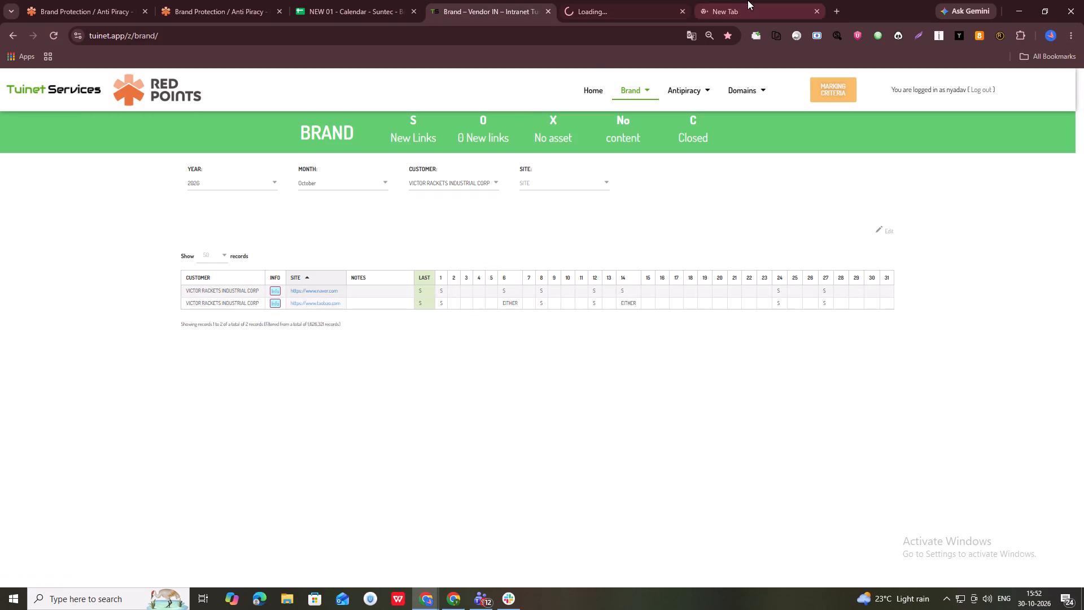
{"action": "middle_click", "coordinate": [748, 0]}
{"action": "left_click", "coordinate": [621, 0]}
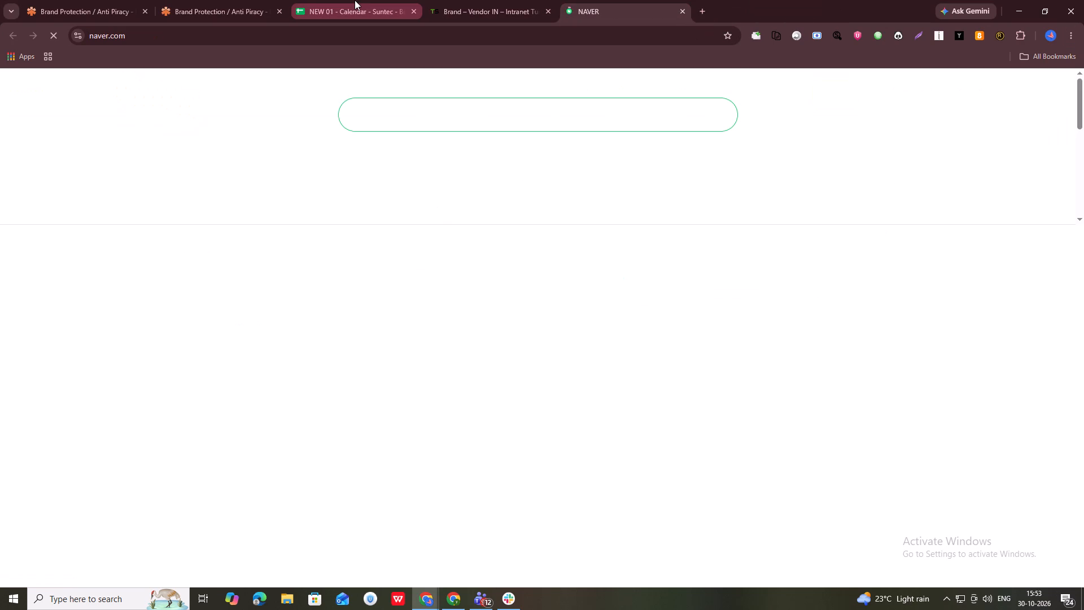
In the Suntec brand calendar, fill the VICTOR RACKETS INDUSTRIAL CORP cell for 27/10 with light yellow.
{"action": "left_click", "coordinate": [355, 0]}
{"action": "left_click", "coordinate": [876, 407]}
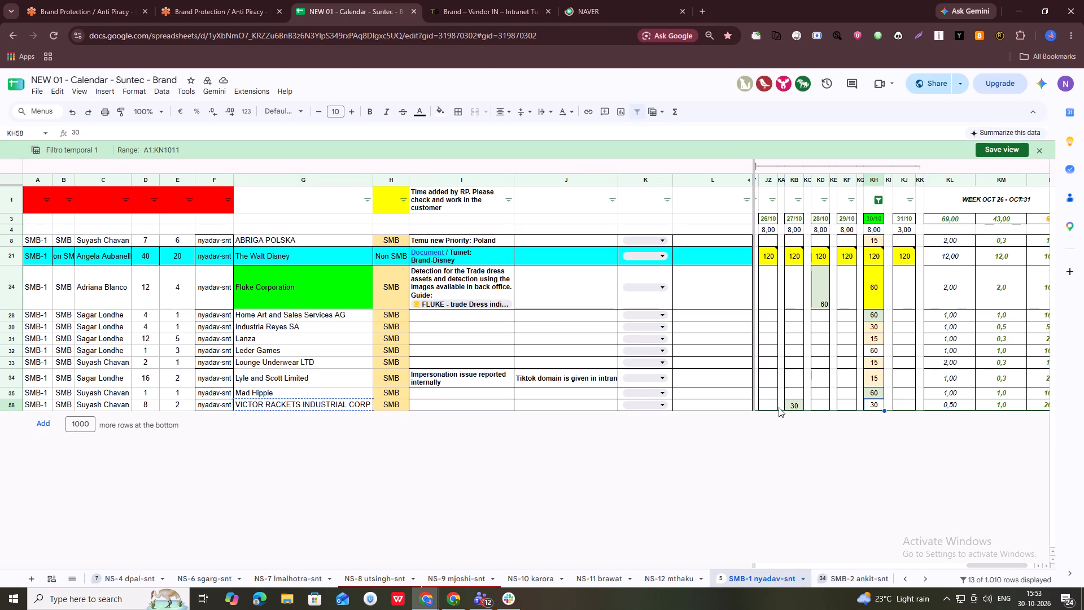
{"action": "left_click", "coordinate": [797, 403], "text": "ctrl"}
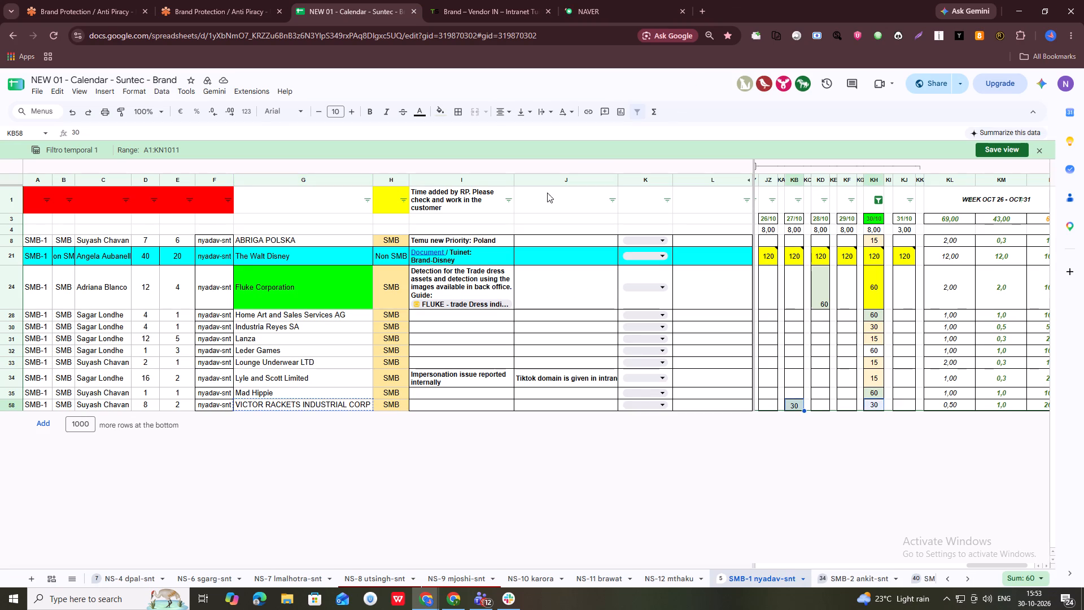
{"action": "left_click", "coordinate": [441, 114]}
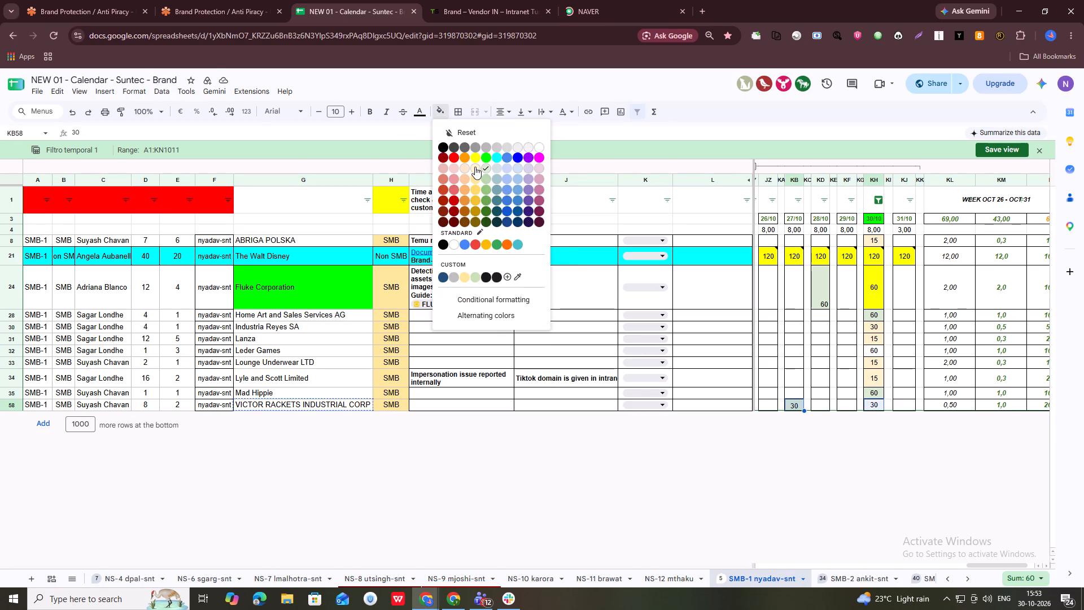
{"action": "left_click", "coordinate": [475, 167]}
Fill the Leder Games cell for 30/10 with light green.
{"action": "left_click", "coordinate": [869, 355]}
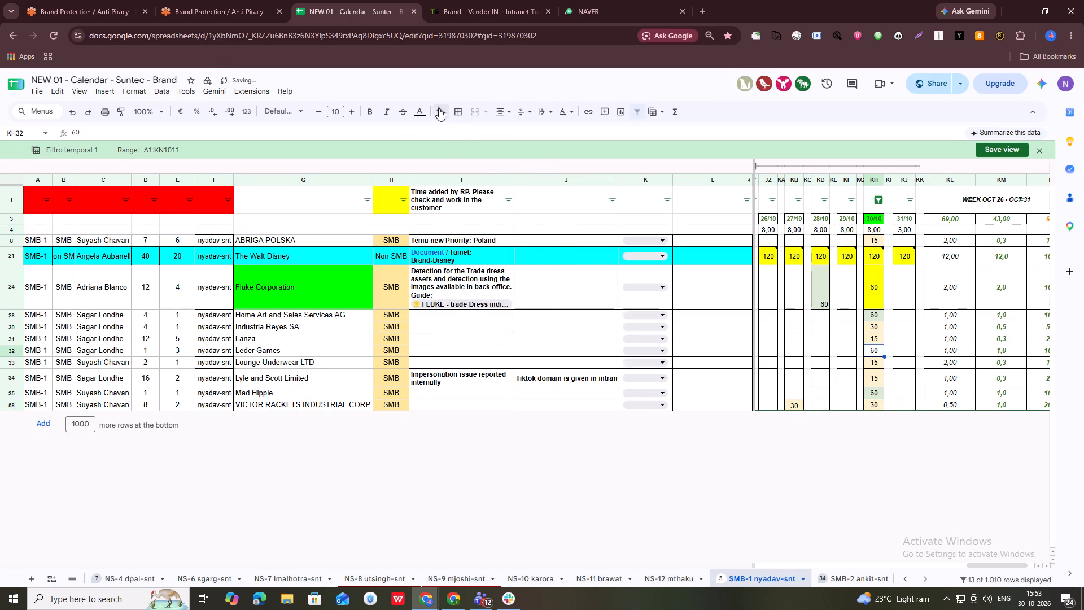
{"action": "left_click", "coordinate": [434, 109]}
{"action": "left_click", "coordinate": [486, 168]}
{"action": "left_click", "coordinate": [783, 348]}
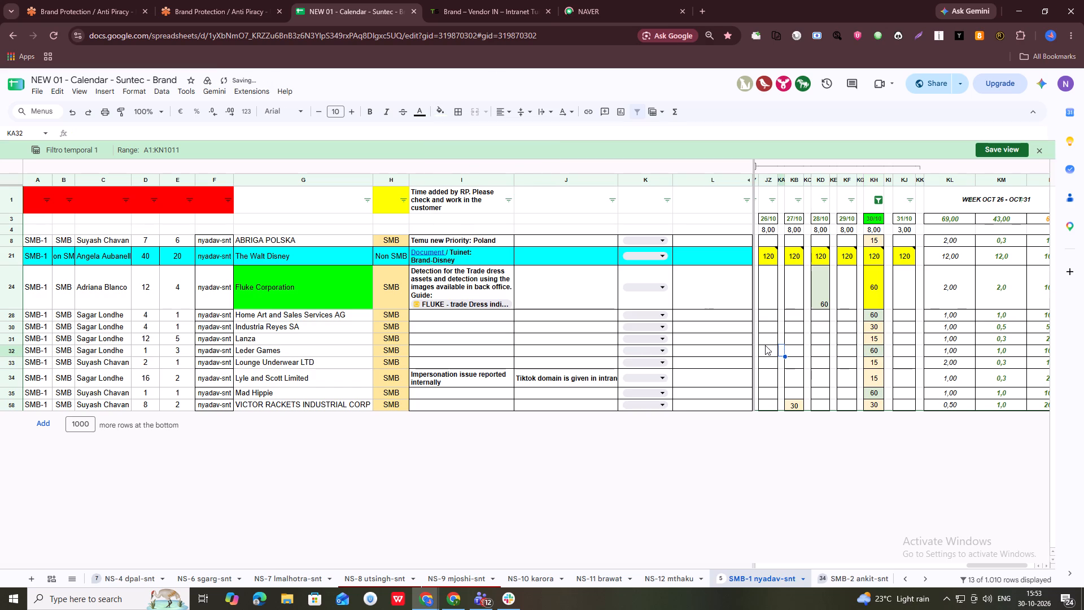
Return to the NAVER site.
{"action": "left_click", "coordinate": [600, 0]}
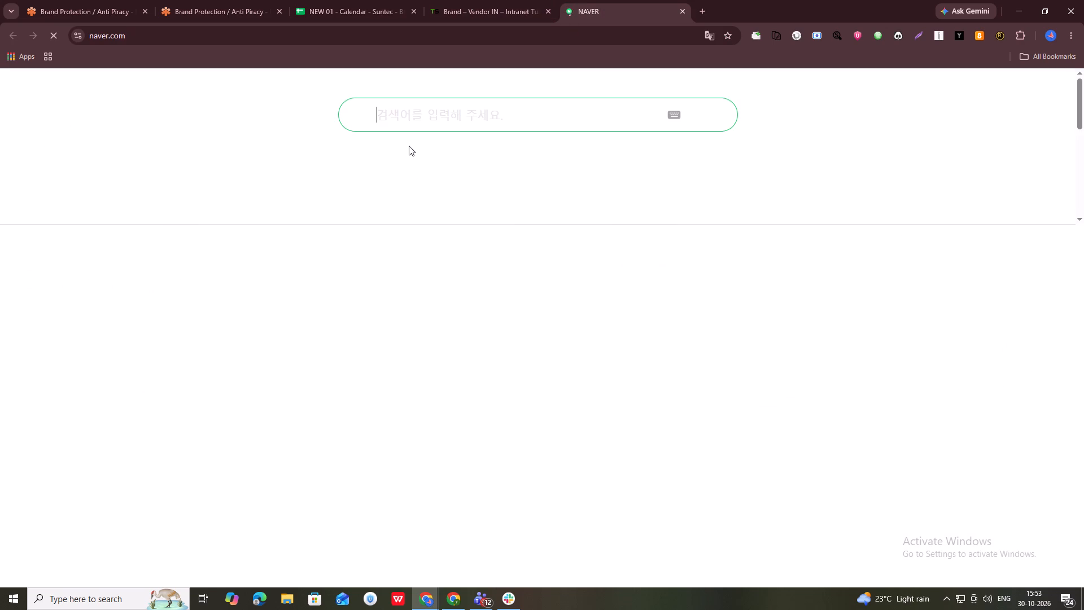
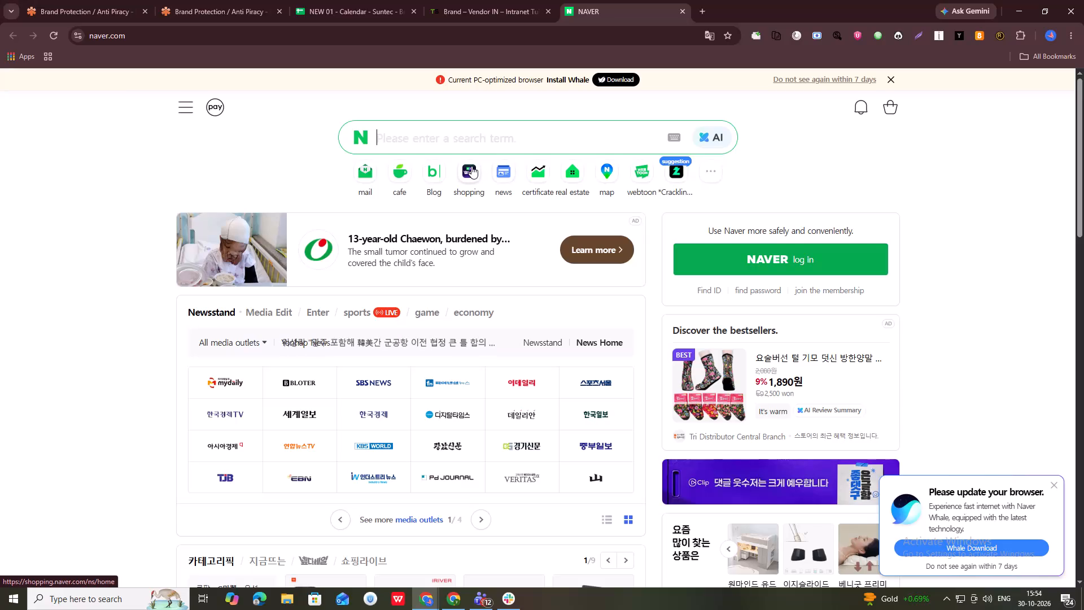
Open Naver's shopping section and search it for "victor shuttlecock".
{"action": "left_click", "coordinate": [471, 166]}
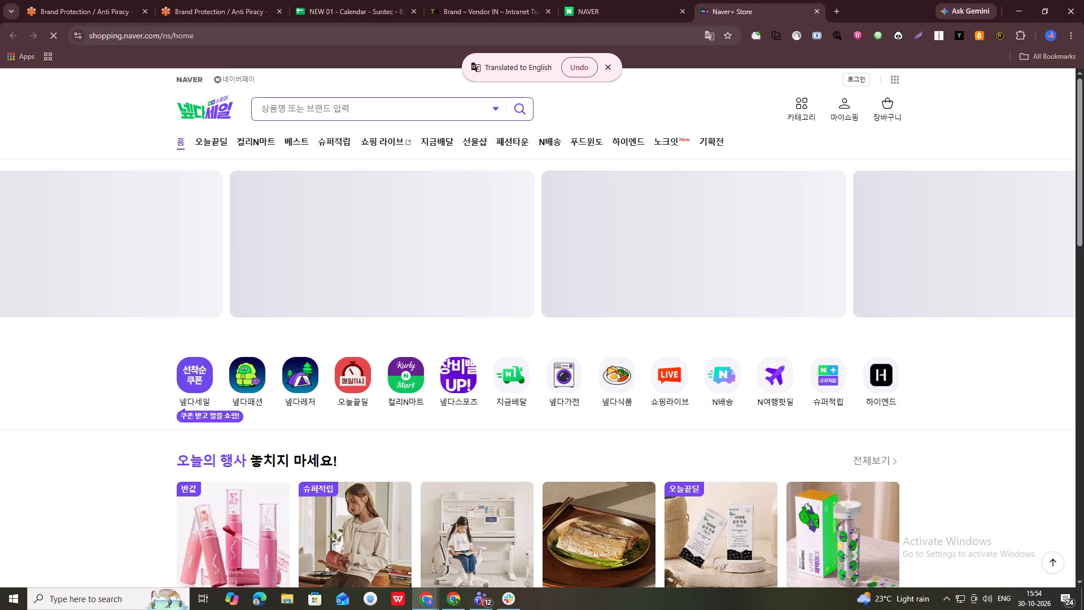
{"action": "left_click", "coordinate": [334, 109]}
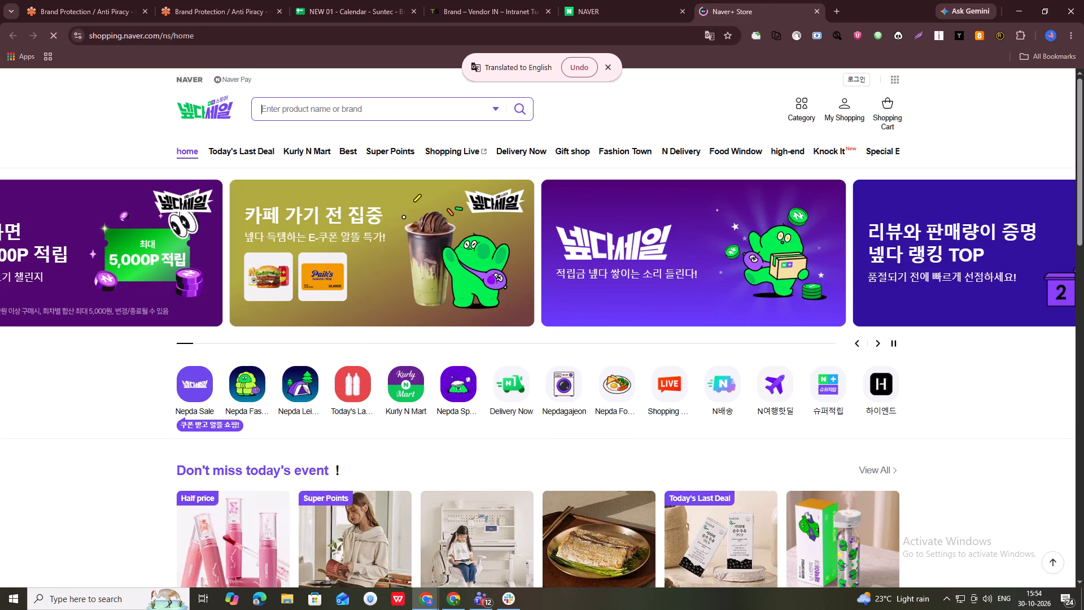
{"action": "type", "text": "victor"}
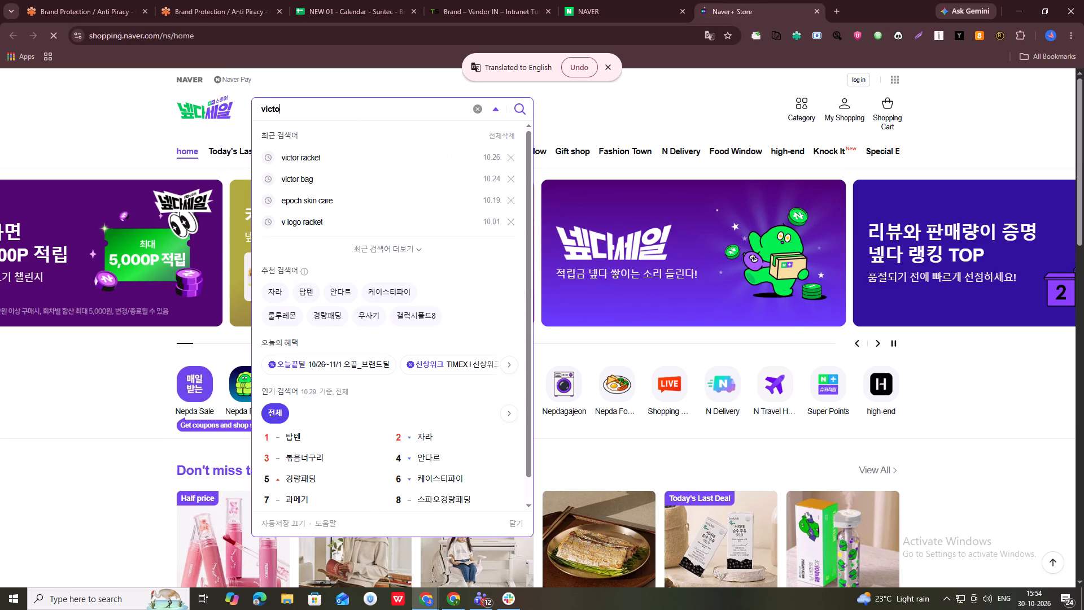
{"action": "key", "text": "space"}
{"action": "type", "text": "shuttlecocl"}
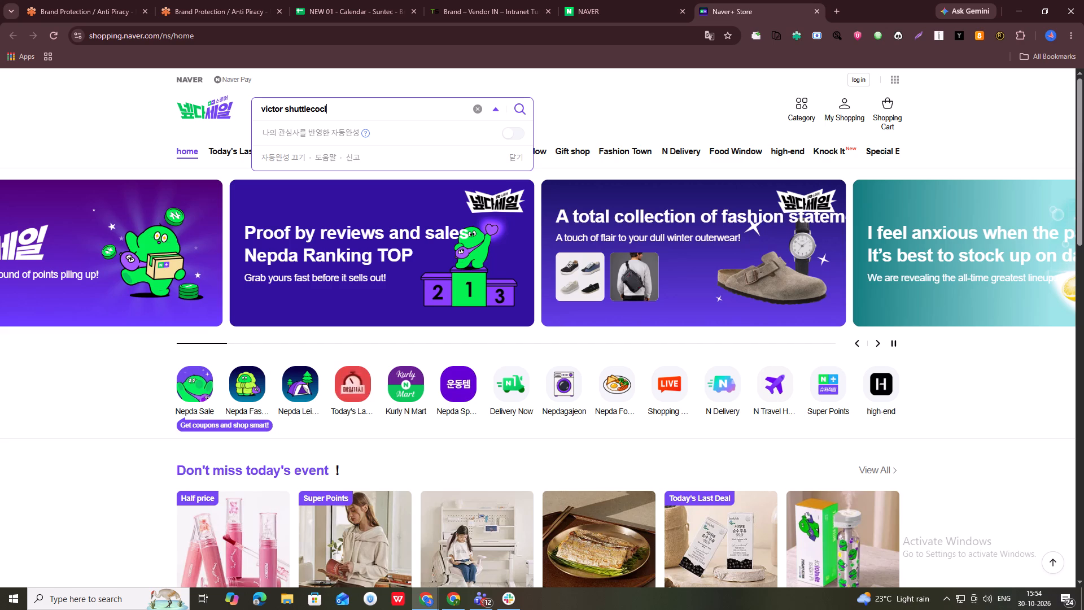
{"action": "key", "text": "BackSpace"}
{"action": "key", "text": "k"}
{"action": "key", "text": "Return"}
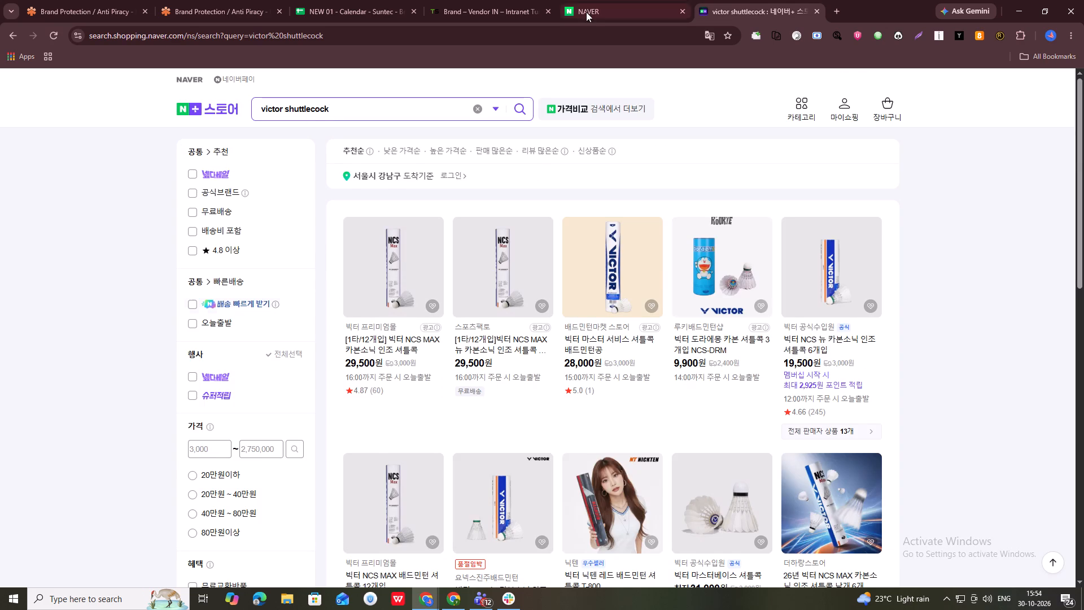
Switch to the Manual Detection Records and select all Correct column IDs dated 10/30/2026, up to the first Zepter - Cookware row, to check their count.
{"action": "key", "text": "alt+Tab"}
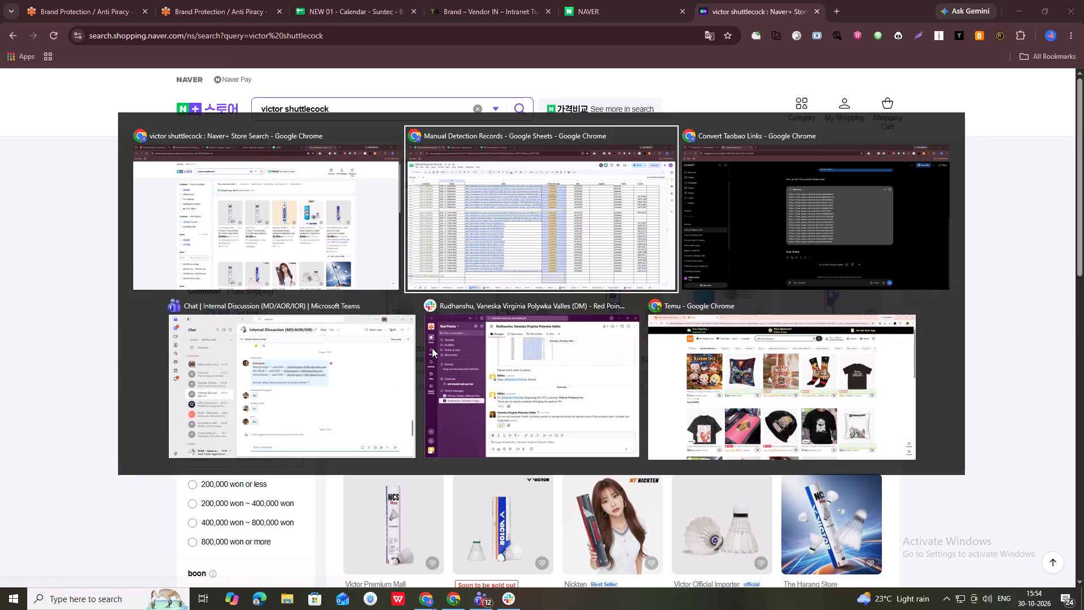
{"action": "key", "text": "Up"}
{"action": "key", "text": "Right"}
{"action": "key", "text": "Up"}
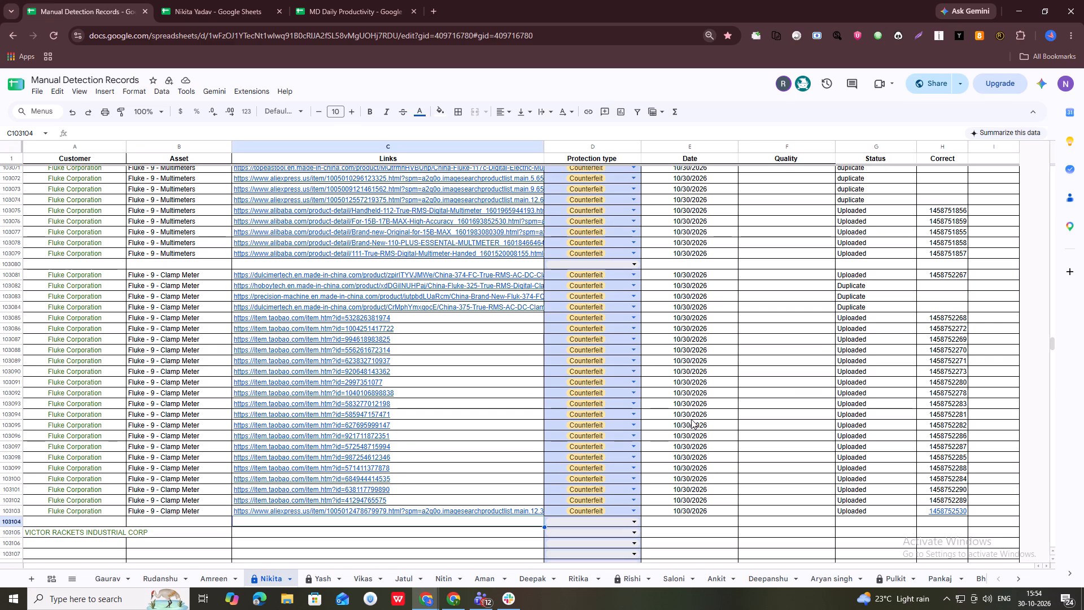
{"action": "key", "text": "Right"}
{"action": "key", "text": "Right"}
{"action": "key", "text": "Right"}
{"action": "key", "text": "Right"}
{"action": "key", "text": "Right"}
{"action": "key", "text": "ctrl+shift+Up"}
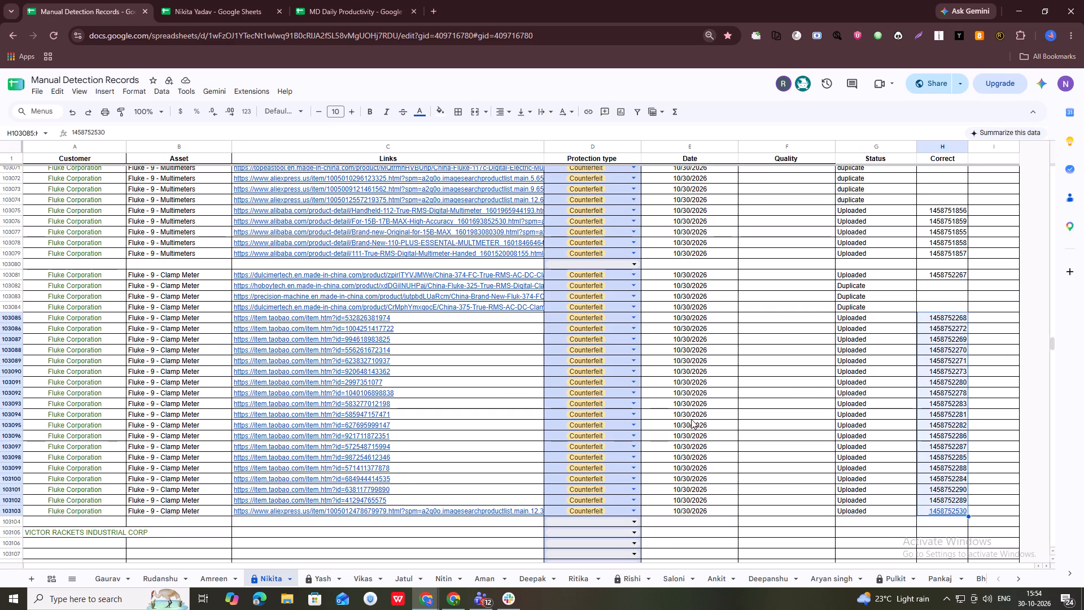
{"action": "key", "text": "ctrl+shift+Up"}
{"action": "key", "text": "ctrl+shift+Up"}
{"action": "key", "text": "ctrl+shift+Up"}
{"action": "key", "text": "ctrl+shift+Up"}
{"action": "key", "text": "ctrl+shift+Up"}
{"action": "key", "text": "ctrl+shift+Up"}
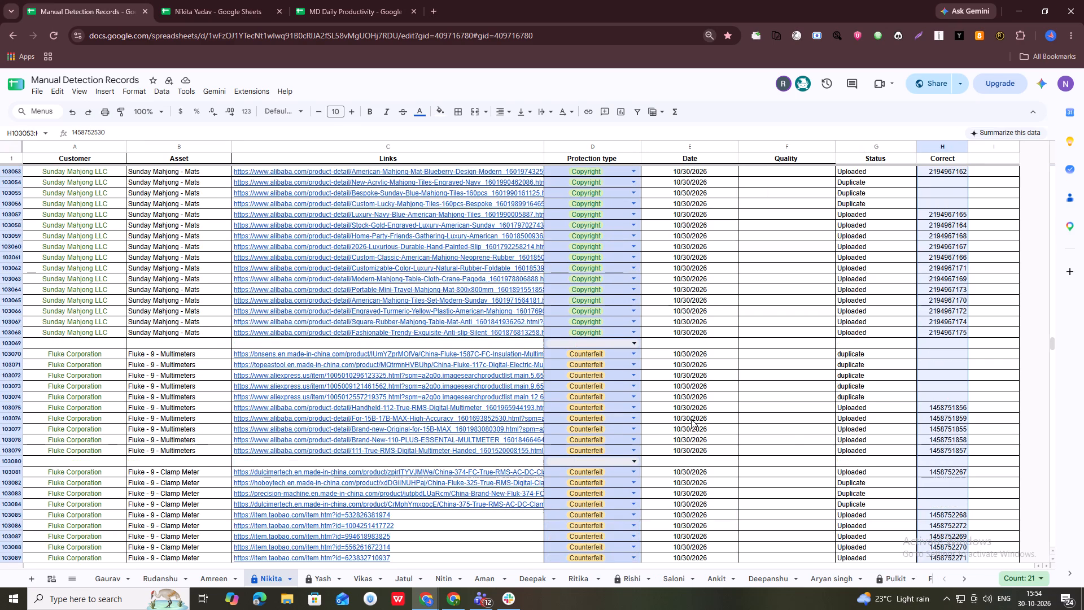
{"action": "scroll", "coordinate": [906, 473], "scroll_direction": "up", "scroll_amount": 20}
{"action": "scroll", "coordinate": [909, 461], "scroll_direction": "up", "scroll_amount": 19}
{"action": "scroll", "coordinate": [909, 461], "scroll_direction": "up", "scroll_amount": 11}
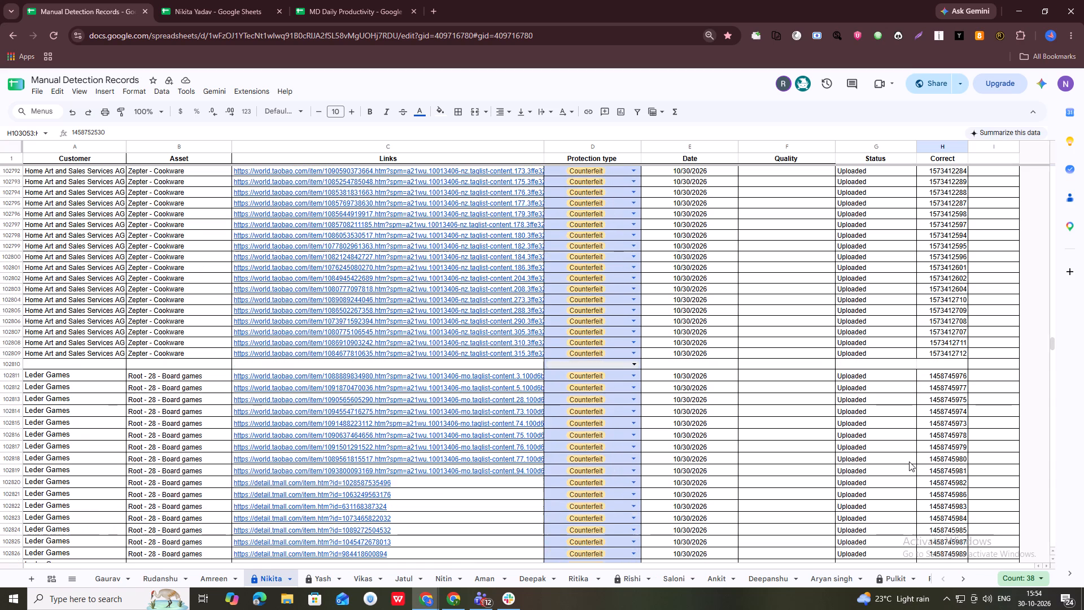
{"action": "scroll", "coordinate": [909, 461], "scroll_direction": "up", "scroll_amount": 7}
{"action": "left_click", "coordinate": [930, 310], "text": "shift"}
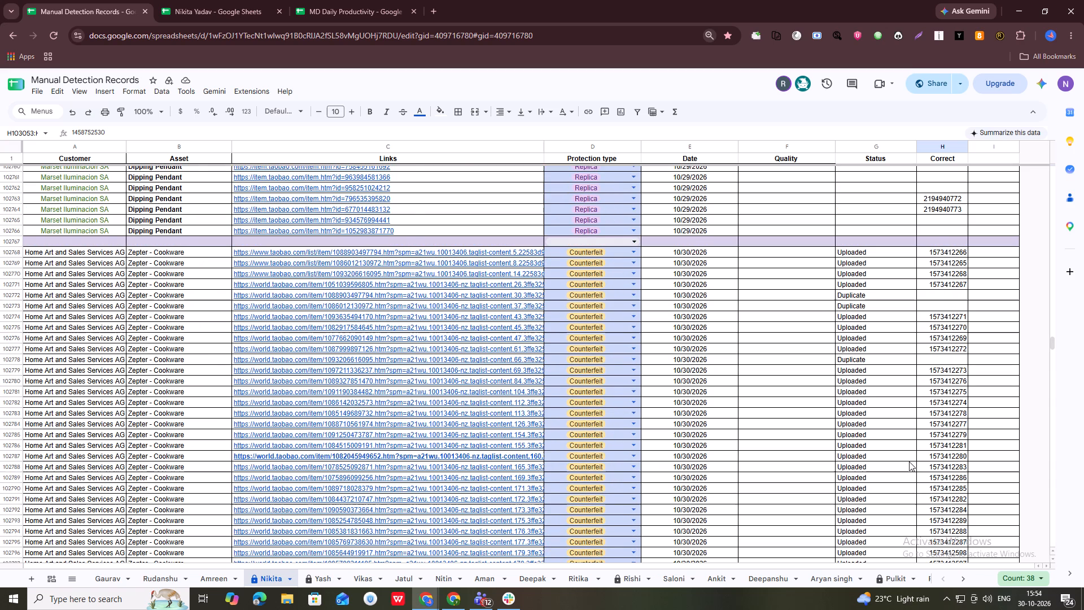
Enter "victor racket" as the asset in the VICTOR RACKETS INDUSTRIAL CORP row.
{"action": "key", "text": "Down"}
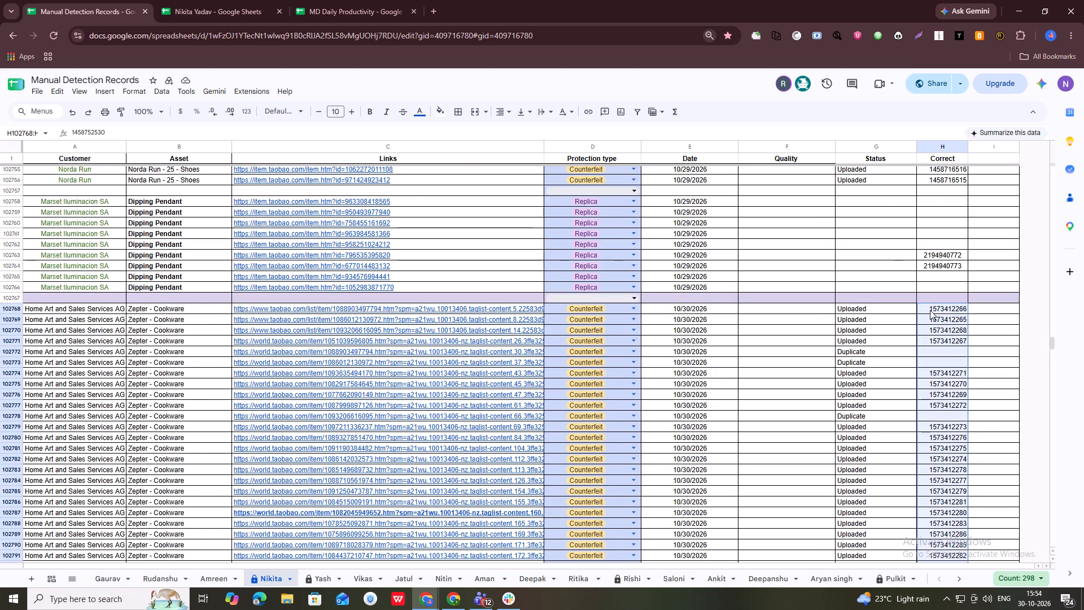
{"action": "key", "text": "Down"}
{"action": "key", "text": "Left"}
{"action": "key", "text": "Down"}
{"action": "key", "text": "Left"}
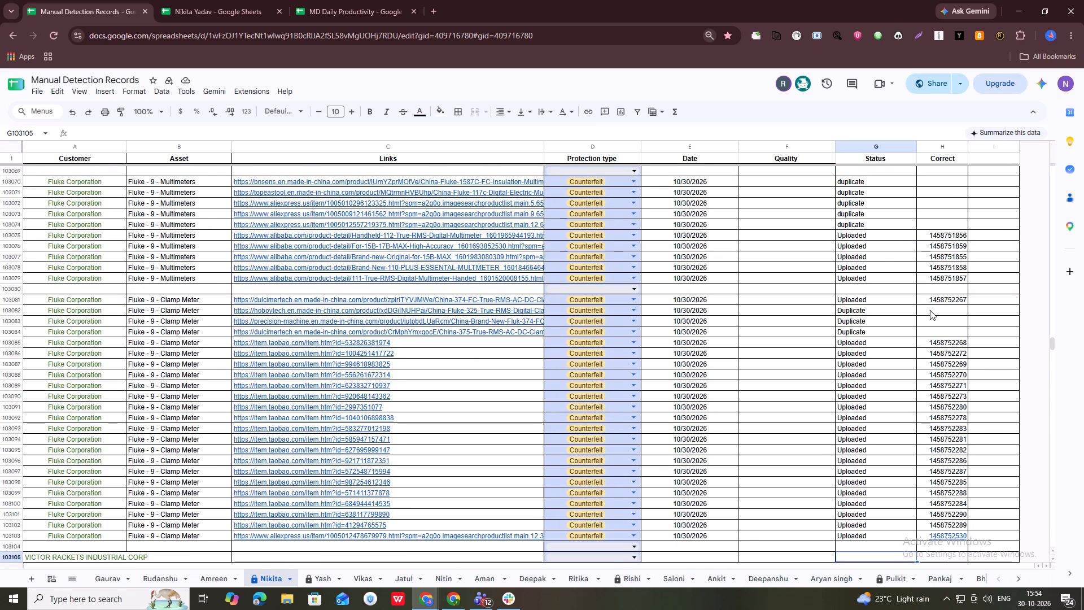
{"action": "key", "text": "Down"}
{"action": "key", "text": "Left"}
{"action": "key", "text": "Up"}
{"action": "key", "text": "Left"}
{"action": "key", "text": "Left"}
{"action": "key", "text": "Left"}
{"action": "key", "text": "Up"}
{"action": "key", "text": "Left"}
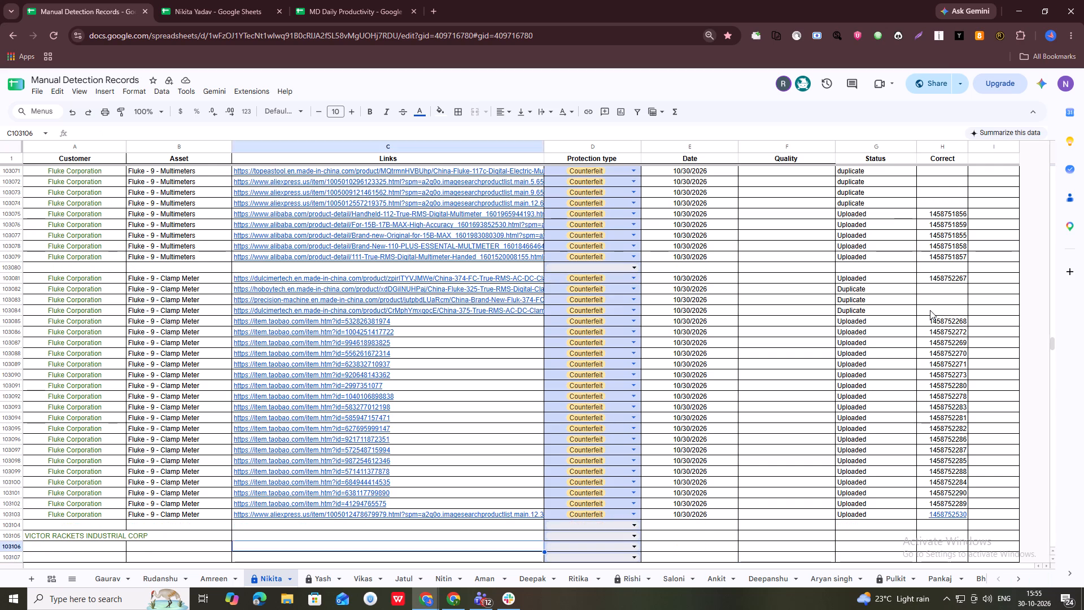
{"action": "key", "text": "Down"}
{"action": "key", "text": "Up"}
{"action": "key", "text": "Right"}
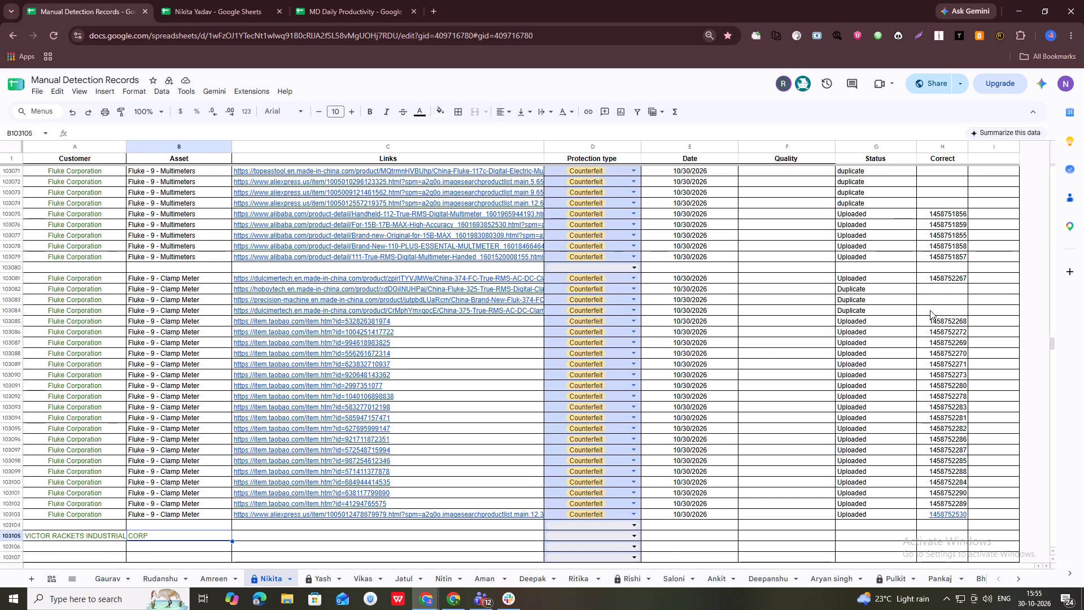
{"action": "type", "text": "victor"}
{"action": "key", "text": "space"}
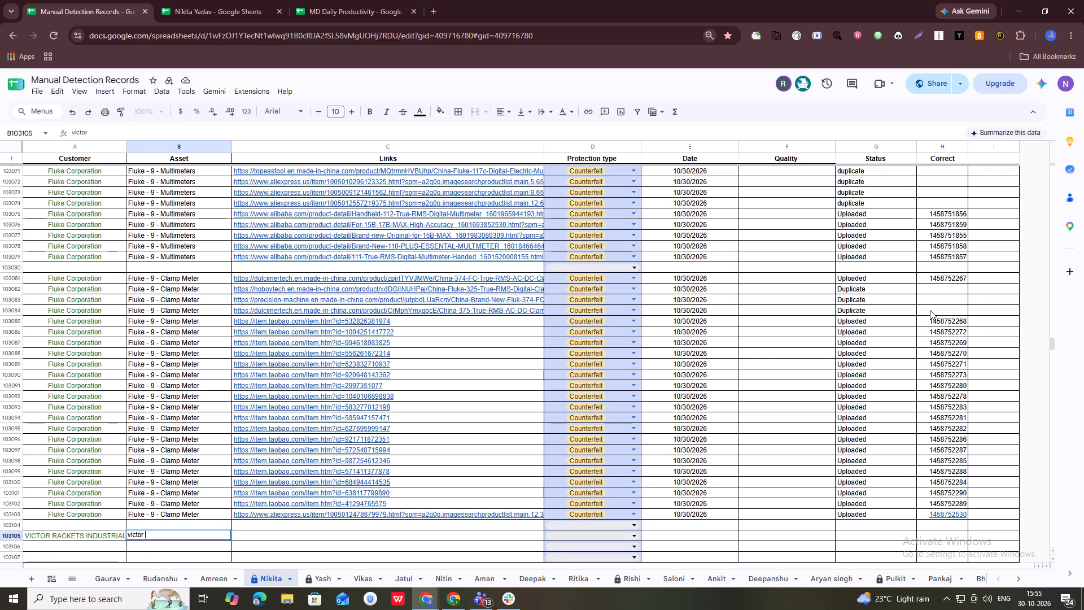
{"action": "type", "text": "ra"}
{"action": "type", "text": "cket"}
{"action": "key", "text": "Right"}
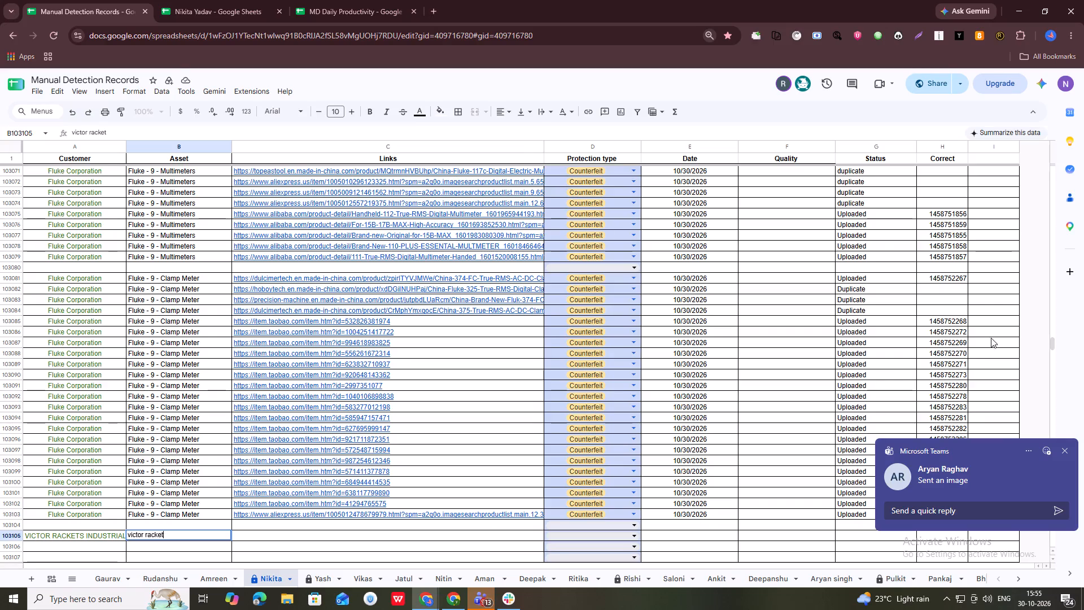
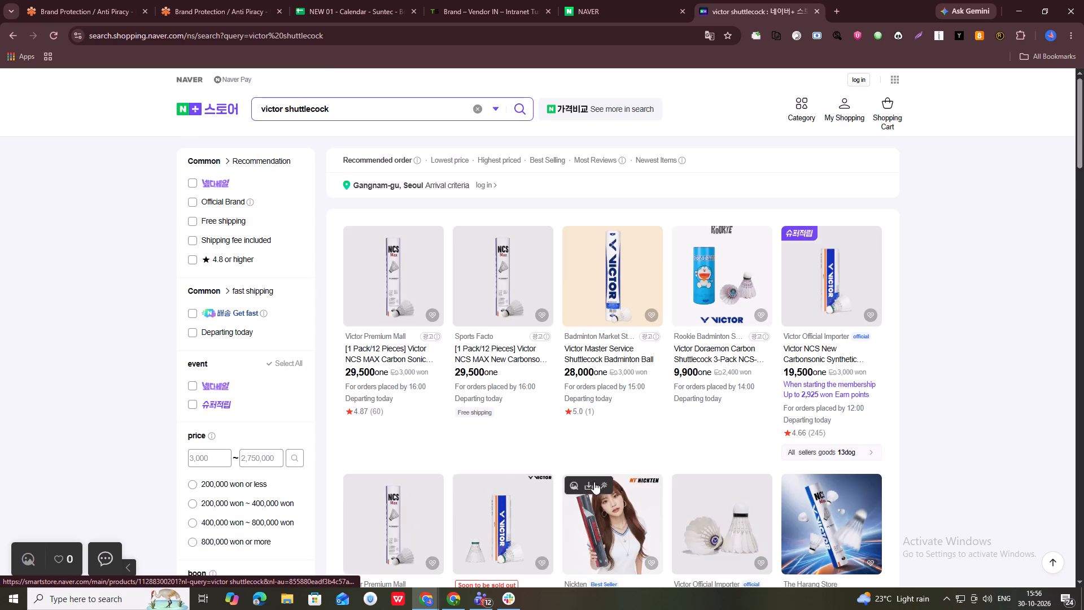
Look through the Naver "victor shuttlecock" results for listings to record, and return to the first results.
{"action": "scroll", "coordinate": [592, 473], "scroll_direction": "down", "scroll_amount": 6}
{"action": "scroll", "coordinate": [601, 456], "scroll_direction": "down", "scroll_amount": 20}
{"action": "scroll", "coordinate": [601, 456], "scroll_direction": "down", "scroll_amount": 4}
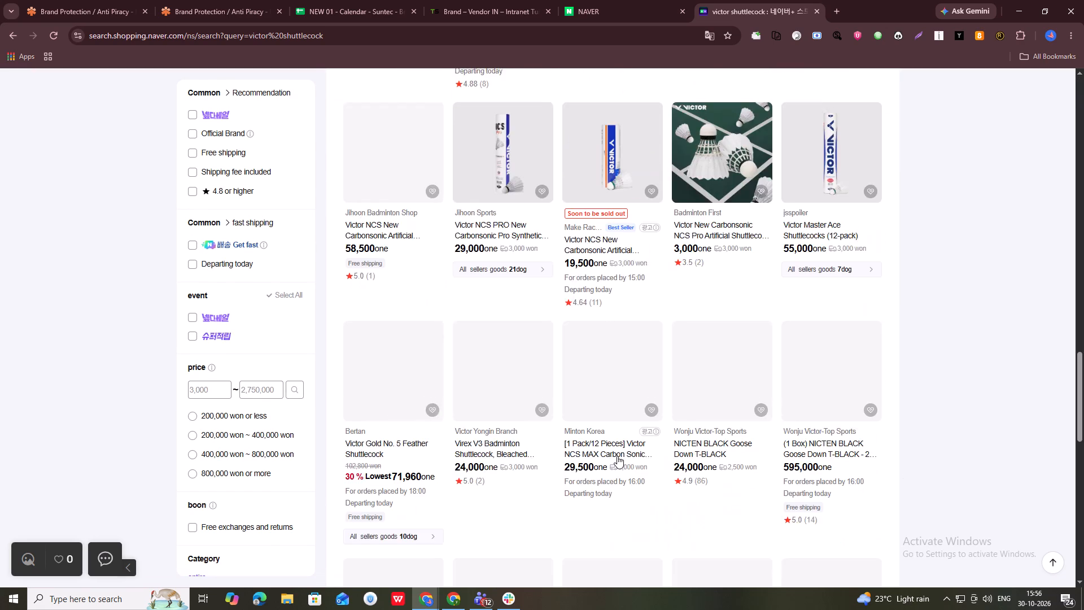
{"action": "scroll", "coordinate": [617, 456], "scroll_direction": "down", "scroll_amount": 20}
{"action": "scroll", "coordinate": [617, 456], "scroll_direction": "down", "scroll_amount": 1}
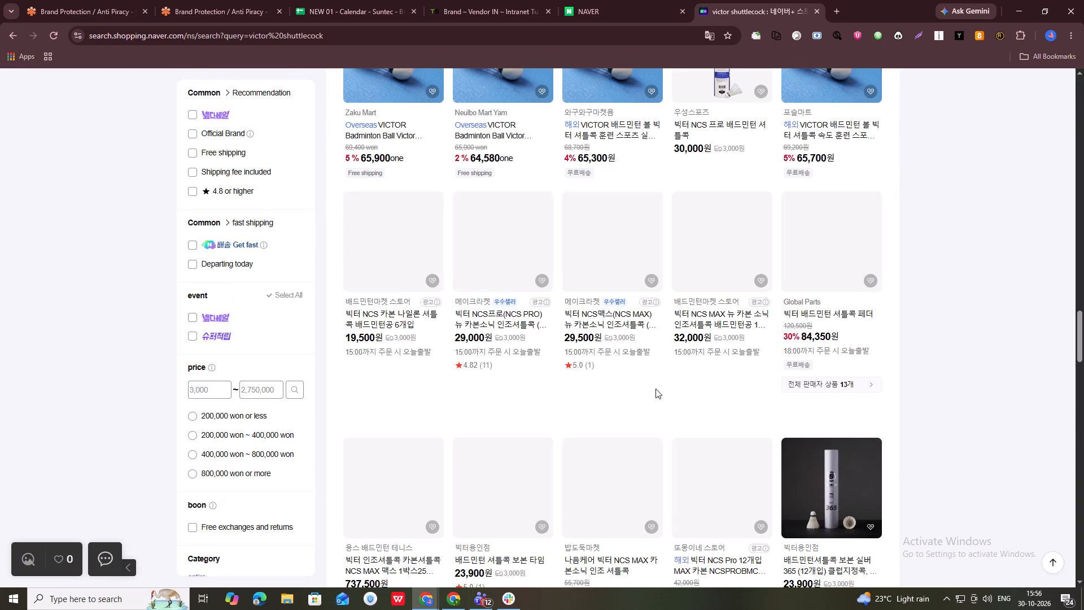
{"action": "scroll", "coordinate": [655, 389], "scroll_direction": "down", "scroll_amount": 5}
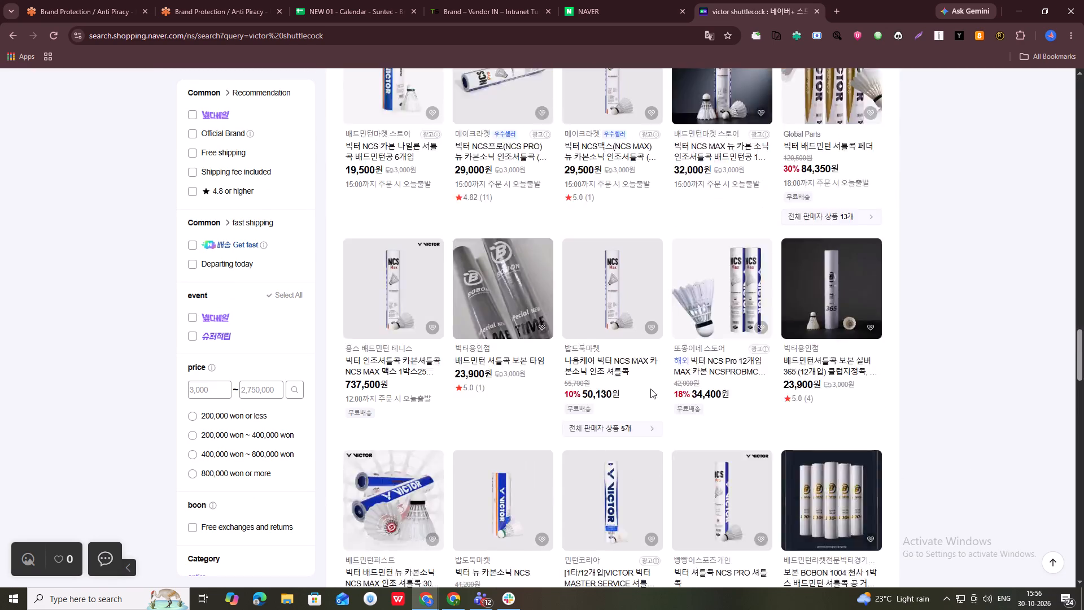
{"action": "scroll", "coordinate": [650, 389], "scroll_direction": "down", "scroll_amount": 10}
{"action": "scroll", "coordinate": [650, 389], "scroll_direction": "down", "scroll_amount": 13}
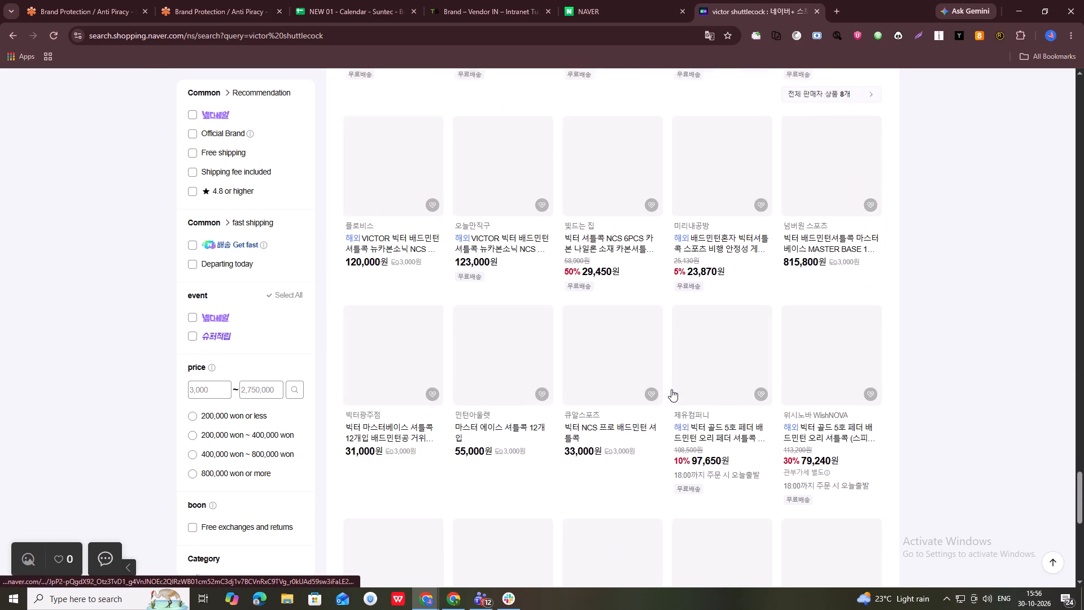
{"action": "scroll", "coordinate": [707, 388], "scroll_direction": "down", "scroll_amount": 7}
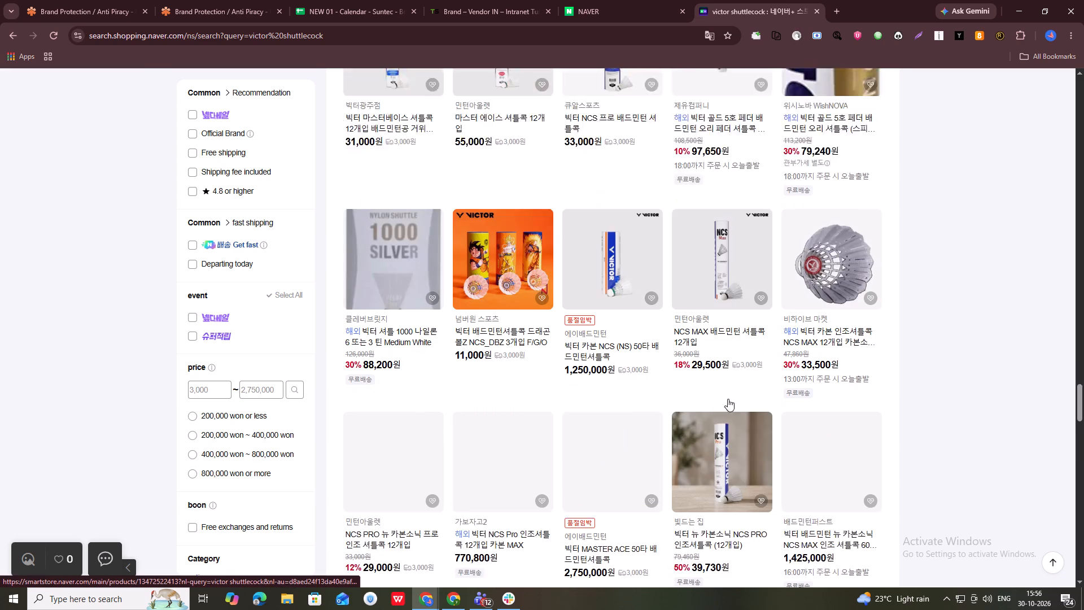
{"action": "scroll", "coordinate": [735, 397], "scroll_direction": "down", "scroll_amount": 13}
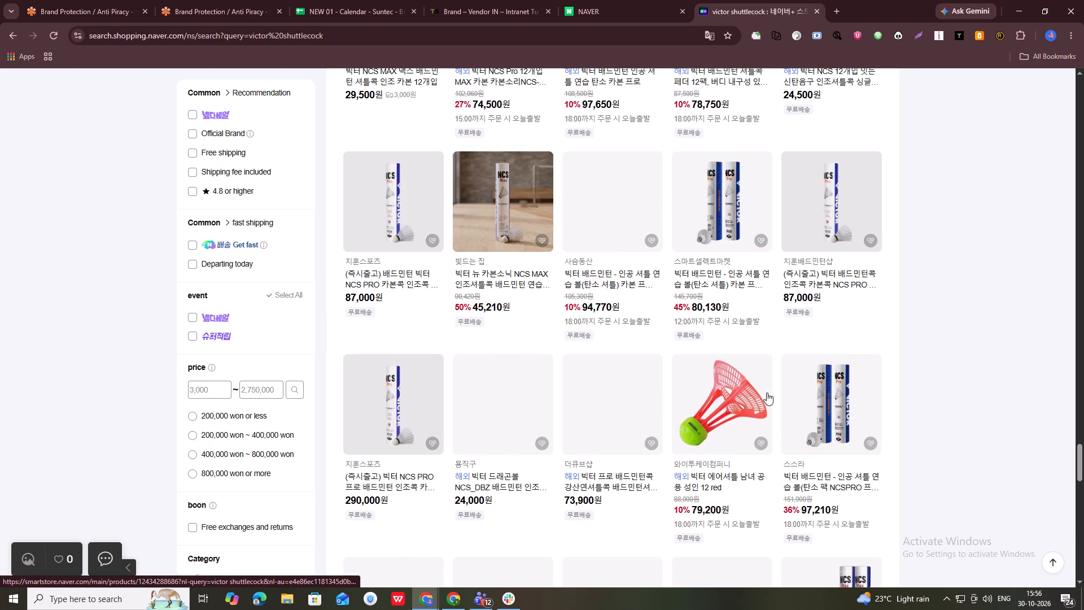
{"action": "scroll", "coordinate": [768, 393], "scroll_direction": "down", "scroll_amount": 6}
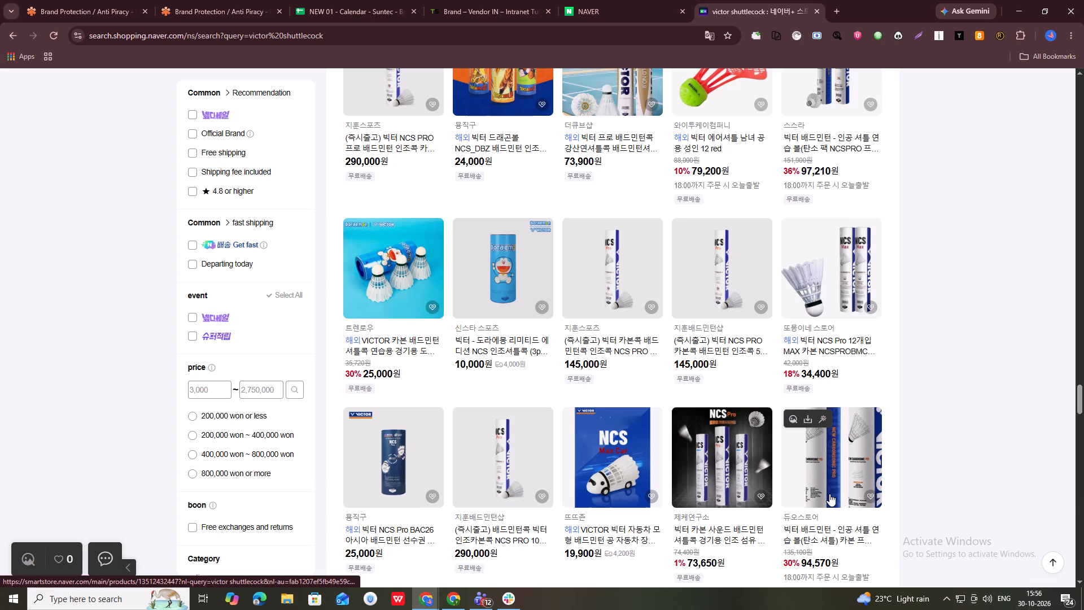
{"action": "scroll", "coordinate": [829, 494], "scroll_direction": "down", "scroll_amount": 5}
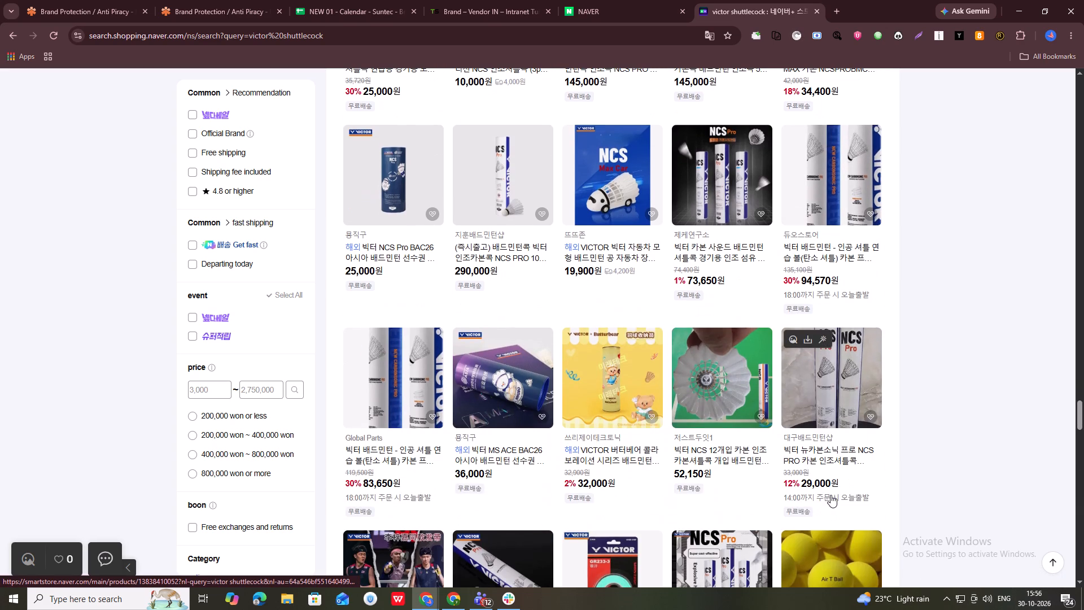
{"action": "scroll", "coordinate": [824, 494], "scroll_direction": "down", "scroll_amount": 9}
{"action": "scroll", "coordinate": [783, 486], "scroll_direction": "up", "scroll_amount": 8}
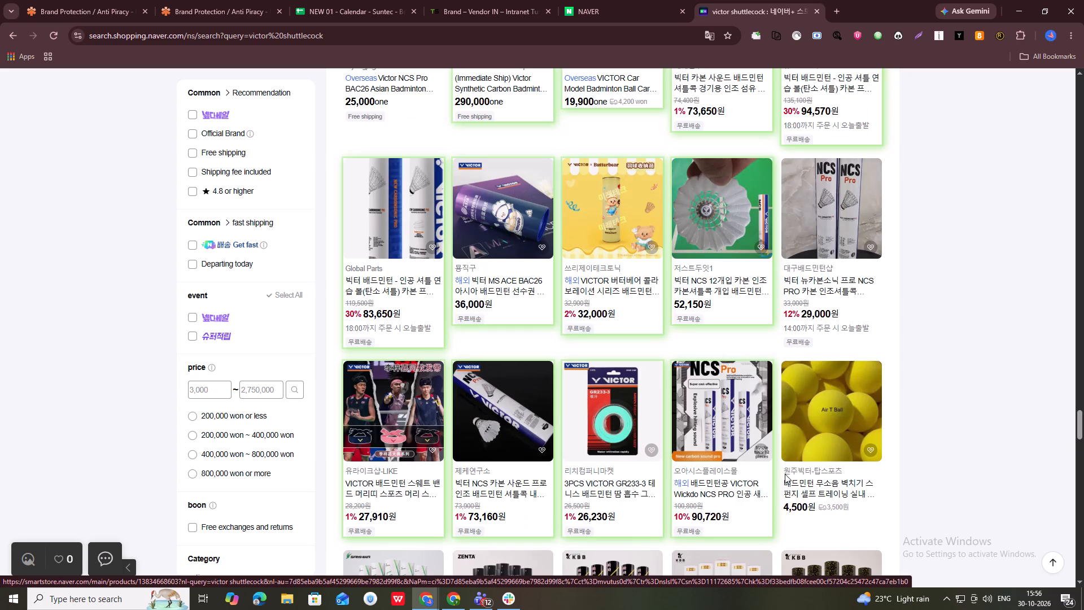
{"action": "scroll", "coordinate": [785, 474], "scroll_direction": "up", "scroll_amount": 20}
{"action": "scroll", "coordinate": [785, 474], "scroll_direction": "up", "scroll_amount": 20}
{"action": "scroll", "coordinate": [785, 474], "scroll_direction": "up", "scroll_amount": 3}
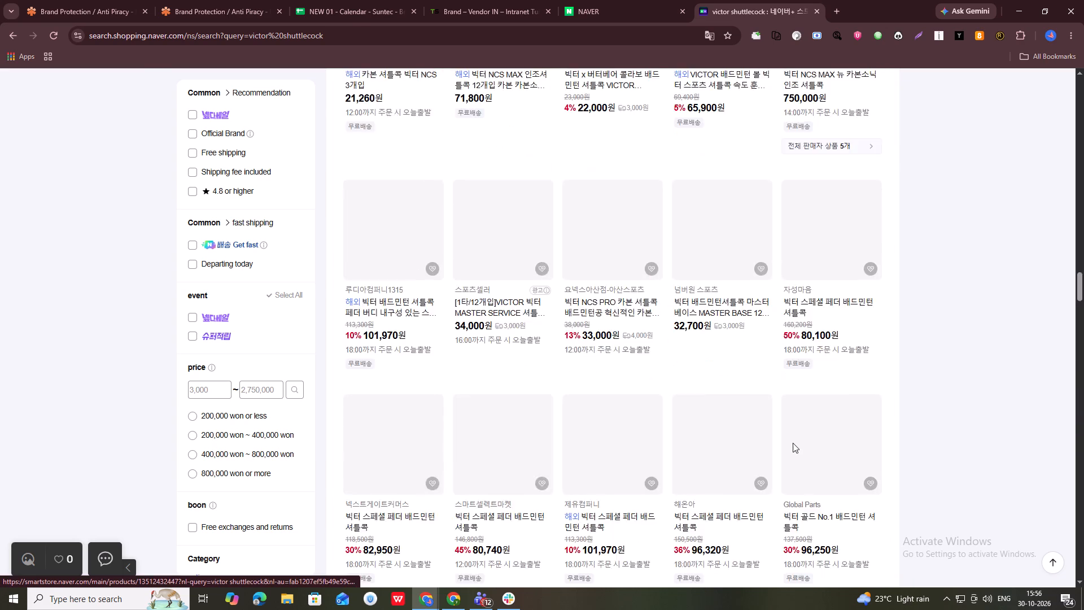
{"action": "scroll", "coordinate": [793, 443], "scroll_direction": "up", "scroll_amount": 20}
{"action": "scroll", "coordinate": [793, 443], "scroll_direction": "up", "scroll_amount": 20}
{"action": "scroll", "coordinate": [793, 443], "scroll_direction": "up", "scroll_amount": 2}
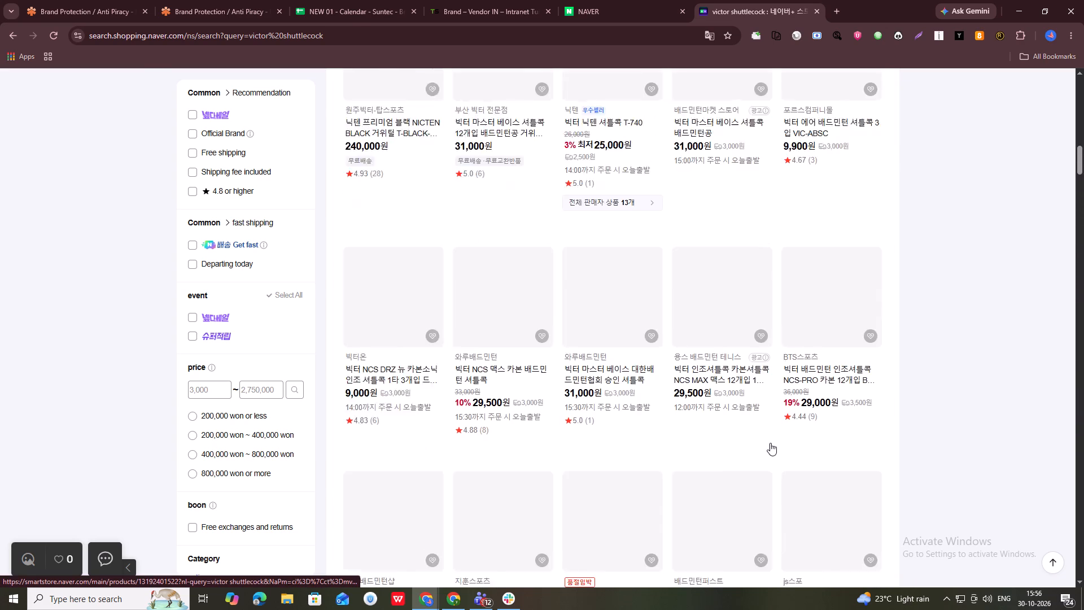
{"action": "scroll", "coordinate": [770, 443], "scroll_direction": "up", "scroll_amount": 20}
{"action": "scroll", "coordinate": [770, 443], "scroll_direction": "up", "scroll_amount": 5}
{"action": "scroll", "coordinate": [634, 455], "scroll_direction": "up", "scroll_amount": 6}
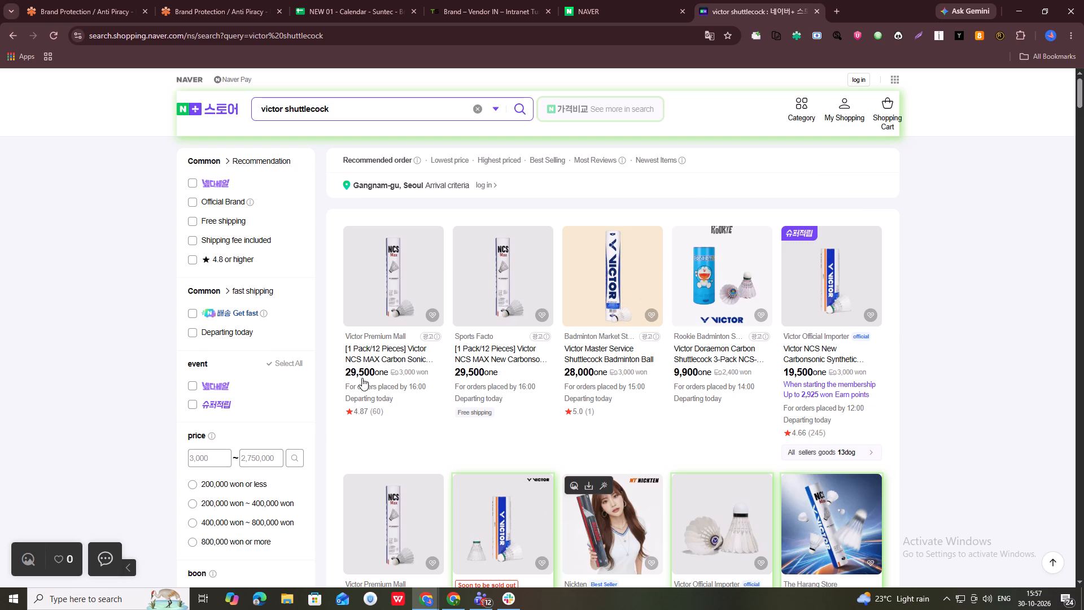
Copy the 28,000 won Victor Master Service Shuttlecock listing's link into the Links cell of the VICTOR RACKETS INDUSTRIAL CORP row in Manual Detection Records.
{"action": "right_click", "coordinate": [605, 351]}
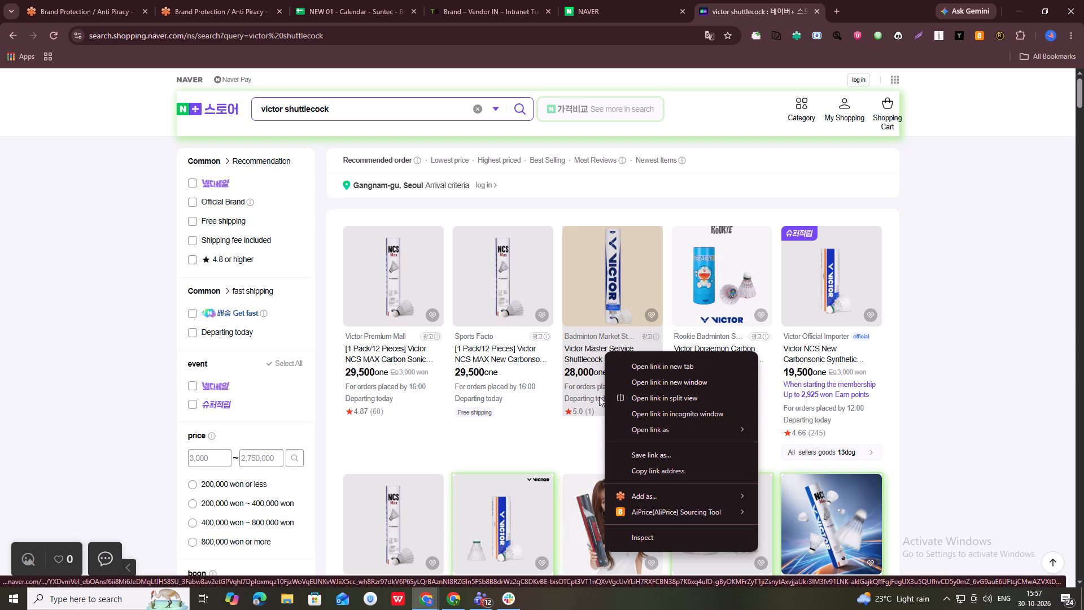
{"action": "left_click", "coordinate": [627, 471]}
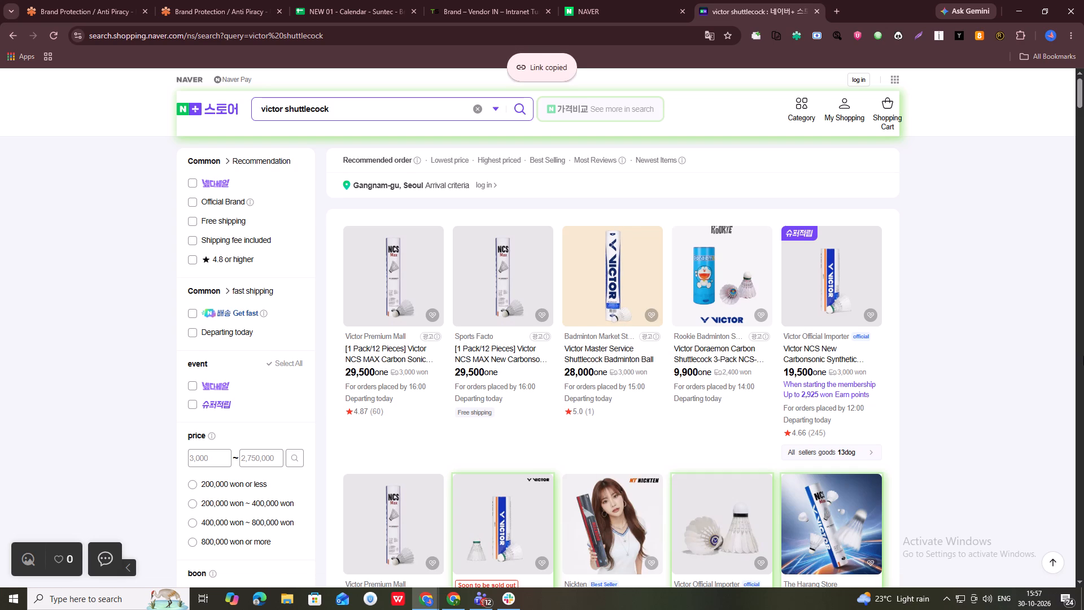
{"action": "key", "text": "alt+Tab"}
{"action": "key", "text": "ctrl+v"}
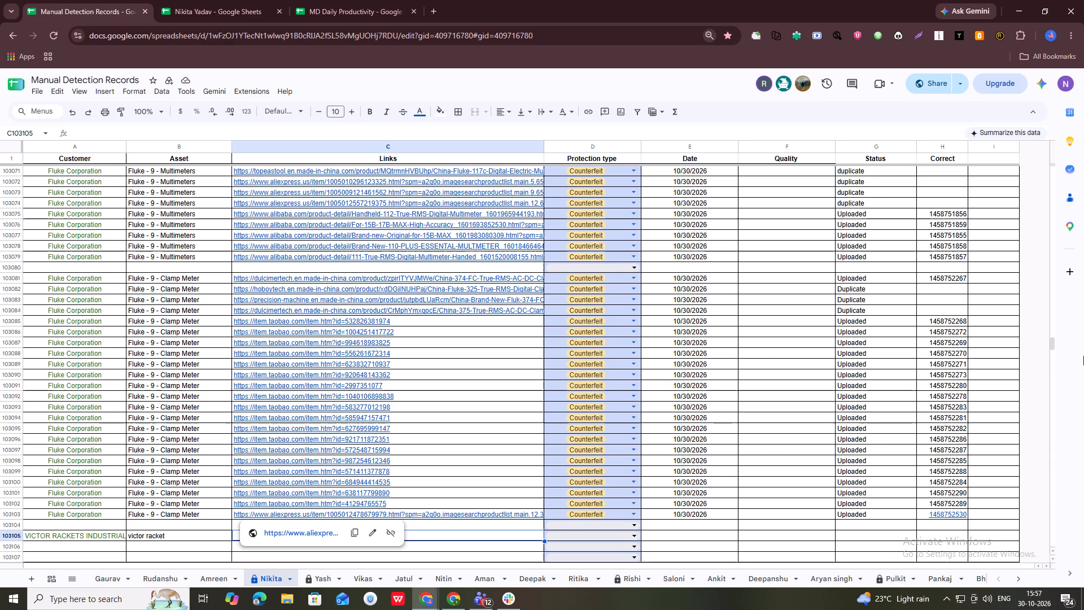
{"action": "key", "text": "Down"}
Copy the link of the Victor Doraemon Carbon Shuttlecock 3-Pack ad listing from Naver into the next empty Links cell.
{"action": "key", "text": "alt+Tab"}
{"action": "key", "text": "Right"}
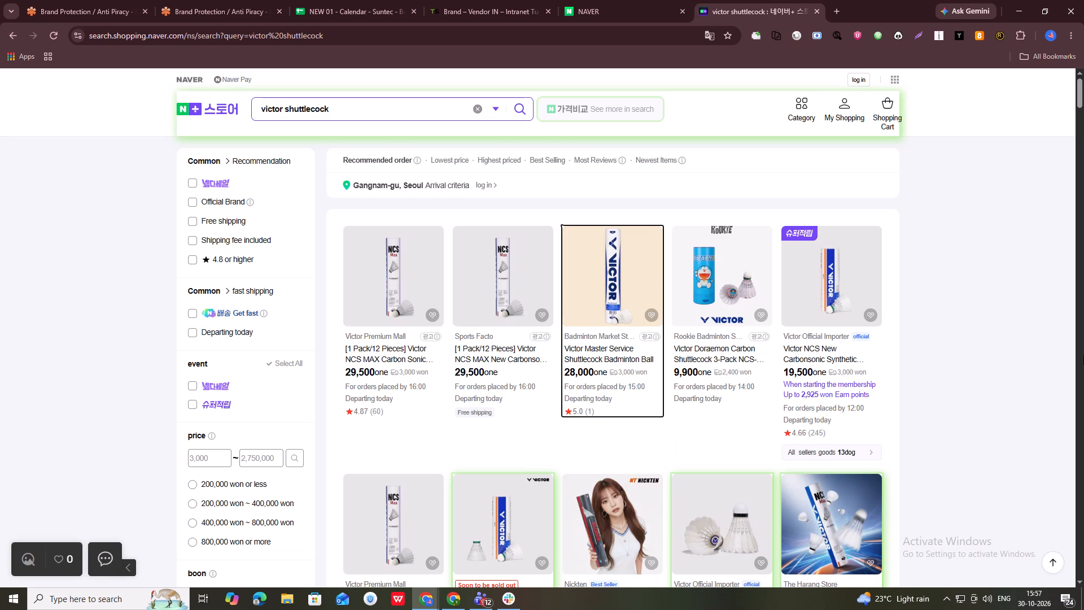
{"action": "right_click", "coordinate": [714, 350]}
{"action": "left_click", "coordinate": [735, 468]}
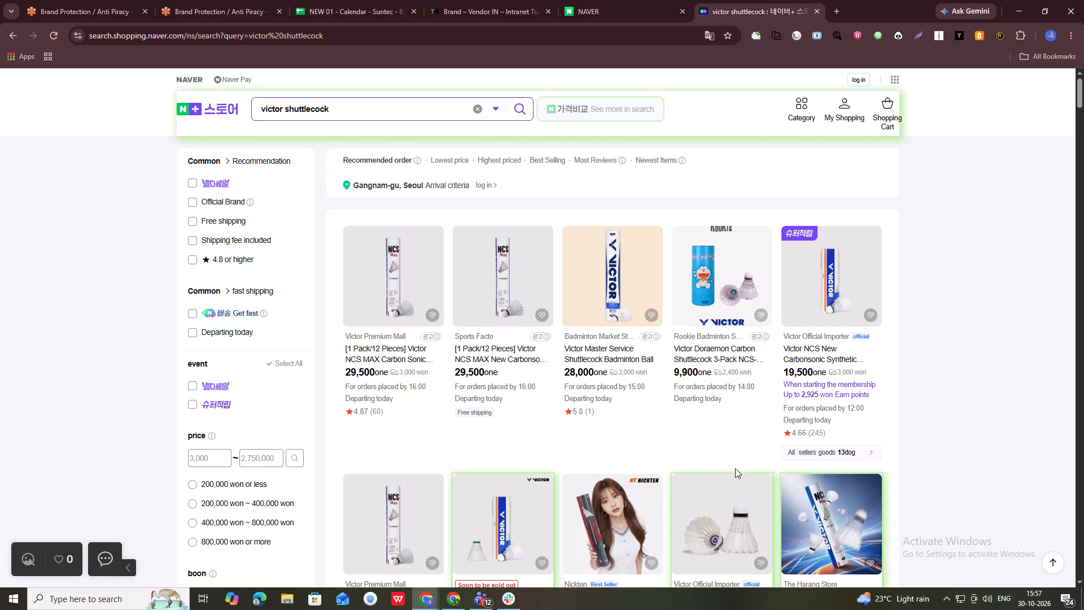
{"action": "key", "text": "alt+Tab"}
{"action": "key", "text": "ctrl+v"}
{"action": "key", "text": "Down"}
Copy the link of Victor Official Importer's 19,500 won Victor NCS New Carbonsonic listing from Naver into the next empty Links cell.
{"action": "key", "text": "alt+Tab"}
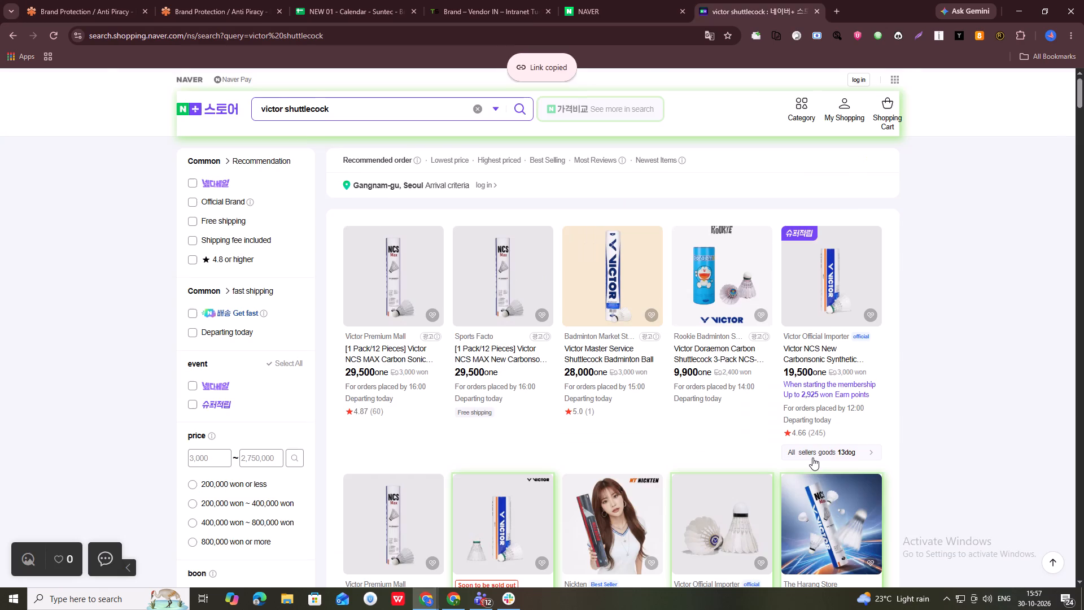
{"action": "key", "text": "Down"}
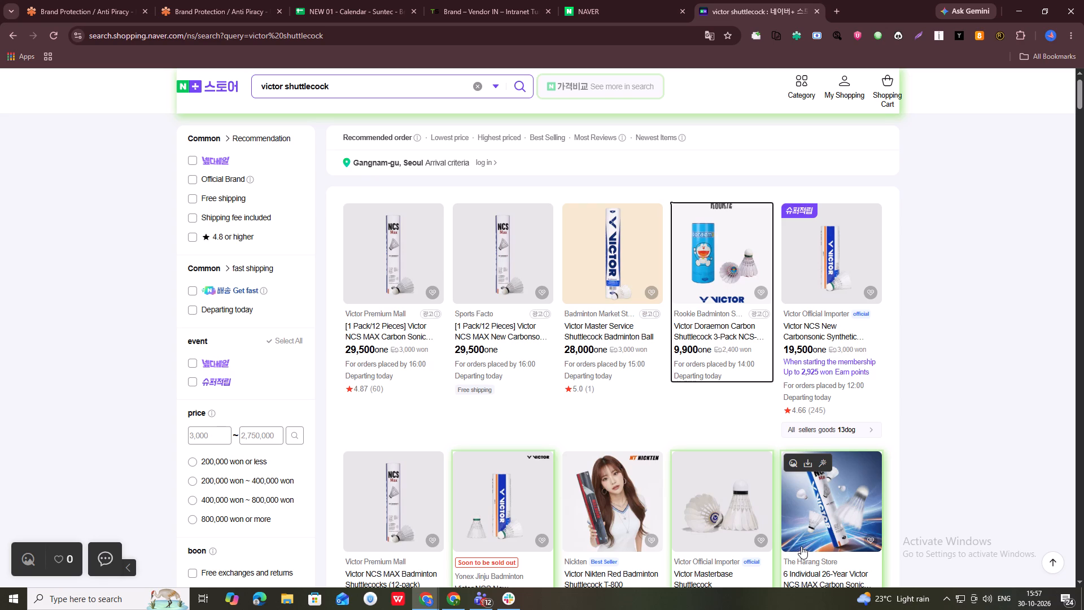
{"action": "right_click", "coordinate": [802, 332]}
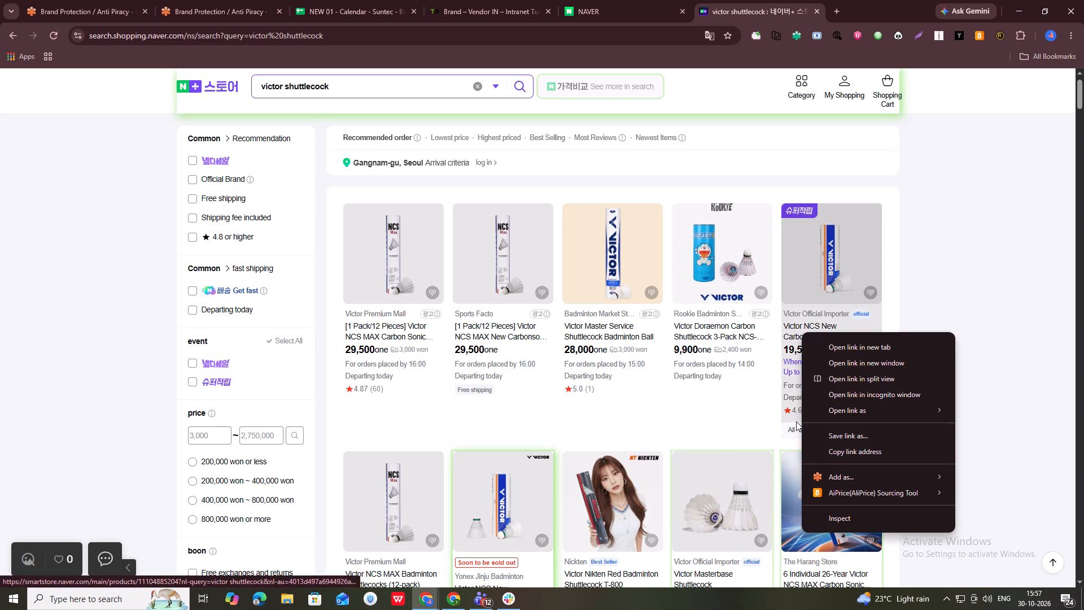
{"action": "left_click", "coordinate": [834, 452]}
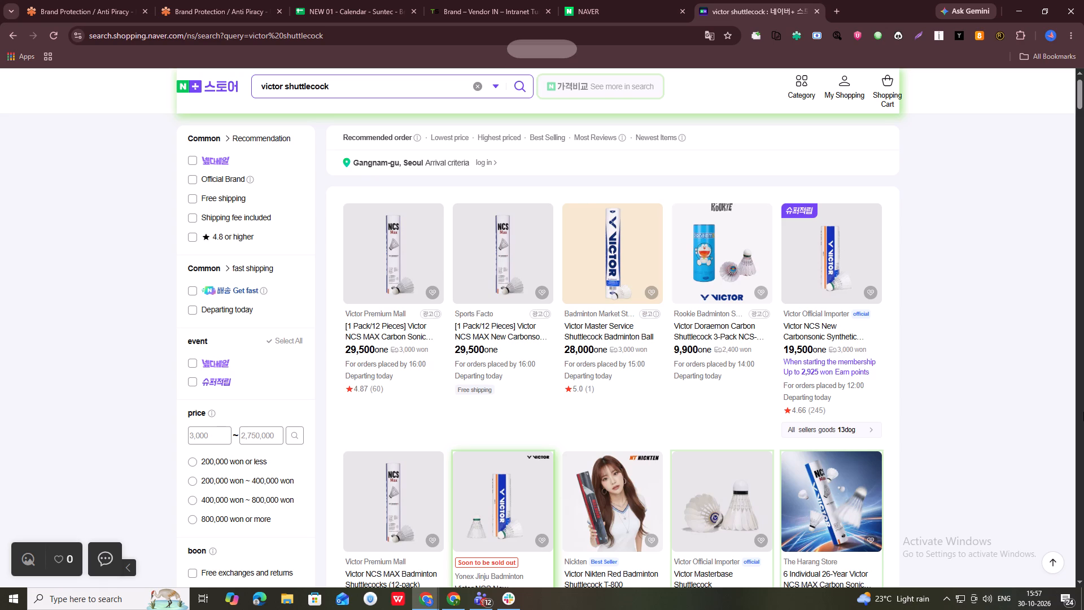
{"action": "key", "text": "alt+Tab"}
{"action": "key", "text": "ctrl+v"}
{"action": "key", "text": "Down"}
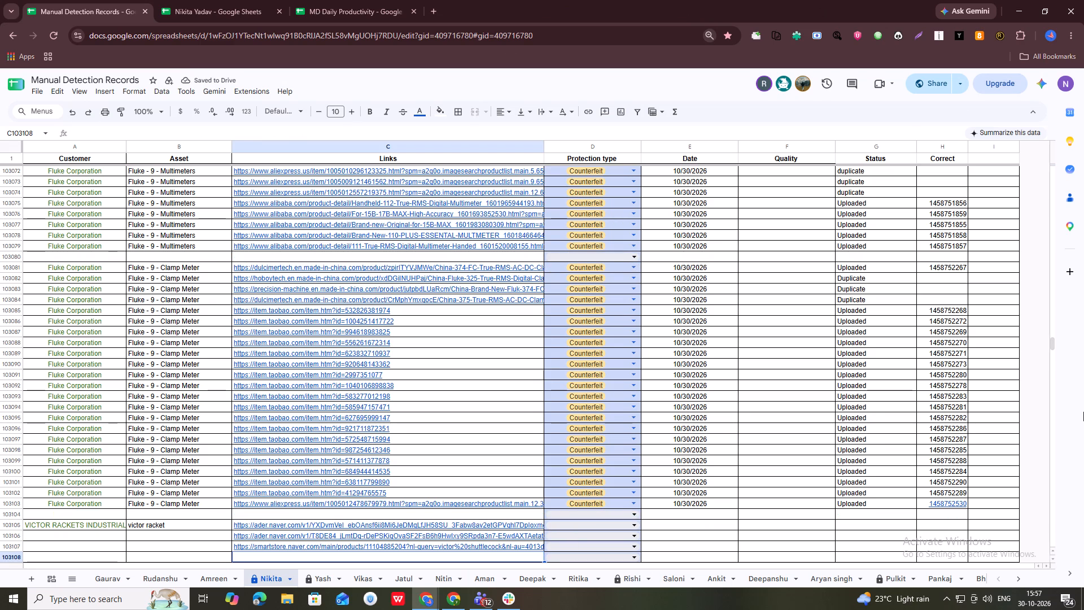
Find the non-ad Victor Doraemon Carbon Shuttlecock NCS-DRM listing by Rookie Badminton Shop on Naver and copy its link into the next empty Links cell.
{"action": "key", "text": "alt+Tab"}
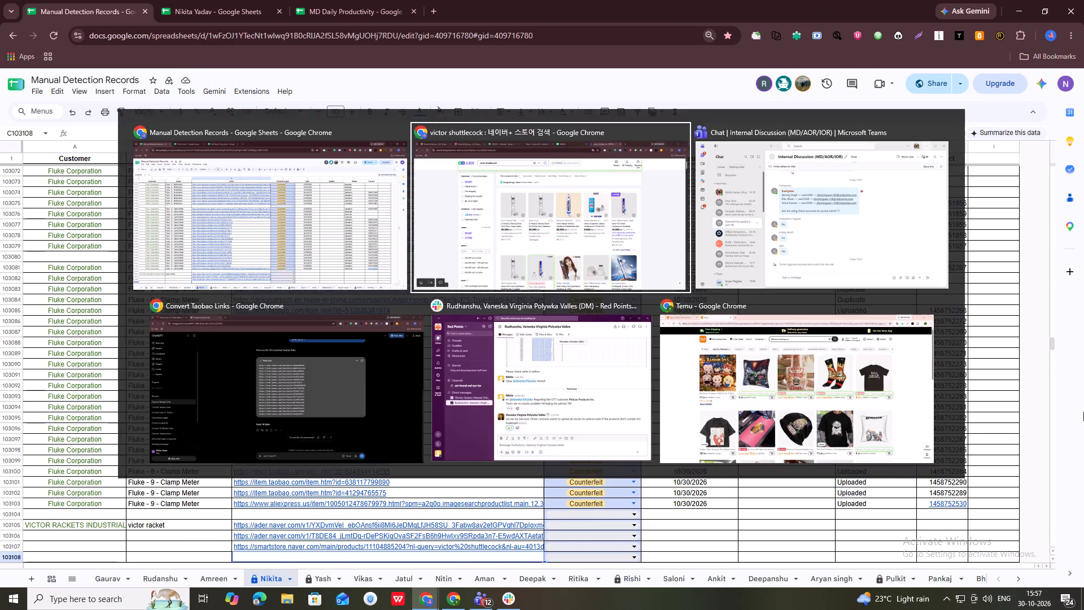
{"action": "key", "text": "Down"}
{"action": "scroll", "coordinate": [653, 392], "scroll_direction": "down", "scroll_amount": 2}
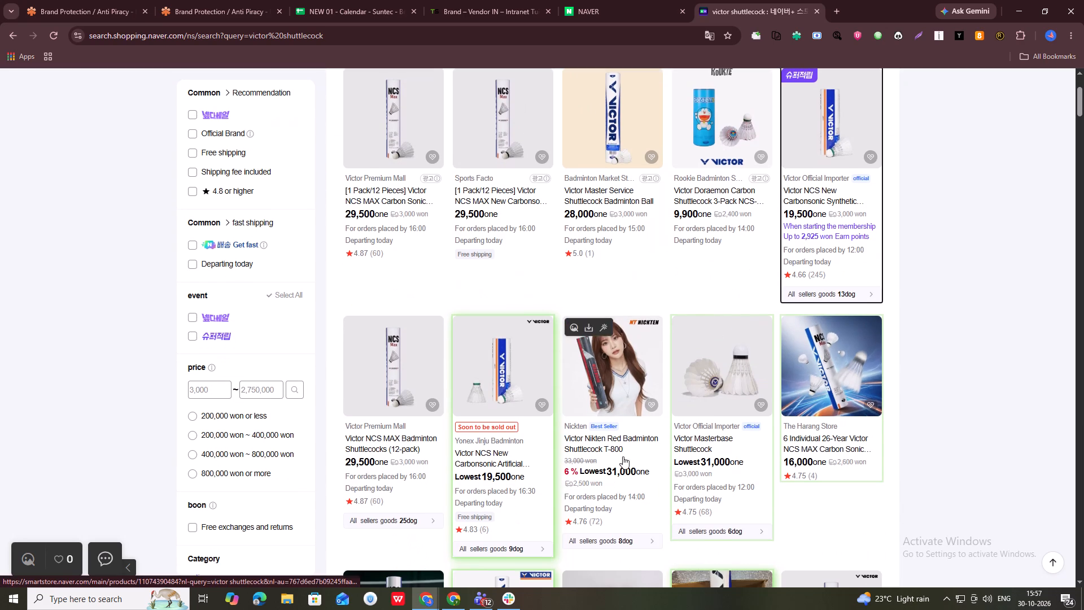
{"action": "scroll", "coordinate": [657, 382], "scroll_direction": "down", "scroll_amount": 1}
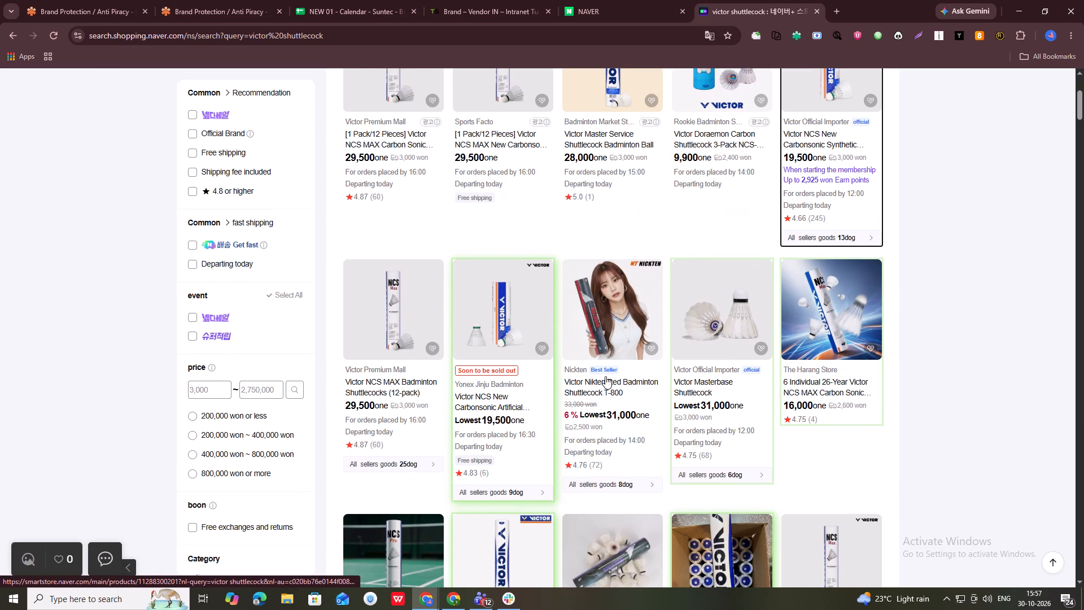
{"action": "scroll", "coordinate": [562, 307], "scroll_direction": "down", "scroll_amount": 4}
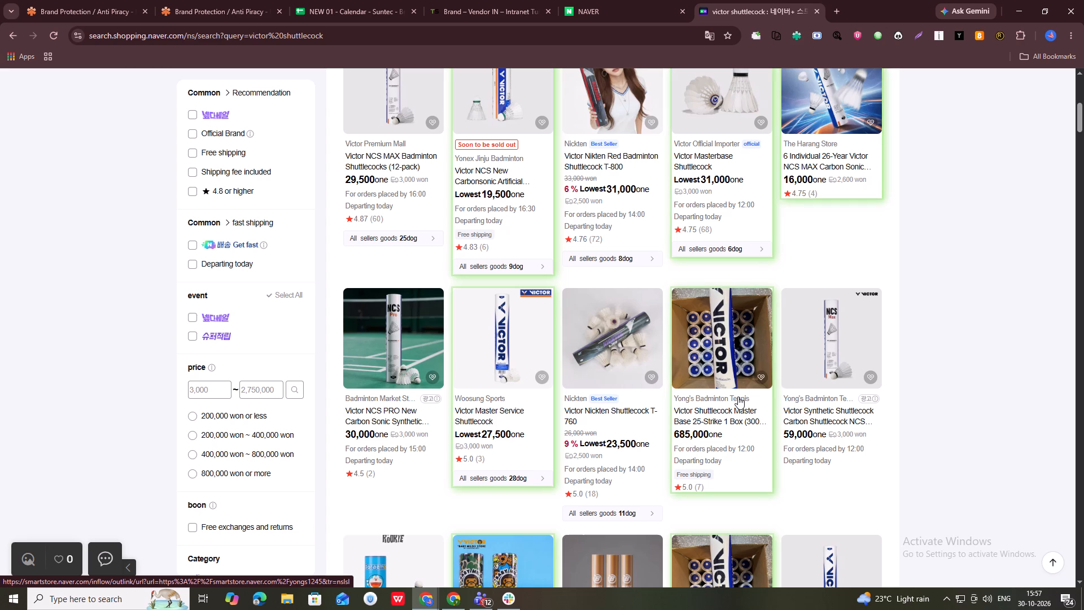
{"action": "scroll", "coordinate": [776, 433], "scroll_direction": "down", "scroll_amount": 6}
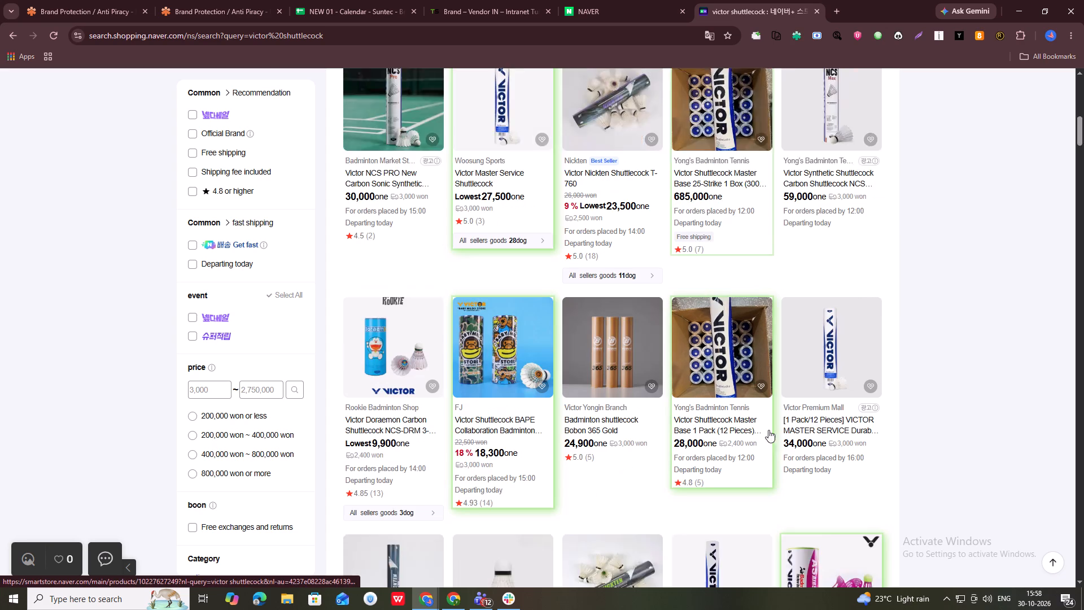
{"action": "right_click", "coordinate": [391, 325]}
{"action": "left_click", "coordinate": [418, 445]}
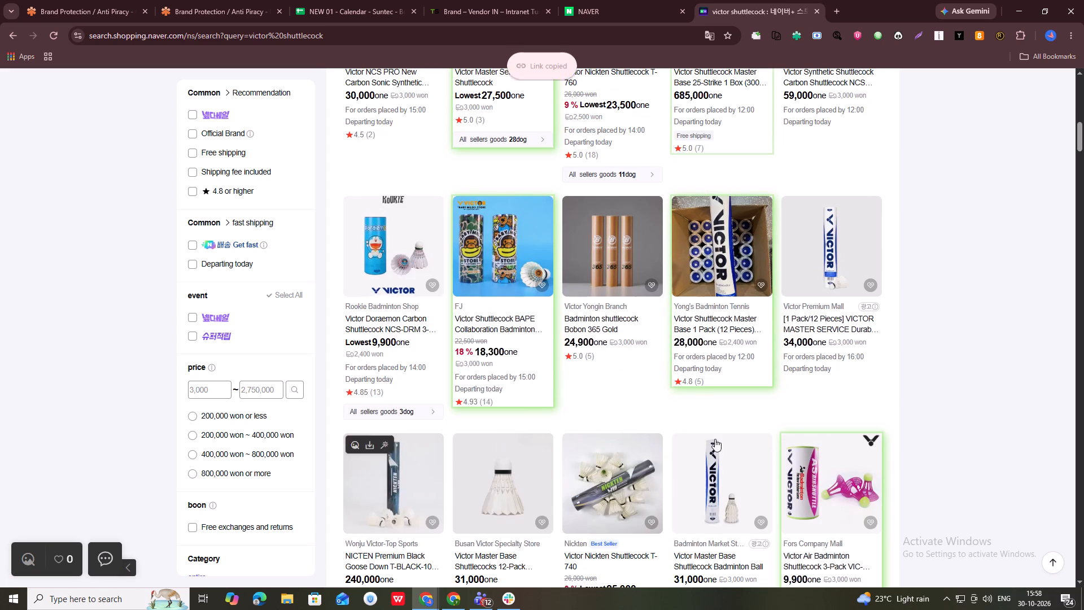
{"action": "key", "text": "alt+Tab"}
{"action": "key", "text": "ctrl+v"}
{"action": "key", "text": "Down"}
Copy the link of Victor Premium Mall's 34,000 won VICTOR MASTER SERVICE 12-piece listing from Naver into the next empty Links cell.
{"action": "key", "text": "alt+Tab"}
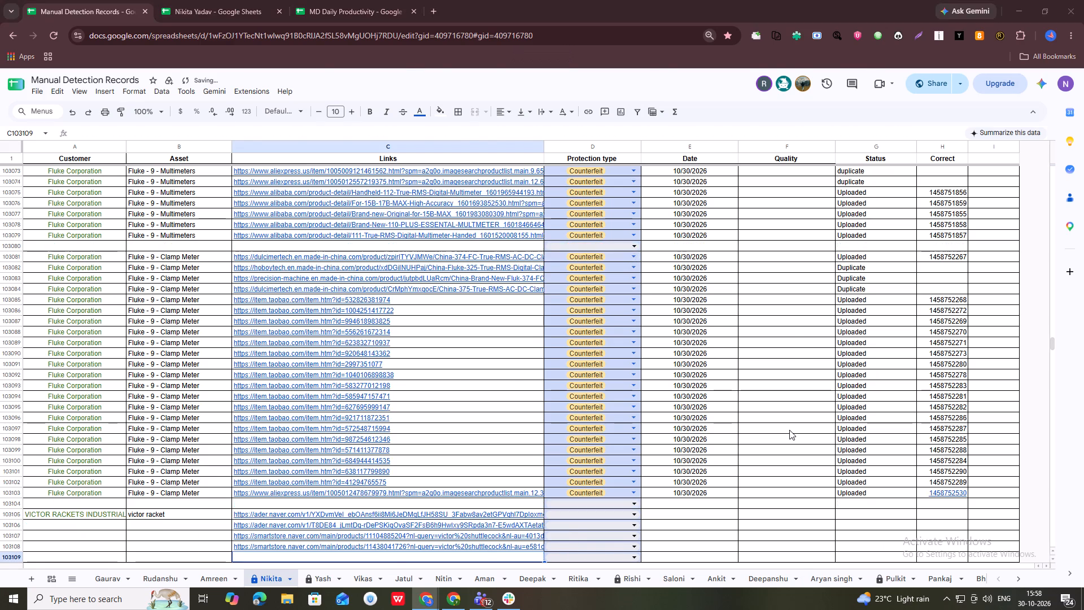
{"action": "key", "text": "Right"}
{"action": "right_click", "coordinate": [825, 321]}
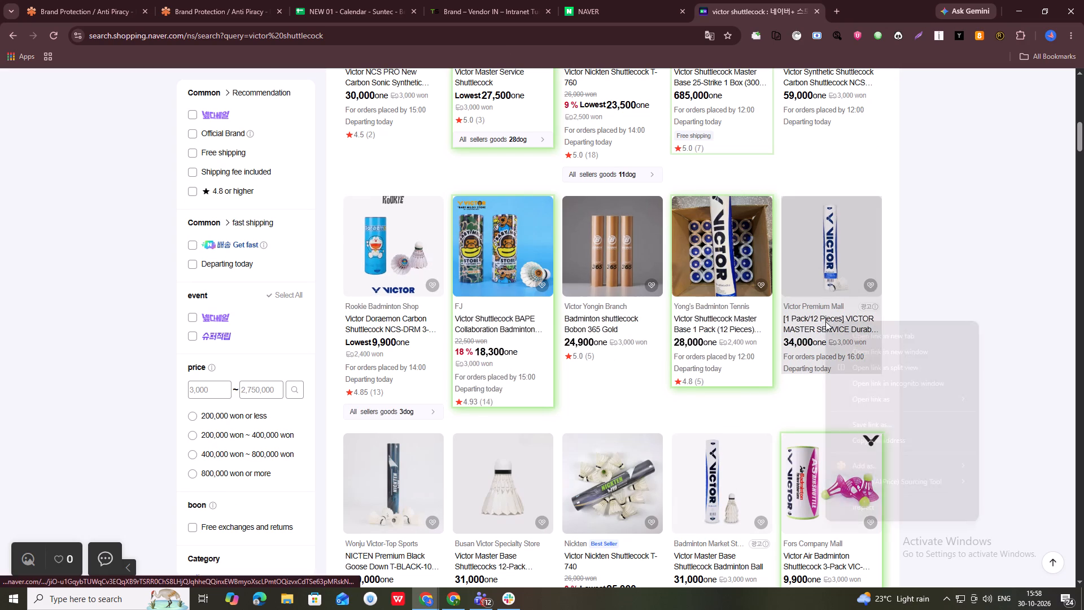
{"action": "left_click", "coordinate": [853, 443]}
{"action": "key", "text": "alt+Tab"}
{"action": "key", "text": "ctrl+v"}
{"action": "key", "text": "Down"}
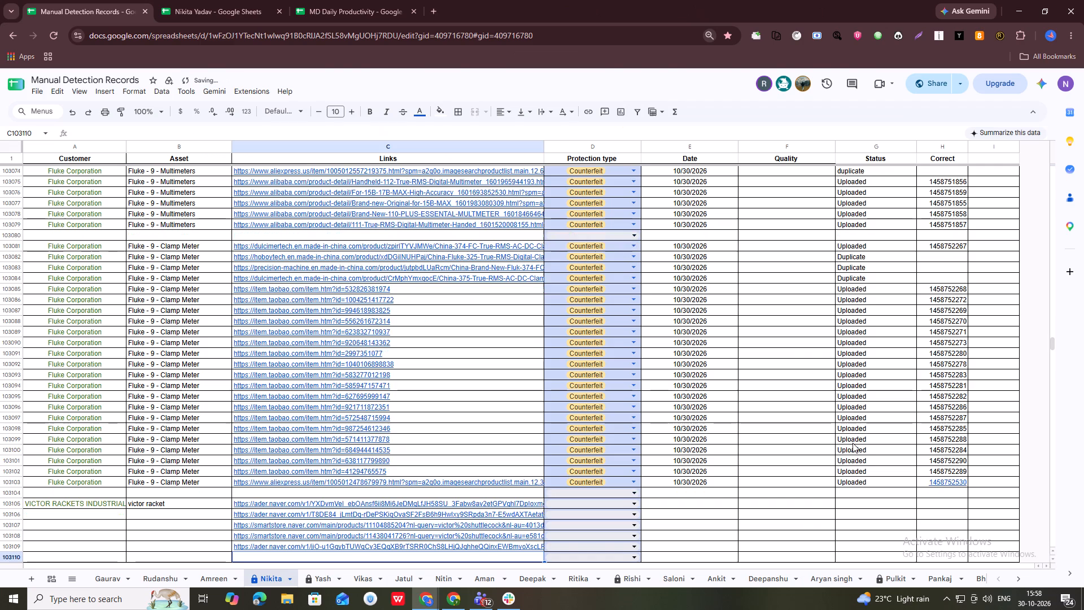
Copy the link of the 31,000 won Victor Master Base Shuttlecock Badminton Ball ad listing from Naver into the next empty Links cell.
{"action": "key", "text": "alt+Tab"}
{"action": "key", "text": "Down"}
{"action": "scroll", "coordinate": [796, 399], "scroll_direction": "down", "scroll_amount": 4}
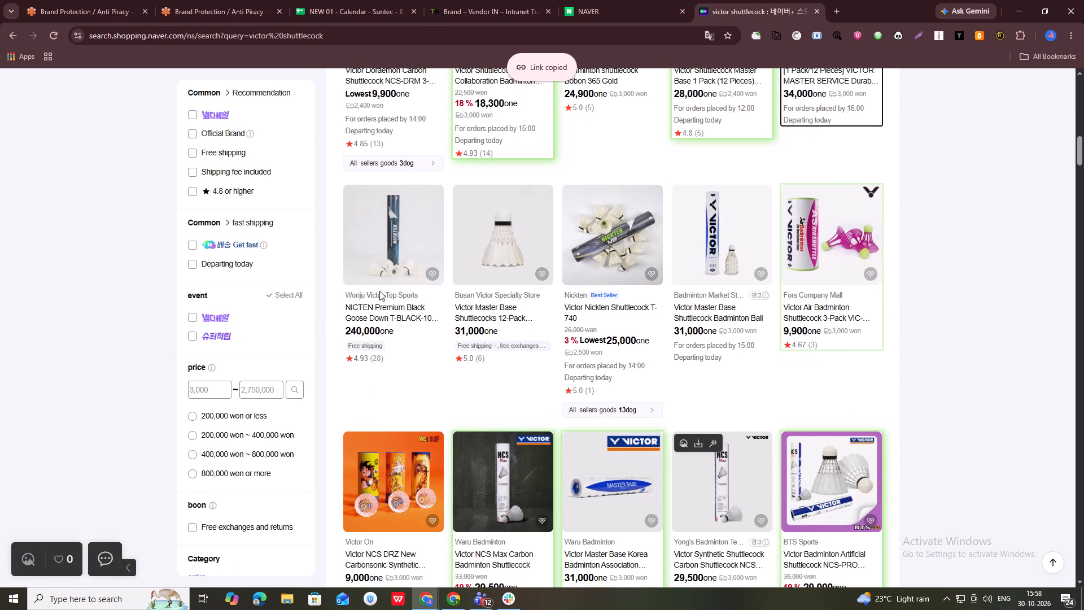
{"action": "right_click", "coordinate": [710, 311]}
{"action": "left_click", "coordinate": [742, 431]}
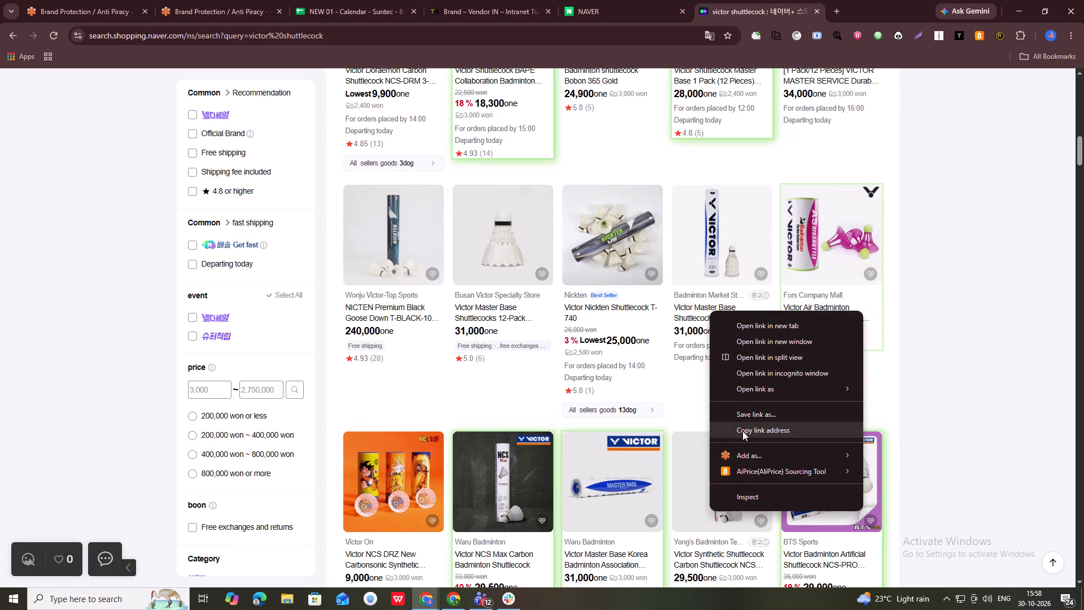
{"action": "key", "text": "alt+Tab"}
{"action": "key", "text": "ctrl+v"}
{"action": "key", "text": "Down"}
Copy the link of Victor On's 9,000 won Victor NCS DRZ New Carbonsonic listing from Naver into the next empty Links cell.
{"action": "key", "text": "alt+Tab"}
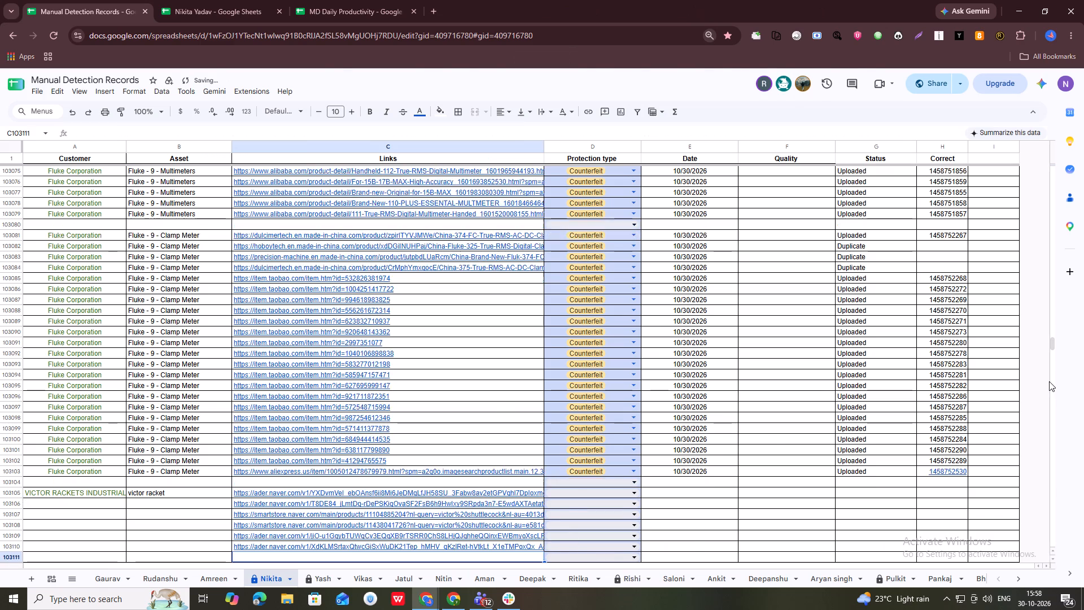
{"action": "key", "text": "Down"}
{"action": "scroll", "coordinate": [760, 304], "scroll_direction": "down", "scroll_amount": 3}
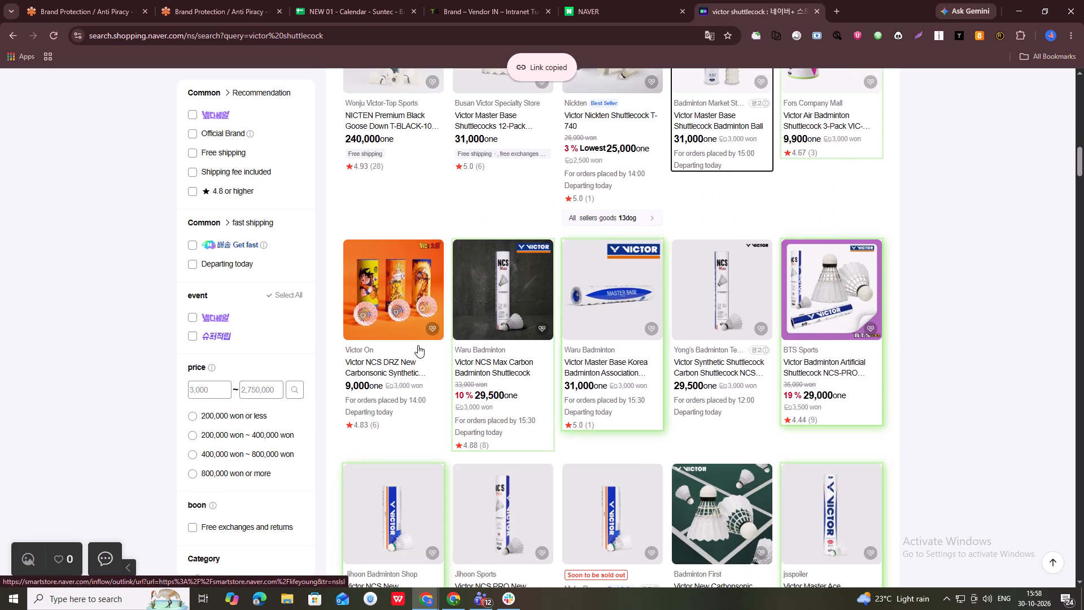
{"action": "right_click", "coordinate": [404, 371]}
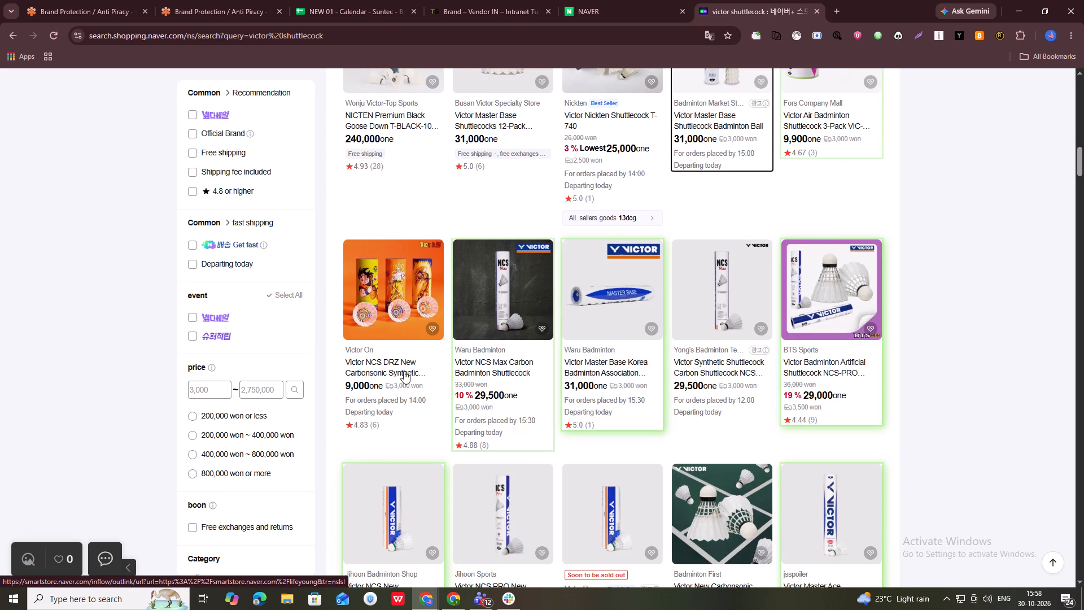
{"action": "left_click", "coordinate": [453, 493]}
{"action": "key", "text": "alt+Tab"}
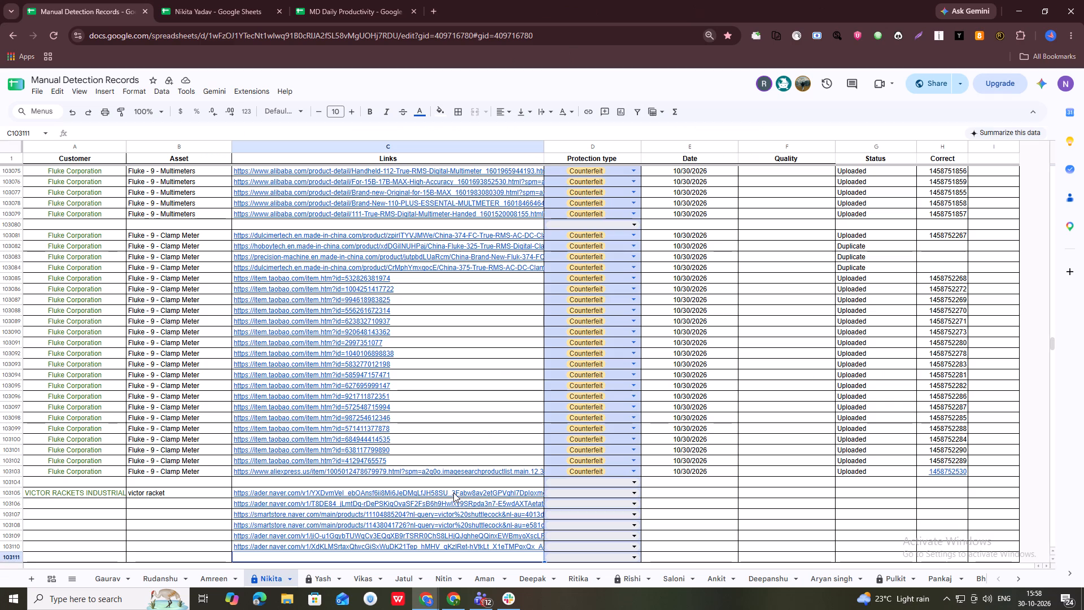
{"action": "key", "text": "ctrl+b"}
{"action": "key", "text": "Down"}
{"action": "key", "text": "Up"}
{"action": "key", "text": "ctrl+v"}
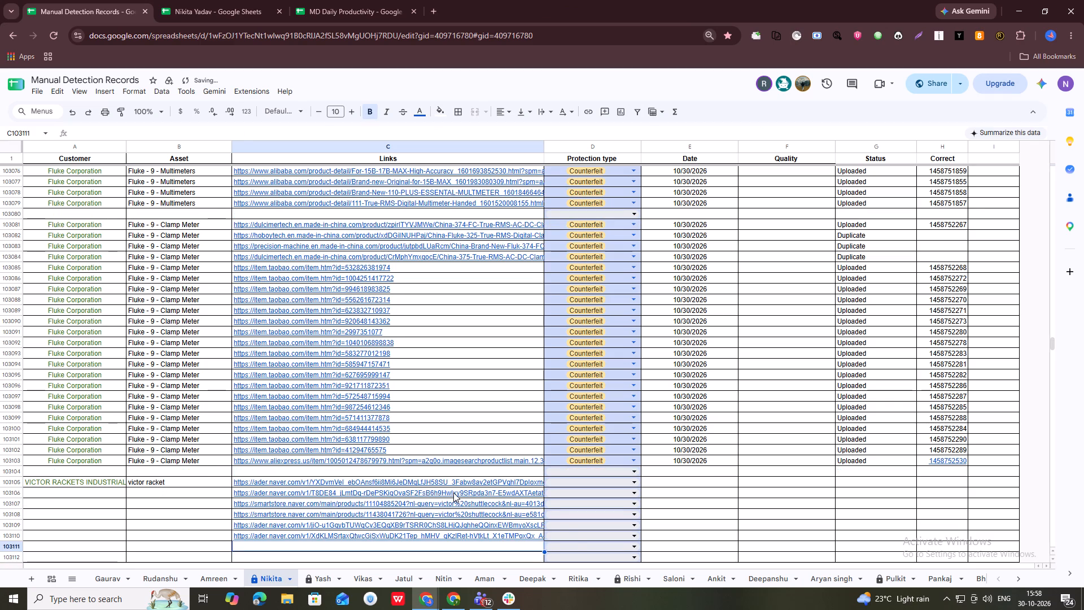
{"action": "key", "text": "Down"}
Copy the shop-name link from Yong's Badminton's 29,500 won Victor Synthetic Carbon Shuttlecock ad on Naver into the next empty Links cell.
{"action": "key", "text": "alt+Tab"}
{"action": "key", "text": "Down"}
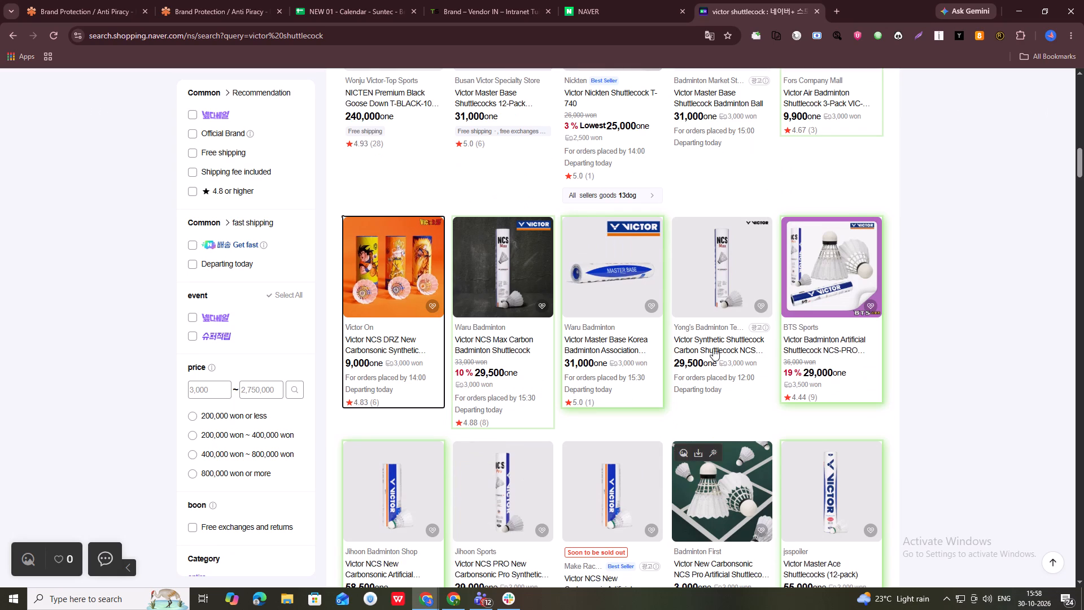
{"action": "right_click", "coordinate": [715, 328]}
{"action": "left_click", "coordinate": [737, 448]}
{"action": "key", "text": "alt+Tab"}
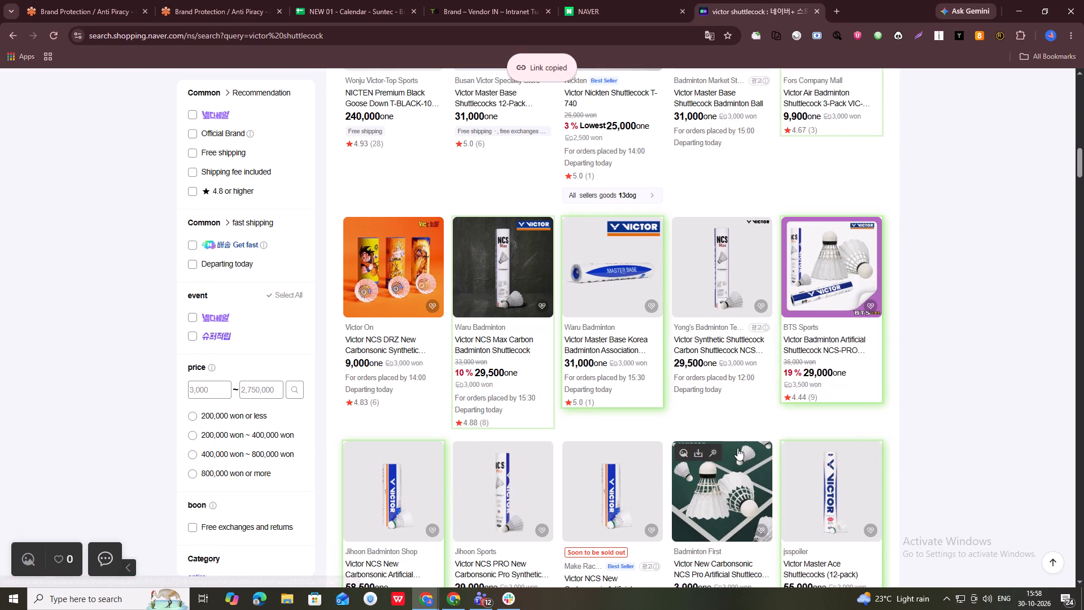
{"action": "key", "text": "ctrl+v"}
{"action": "key", "text": "Down"}
Copy the link of Jihoon Sports' 29,000 won Victor NCS PRO New Carbonsonic listing from Naver into the next empty Links cell.
{"action": "key", "text": "alt+Tab"}
{"action": "key", "text": "Down"}
{"action": "scroll", "coordinate": [738, 448], "scroll_direction": "down", "scroll_amount": 4}
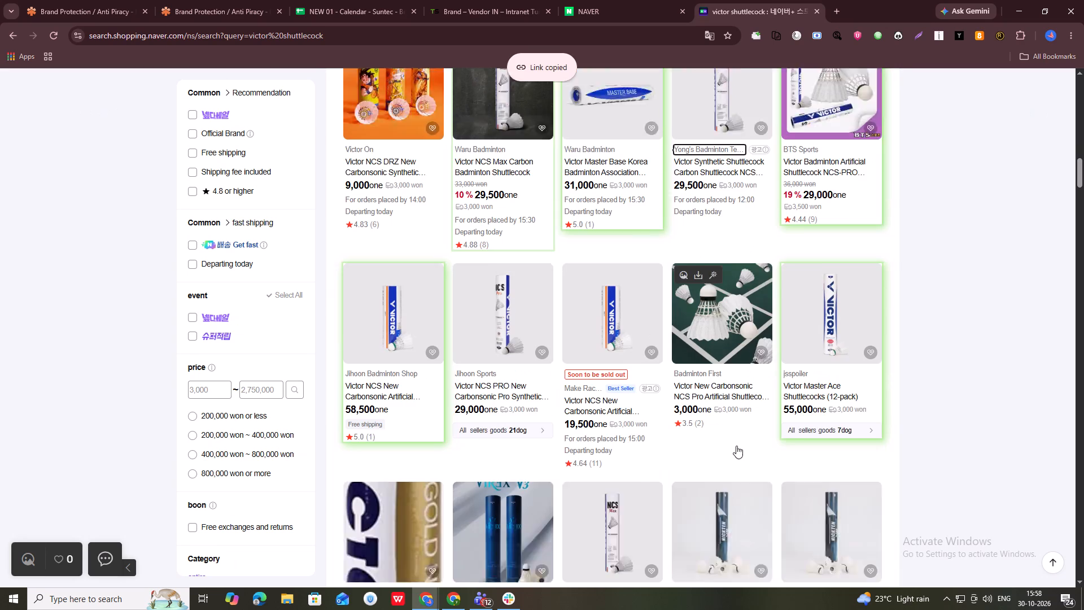
{"action": "right_click", "coordinate": [484, 319]}
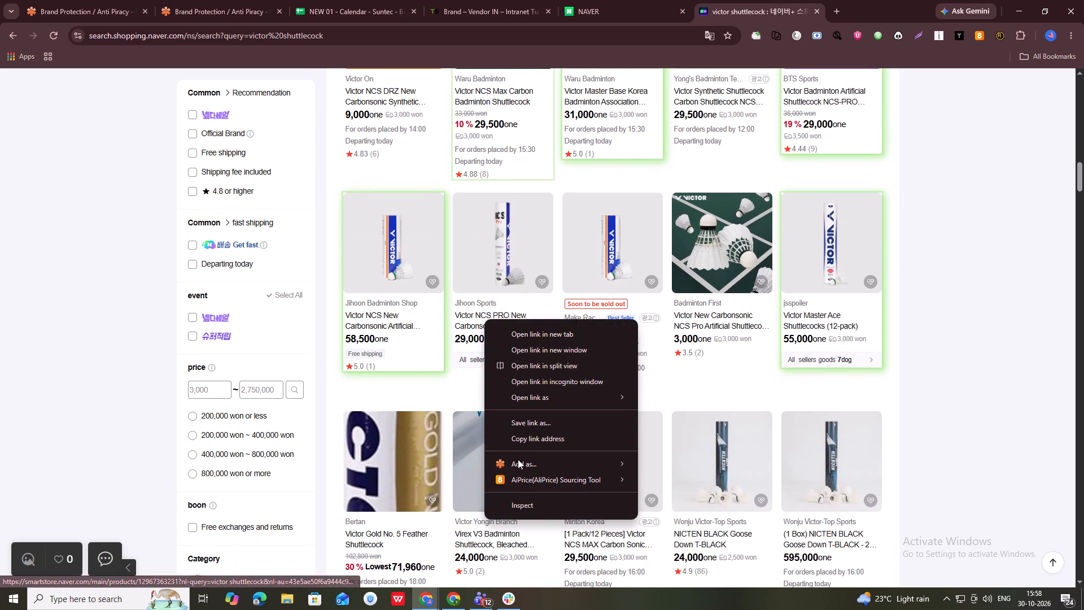
{"action": "left_click", "coordinate": [524, 442]}
{"action": "key", "text": "alt+Tab"}
{"action": "key", "text": "ctrl+v"}
{"action": "key", "text": "Down"}
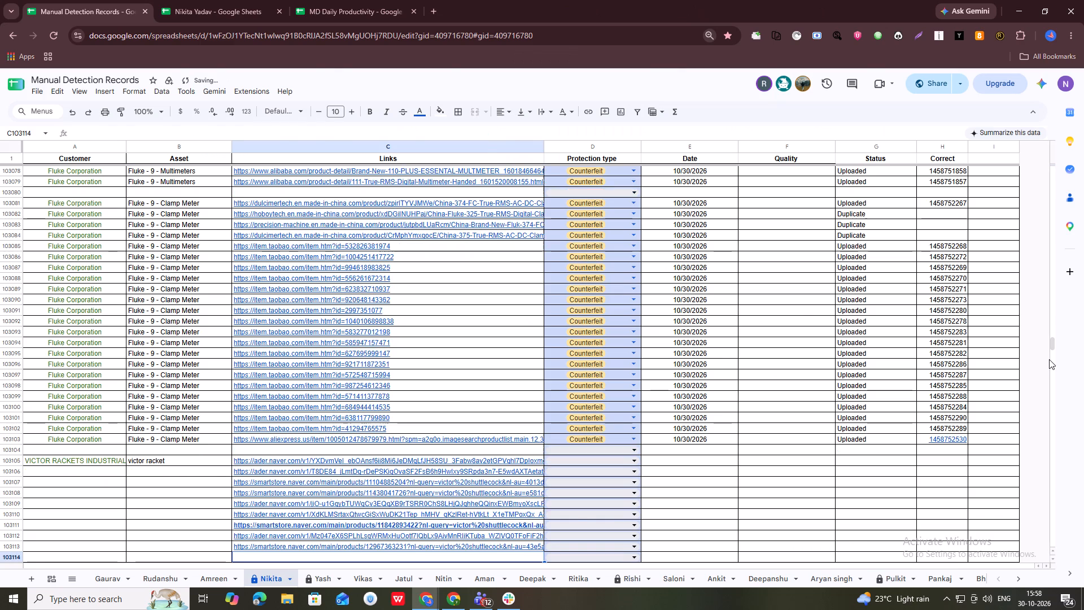
Copy the link of the 19,500 won Victor NCS New Carbonsonic Artificial ad listing marked soon to be sold out into the next empty Links cell.
{"action": "key", "text": "alt+Tab"}
{"action": "key", "text": "Down"}
{"action": "right_click", "coordinate": [607, 338]}
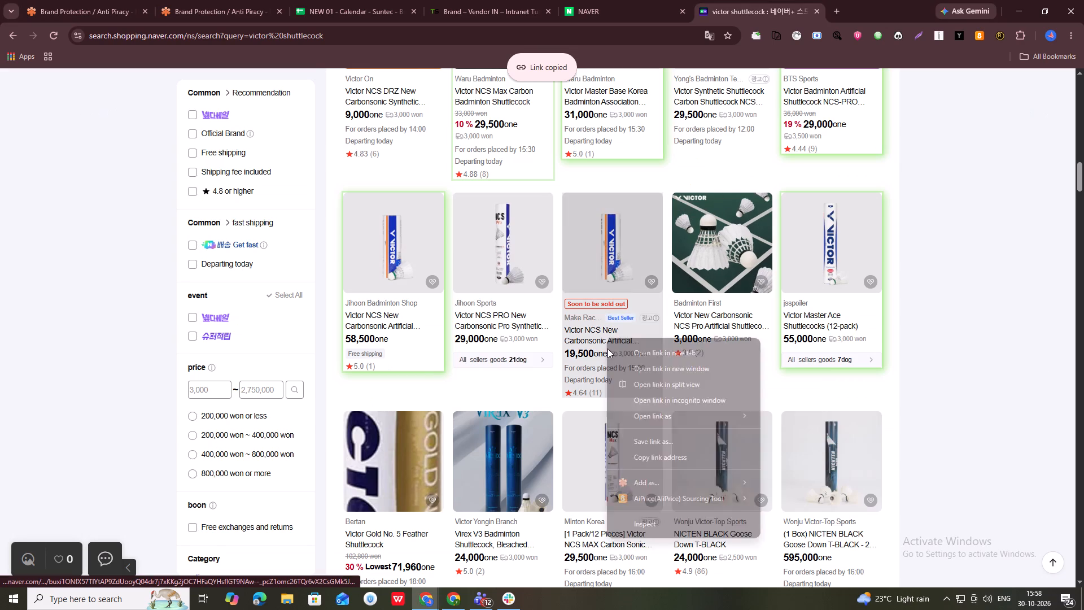
{"action": "left_click", "coordinate": [632, 457]}
{"action": "key", "text": "alt+Tab"}
{"action": "key", "text": "ctrl+v"}
{"action": "key", "text": "Down"}
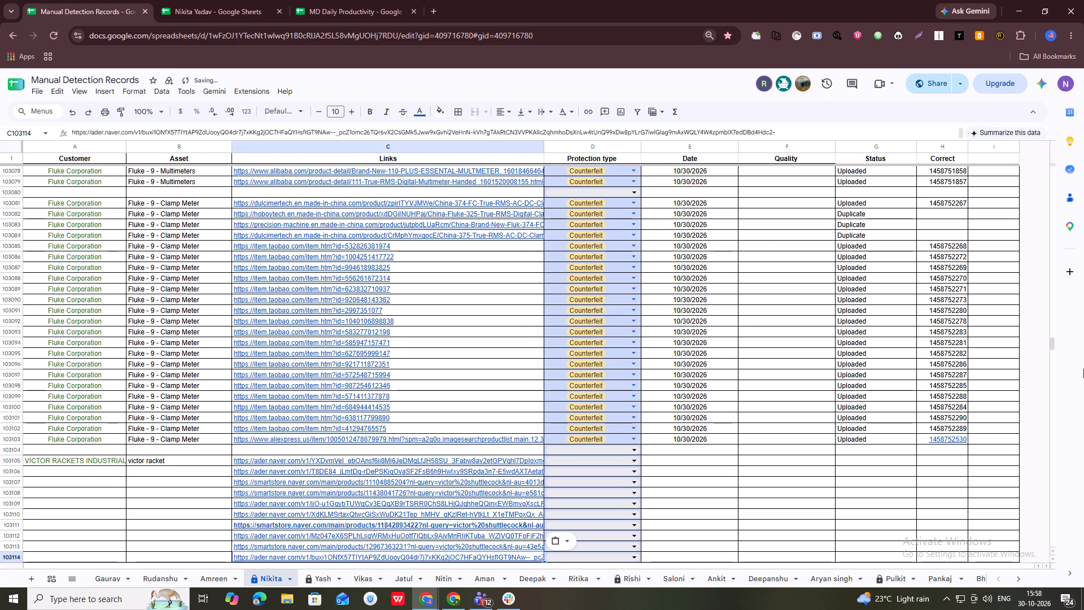
Copy the link of Badminton First's 3,000 won Victor New Carbonsonic NCS Pro listing from Naver into the next empty Links cell.
{"action": "key", "text": "alt+Tab"}
{"action": "key", "text": "Down"}
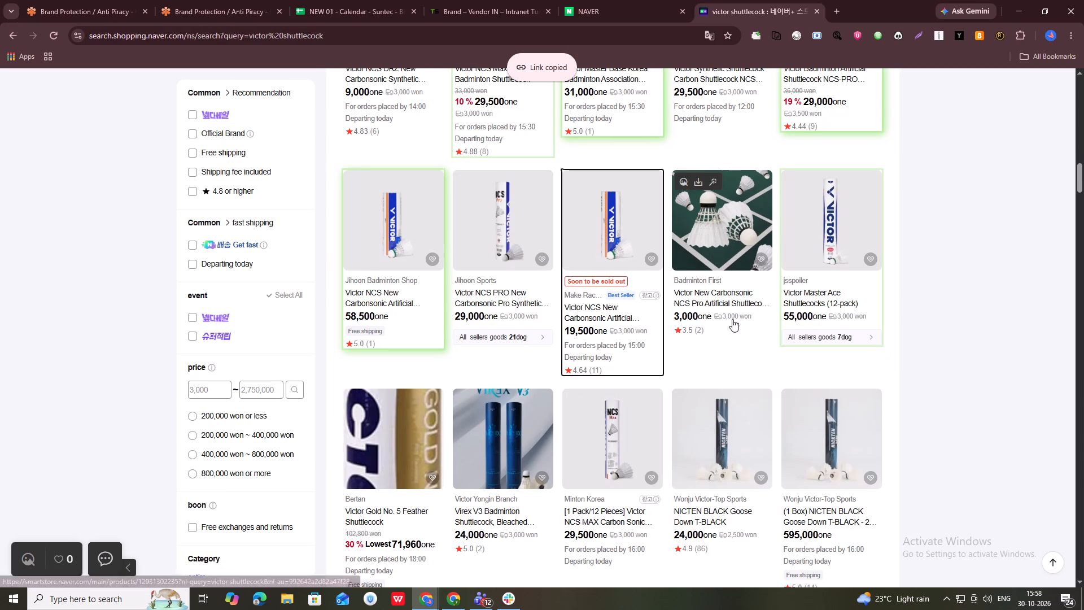
{"action": "right_click", "coordinate": [730, 297]}
{"action": "left_click", "coordinate": [785, 418]}
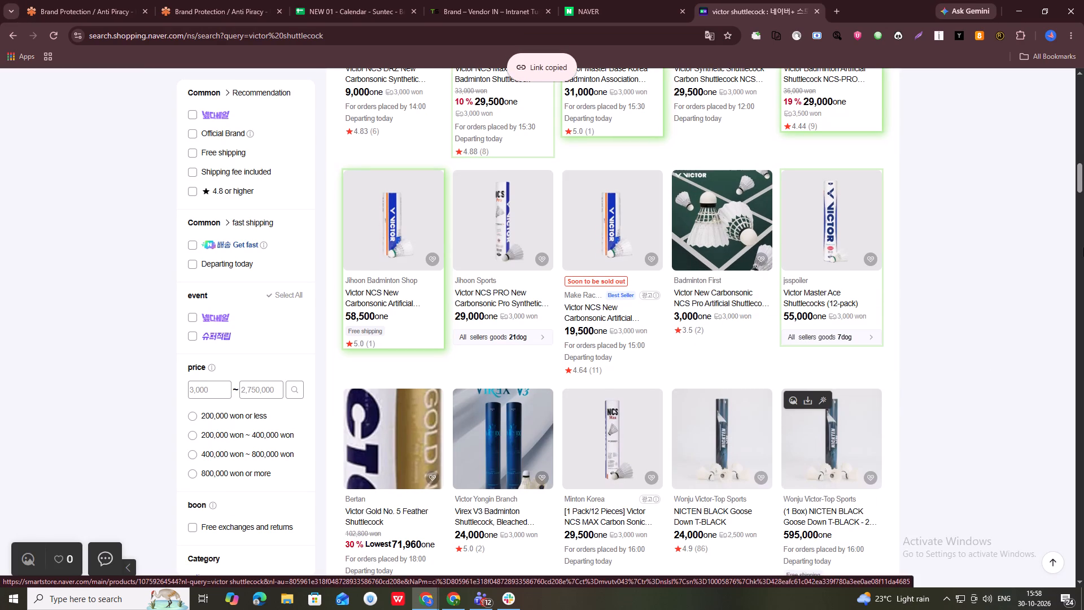
{"action": "key", "text": "alt+Tab"}
{"action": "key", "text": "ctrl+v"}
{"action": "key", "text": "ctrl+shift+Up"}
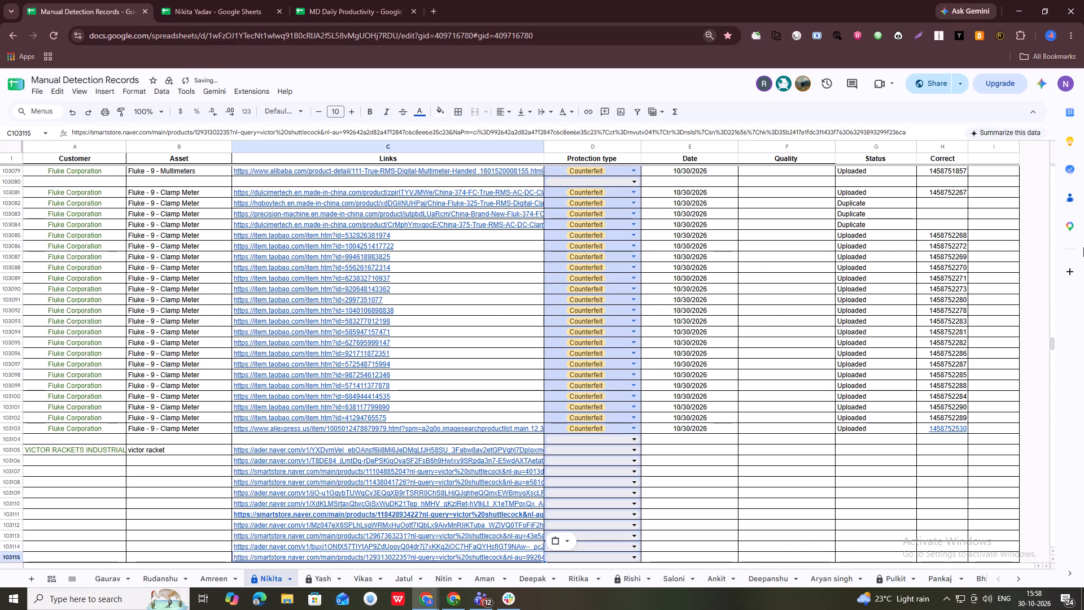
{"action": "key", "text": "Down"}
Copy the link of Sports Facto's 28,000 won VICTOR MASTER SERVICE 12-piece ad listing from Naver into the next empty Links cell.
{"action": "key", "text": "alt+Tab"}
{"action": "key", "text": "Down"}
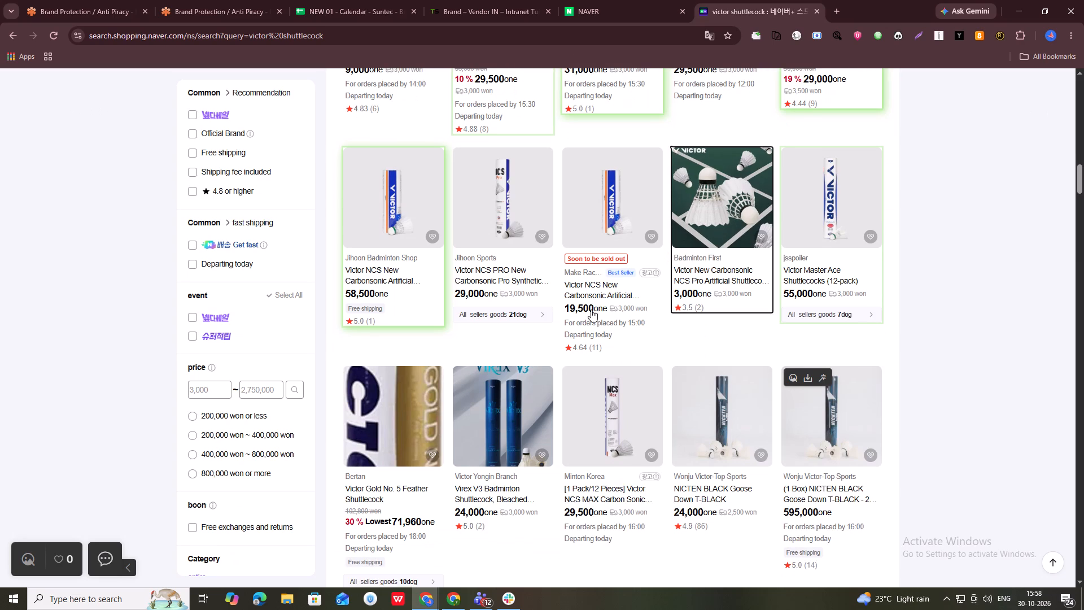
{"action": "scroll", "coordinate": [819, 343], "scroll_direction": "down", "scroll_amount": 1}
{"action": "scroll", "coordinate": [916, 339], "scroll_direction": "down", "scroll_amount": 6}
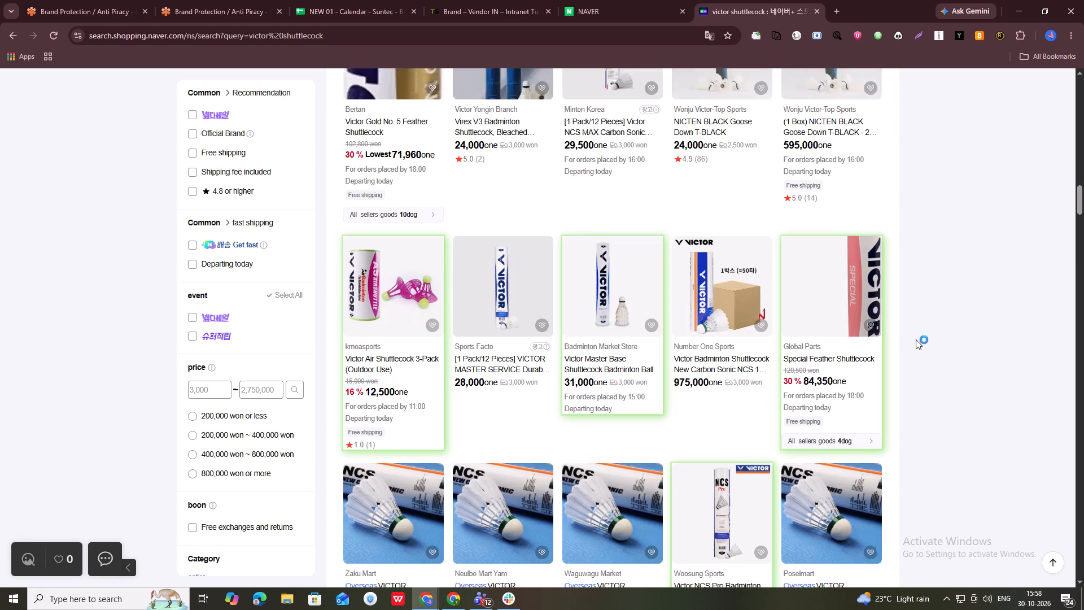
{"action": "right_click", "coordinate": [511, 338]}
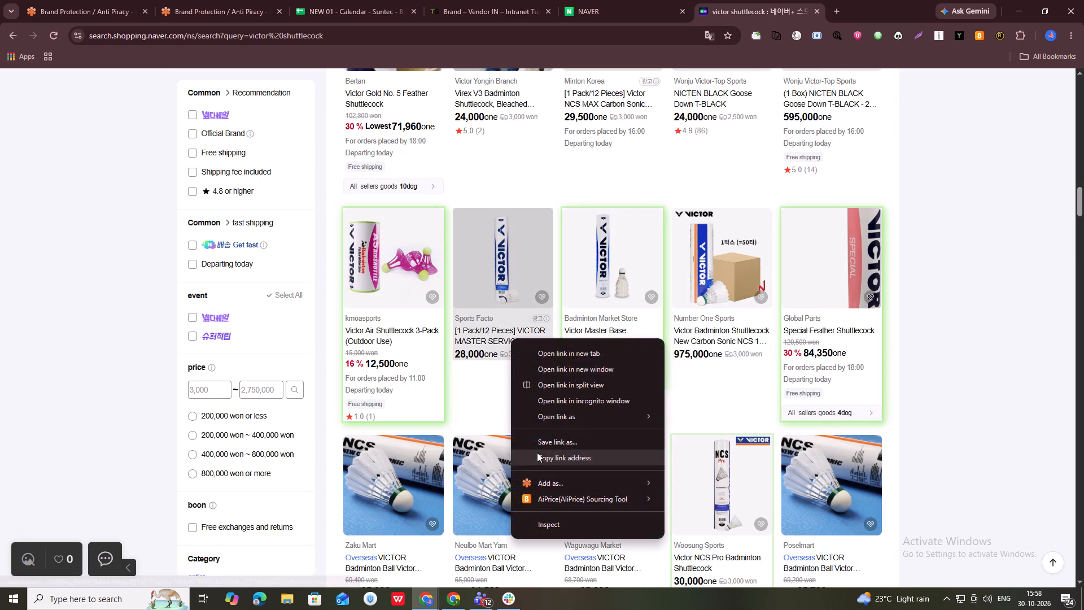
{"action": "left_click", "coordinate": [537, 452]}
{"action": "key", "text": "alt+Tab"}
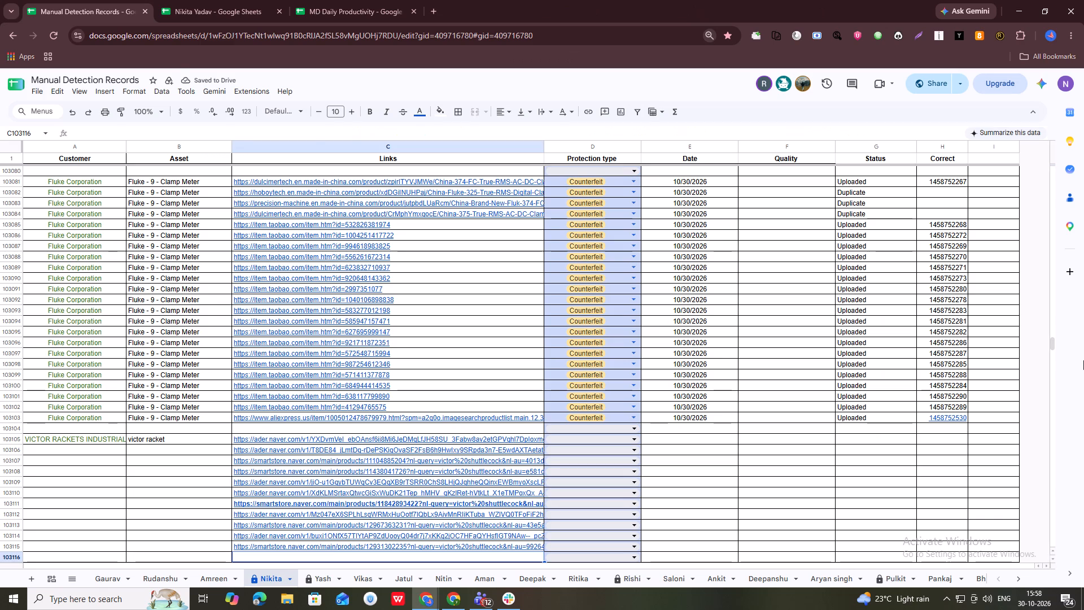
{"action": "key", "text": "ctrl+v"}
{"action": "key", "text": "Down"}
Copy the link of Number One Sports' 975,000 won Victor New Carbon Sonic NCS listing from Naver into the next empty Links cell.
{"action": "key", "text": "alt+Tab"}
{"action": "key", "text": "Down"}
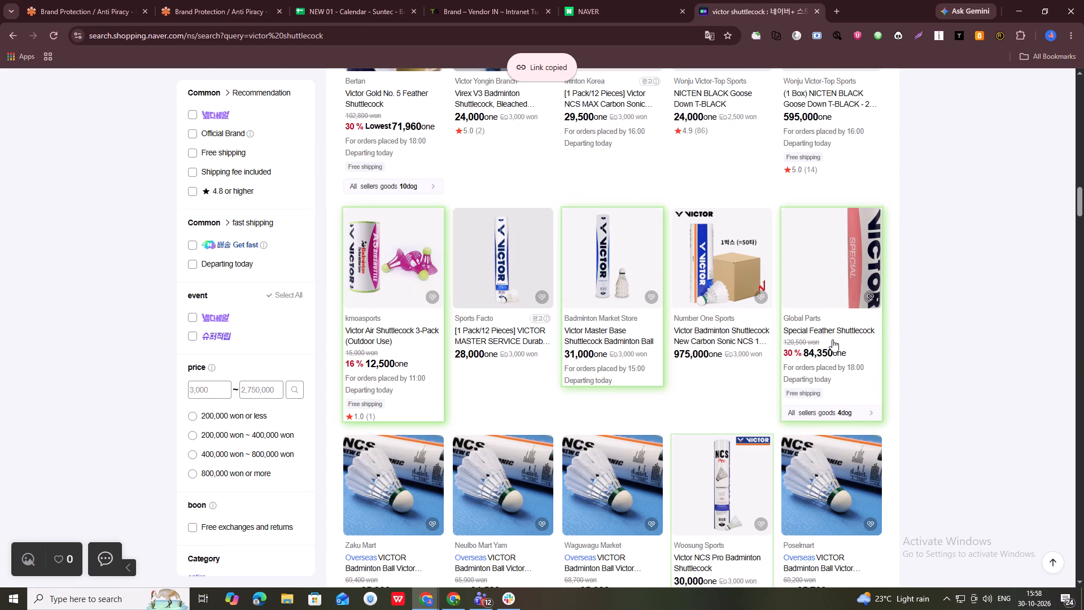
{"action": "right_click", "coordinate": [725, 345]}
{"action": "left_click", "coordinate": [788, 465]}
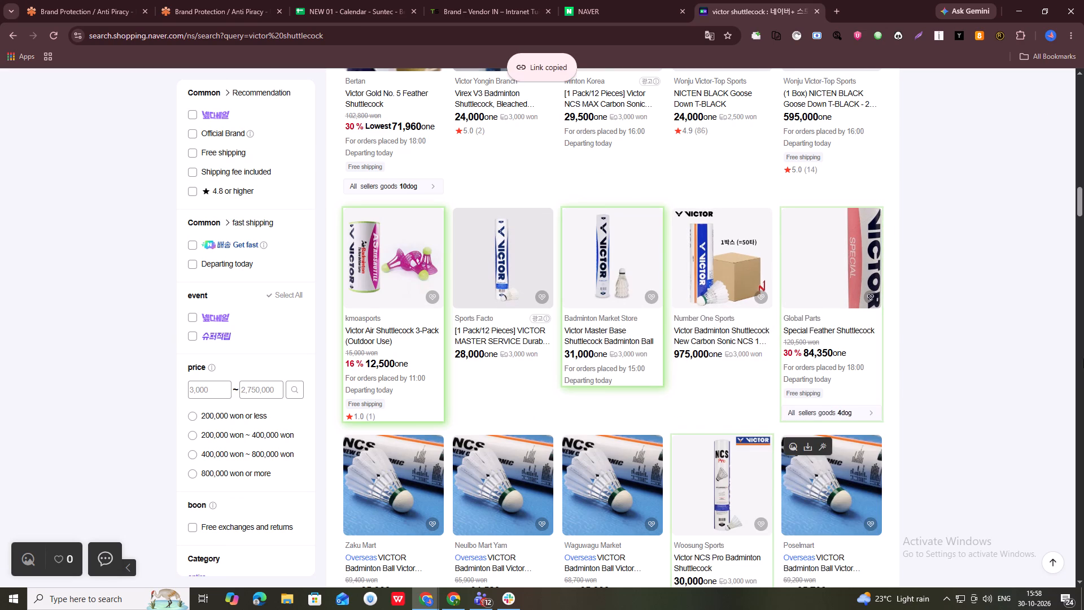
{"action": "key", "text": "alt+Tab"}
{"action": "key", "text": "ctrl+v"}
{"action": "key", "text": "ctrl+shift+Up"}
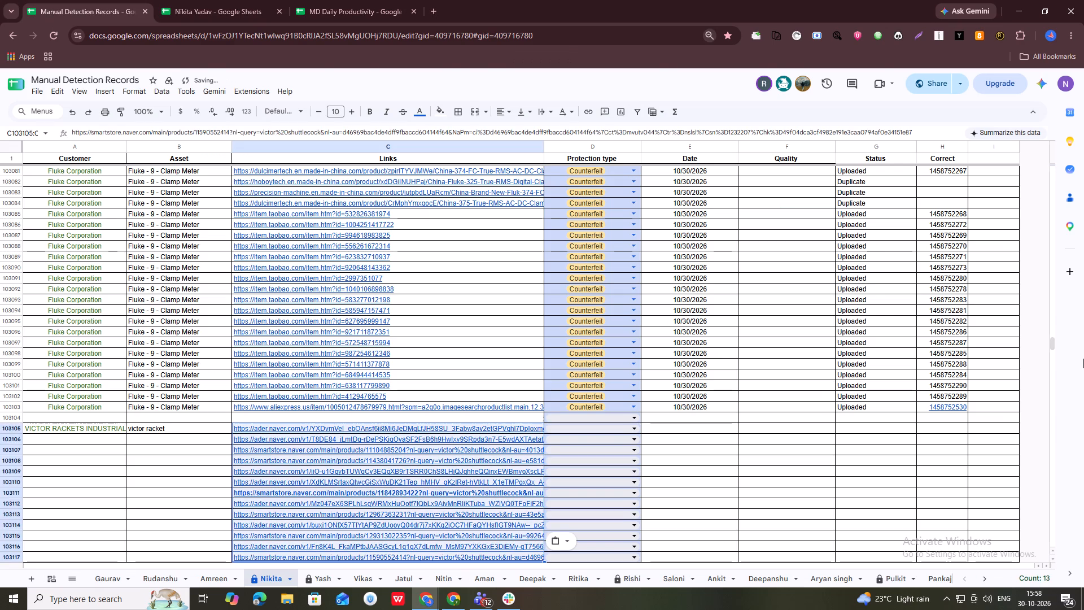
{"action": "key", "text": "Down"}
Copy the link of the 19,500 won Victor NCS Carbon Nylon Badminton Shuttlecocks ad listing from Naver into the next empty Links cell.
{"action": "key", "text": "alt+Tab"}
{"action": "key", "text": "Down"}
{"action": "scroll", "coordinate": [973, 337], "scroll_direction": "down", "scroll_amount": 3}
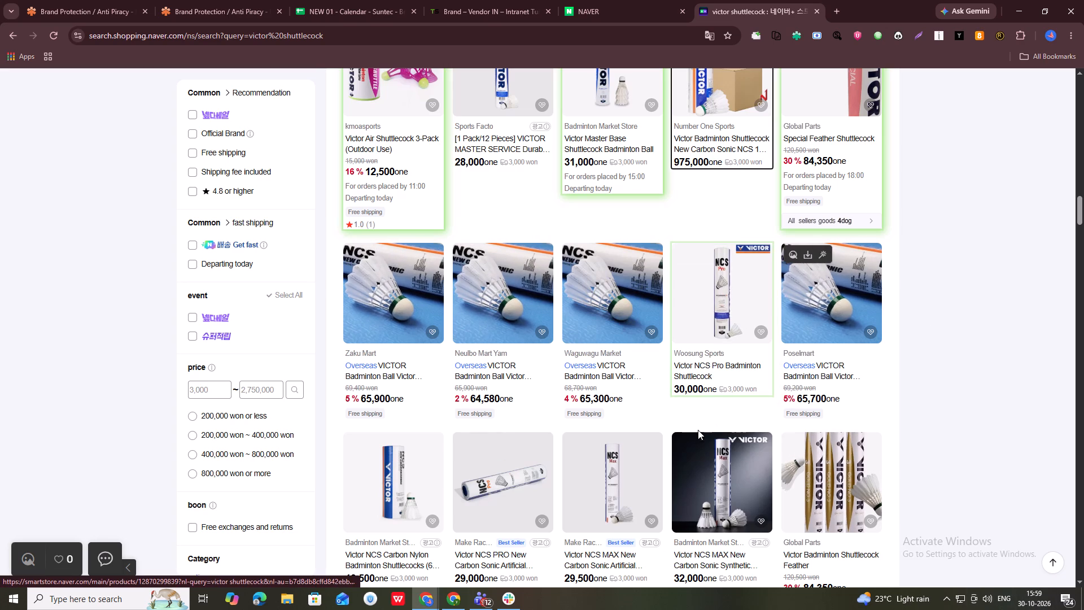
{"action": "scroll", "coordinate": [718, 403], "scroll_direction": "down", "scroll_amount": 4}
{"action": "right_click", "coordinate": [383, 330]}
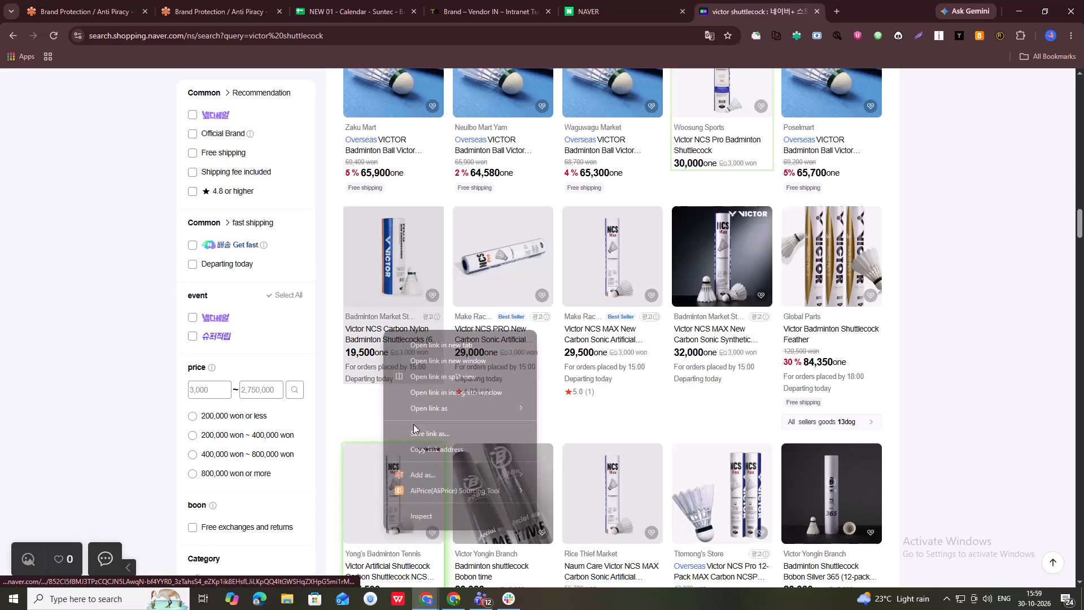
{"action": "left_click", "coordinate": [415, 450]}
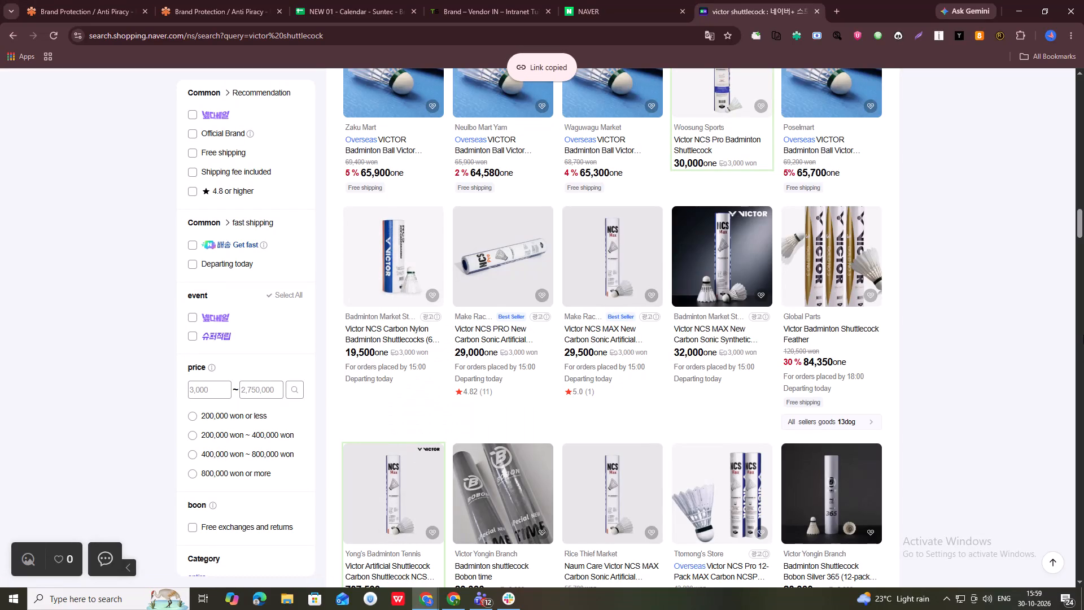
{"action": "key", "text": "alt+Tab"}
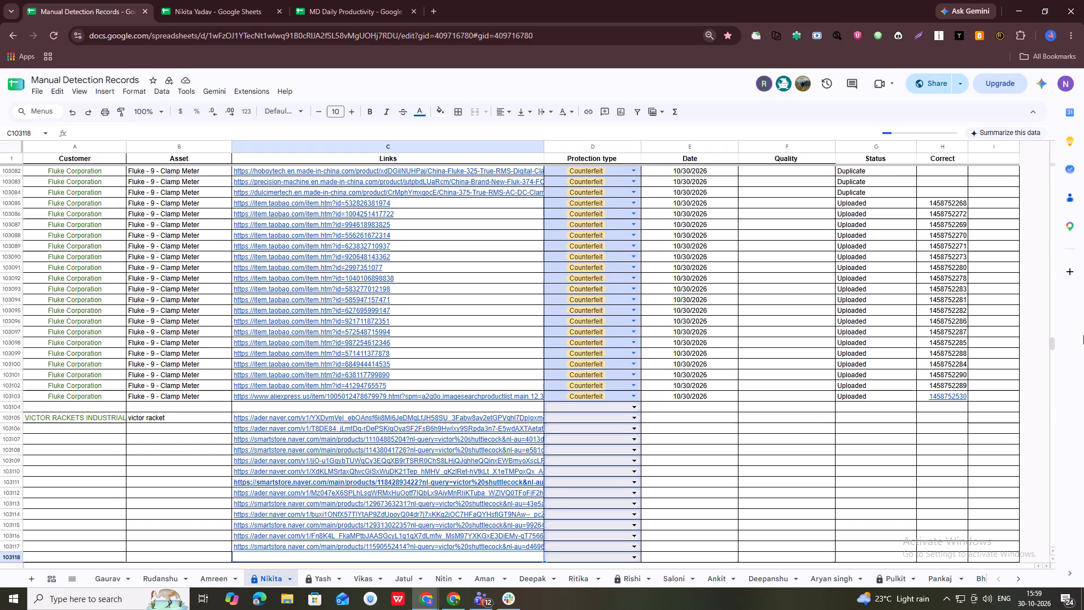
{"action": "key", "text": "ctrl+v"}
{"action": "key", "text": "Down"}
Copy the link of Global Parts' 84,350 won Victor Badminton Shuttlecock Feather listing from Naver into the next empty Links cell.
{"action": "key", "text": "alt+Tab"}
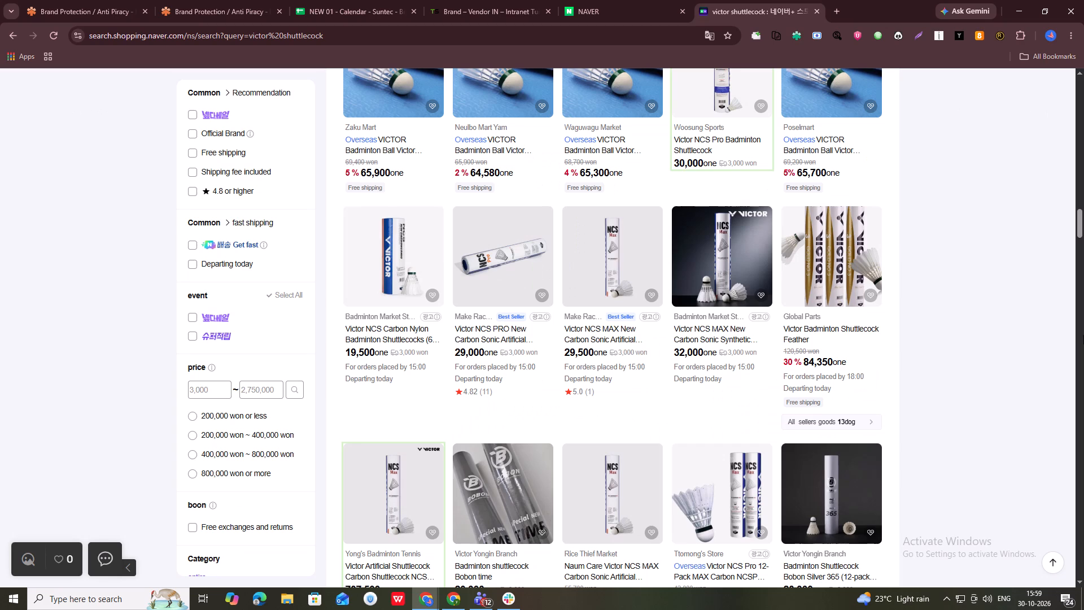
{"action": "key", "text": "Right"}
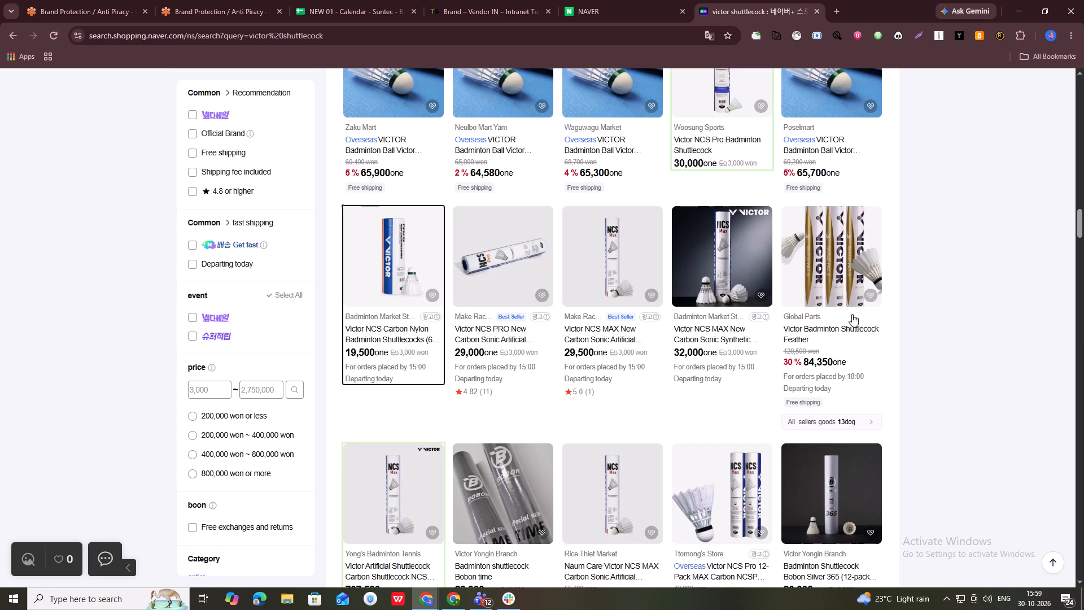
{"action": "right_click", "coordinate": [815, 332]}
{"action": "left_click", "coordinate": [839, 448]}
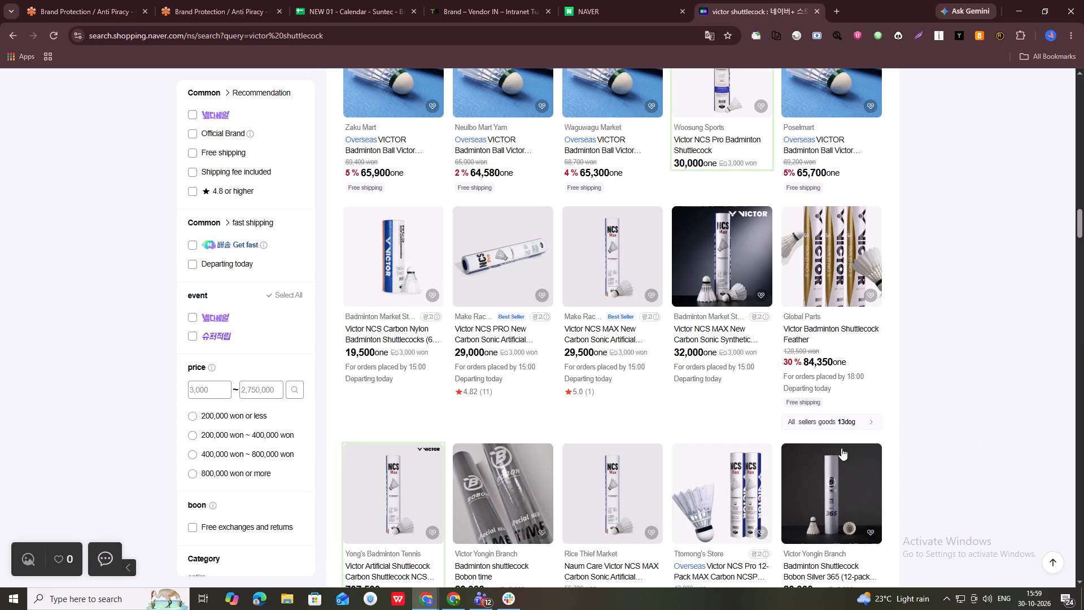
{"action": "key", "text": "alt+Tab"}
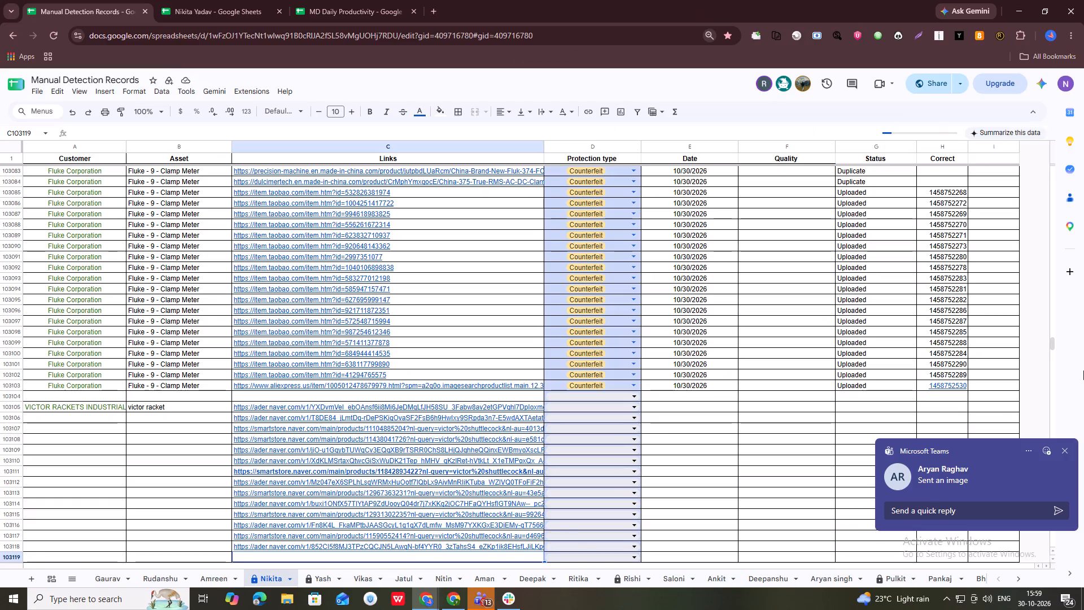
{"action": "key", "text": "ctrl+v"}
{"action": "key", "text": "Down"}
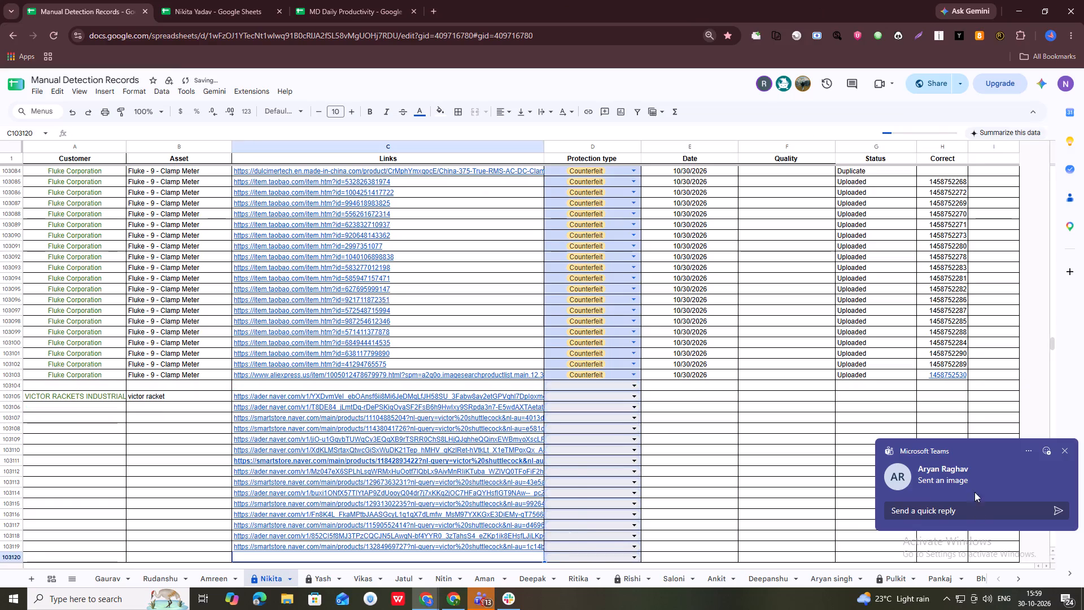
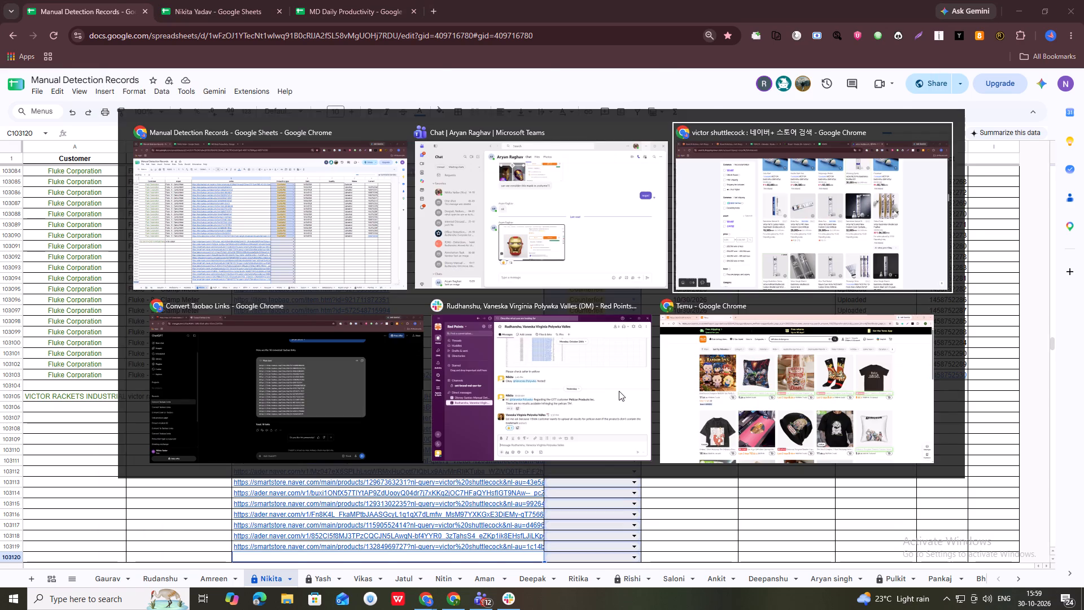
Copy the link of Ttomong's Store's 34,400 won Victor NCS Pro 12-Pack ad listing from Naver into the next empty Links cell.
{"action": "key", "text": "Right"}
{"action": "scroll", "coordinate": [619, 391], "scroll_direction": "down", "scroll_amount": 3}
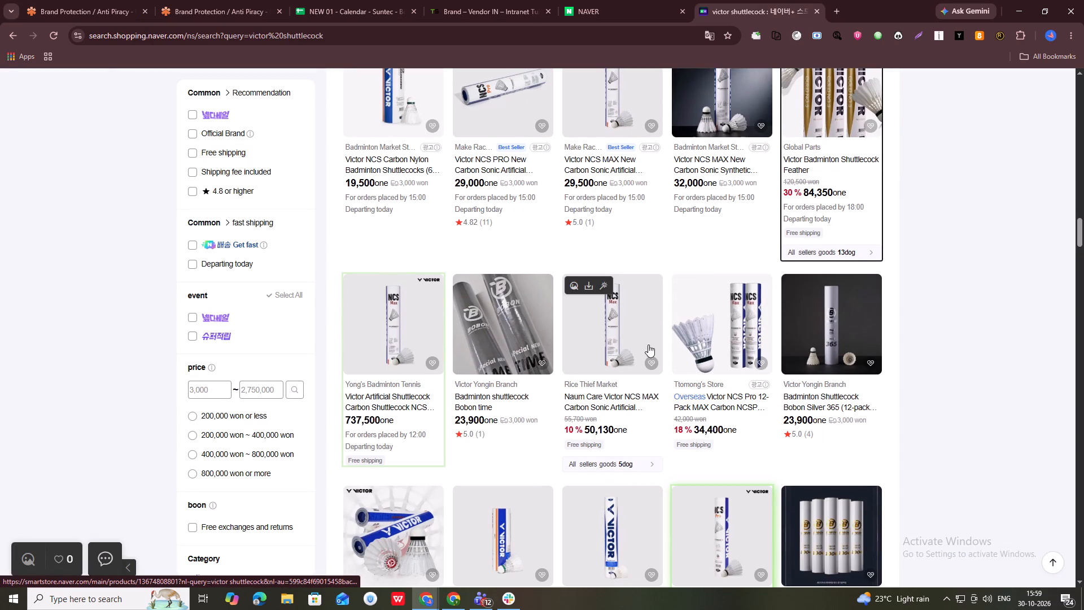
{"action": "right_click", "coordinate": [717, 398]}
{"action": "left_click", "coordinate": [760, 319]}
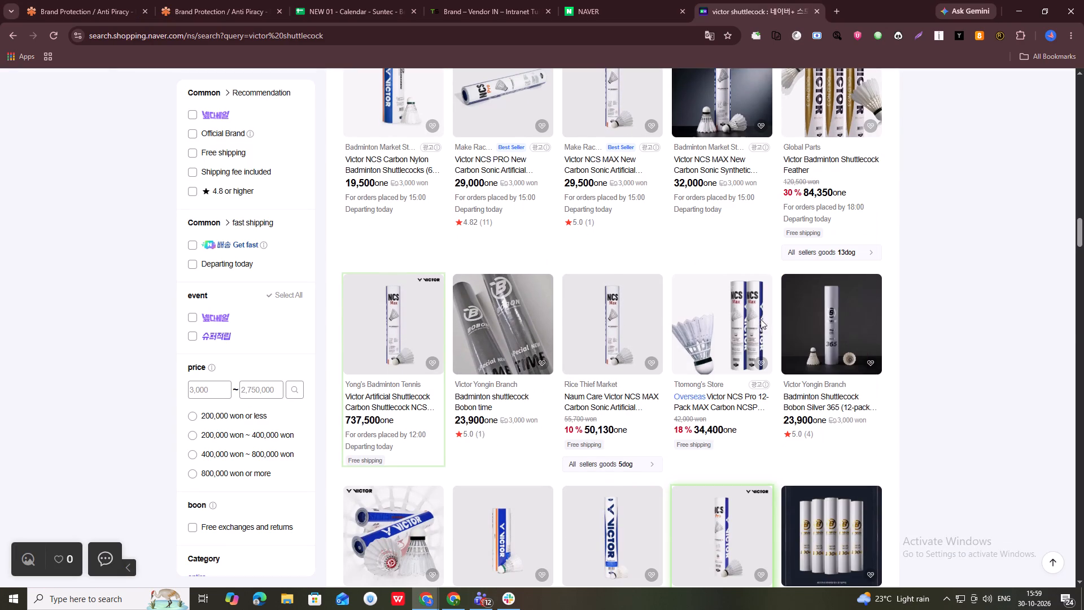
{"action": "key", "text": "alt+Tab"}
{"action": "key", "text": "ctrl+v"}
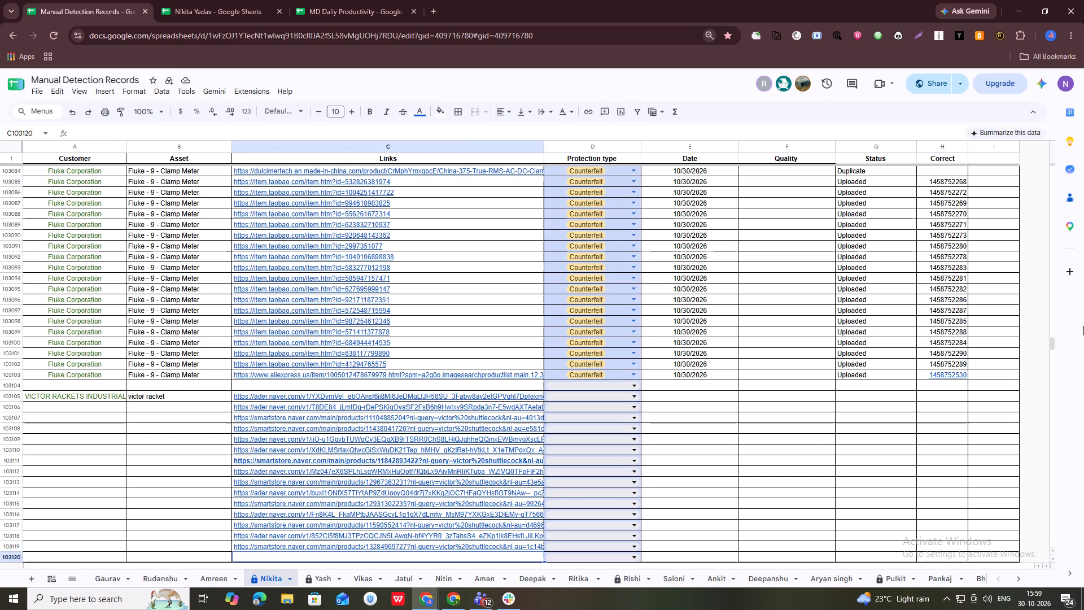
{"action": "key", "text": "Down"}
{"action": "key", "text": "alt+Tab"}
Copy the link of Badminton First's 725,000 won Victor Badminton New Carbonsonic NCS MAX listing from Naver into the next empty Links cell.
{"action": "key", "text": "Down"}
{"action": "scroll", "coordinate": [773, 430], "scroll_direction": "down", "scroll_amount": 2}
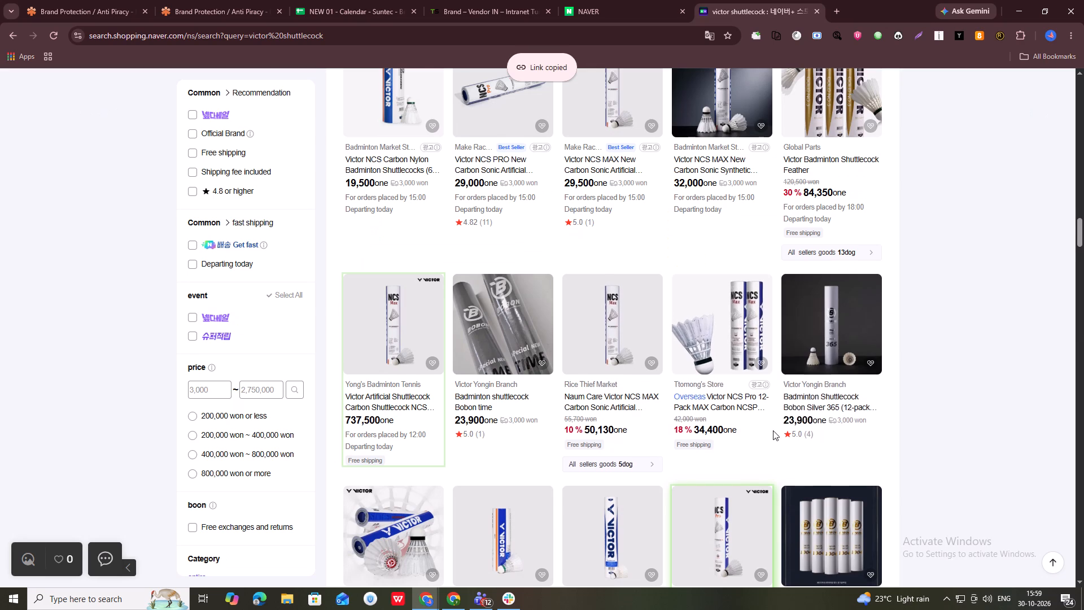
{"action": "scroll", "coordinate": [773, 430], "scroll_direction": "down", "scroll_amount": 1}
{"action": "right_click", "coordinate": [406, 441]}
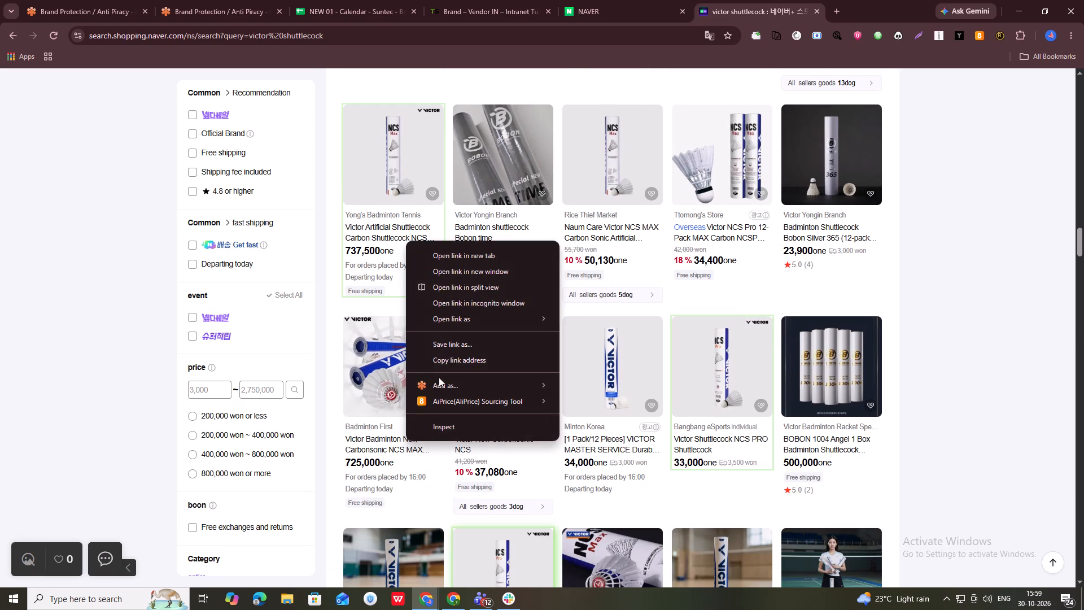
{"action": "left_click", "coordinate": [439, 360]}
{"action": "key", "text": "alt+Tab"}
{"action": "key", "text": "ctrl+v"}
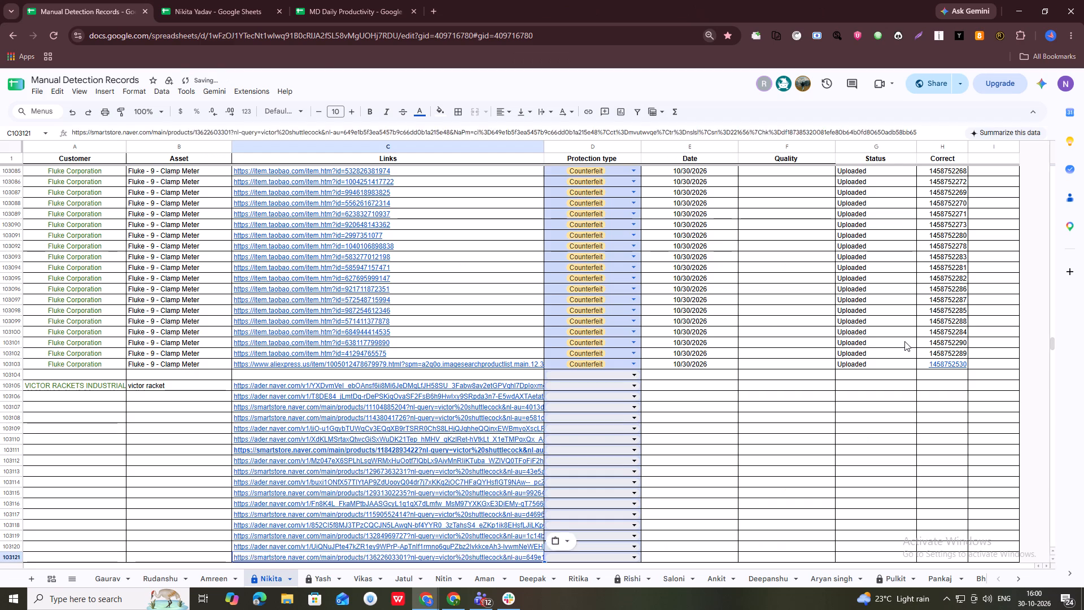
{"action": "key", "text": "Down"}
{"action": "key", "text": "alt+Tab"}
Copy the link of Rice Thief Market's 37,080 won Victor New Carbonsonic NCS listing from Naver into the next empty Links cell.
{"action": "key", "text": "Right"}
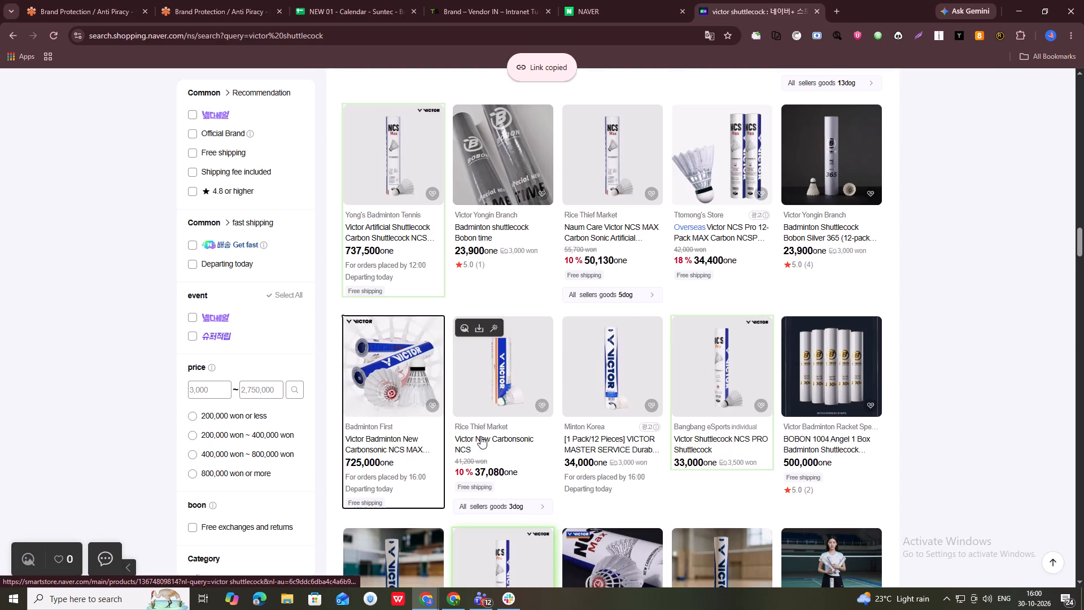
{"action": "right_click", "coordinate": [480, 436]}
{"action": "left_click", "coordinate": [567, 357]}
{"action": "key", "text": "alt+Tab"}
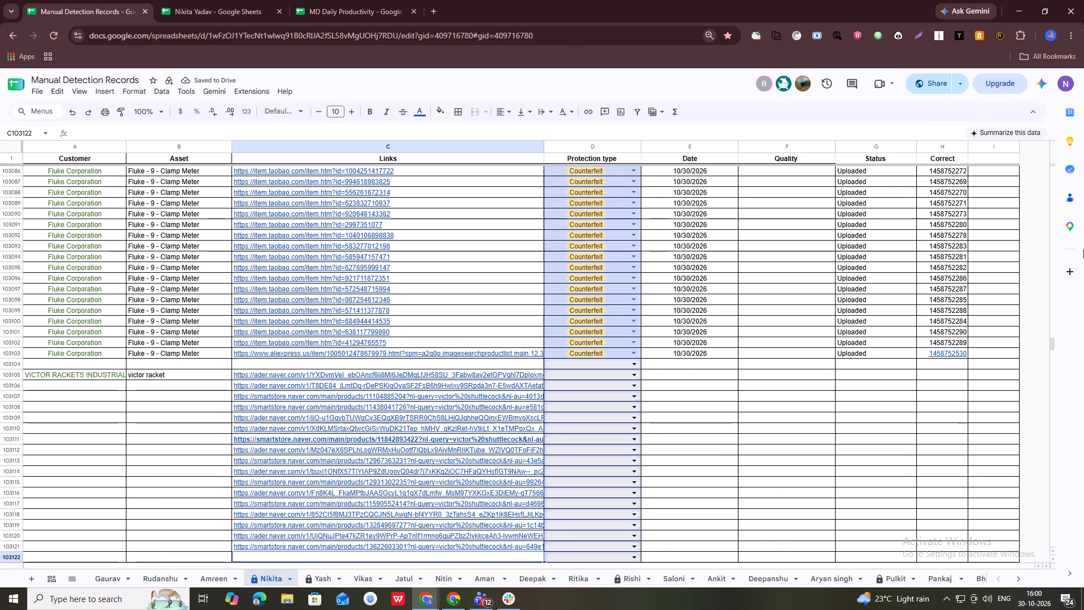
{"action": "key", "text": "ctrl+v"}
{"action": "key", "text": "Down"}
{"action": "key", "text": "alt+Tab"}
Copy the link of Minton Korea's 34,000 won VICTOR MASTER SERVICE 12-piece ad listing from Naver into the next empty Links cell.
{"action": "key", "text": "Down"}
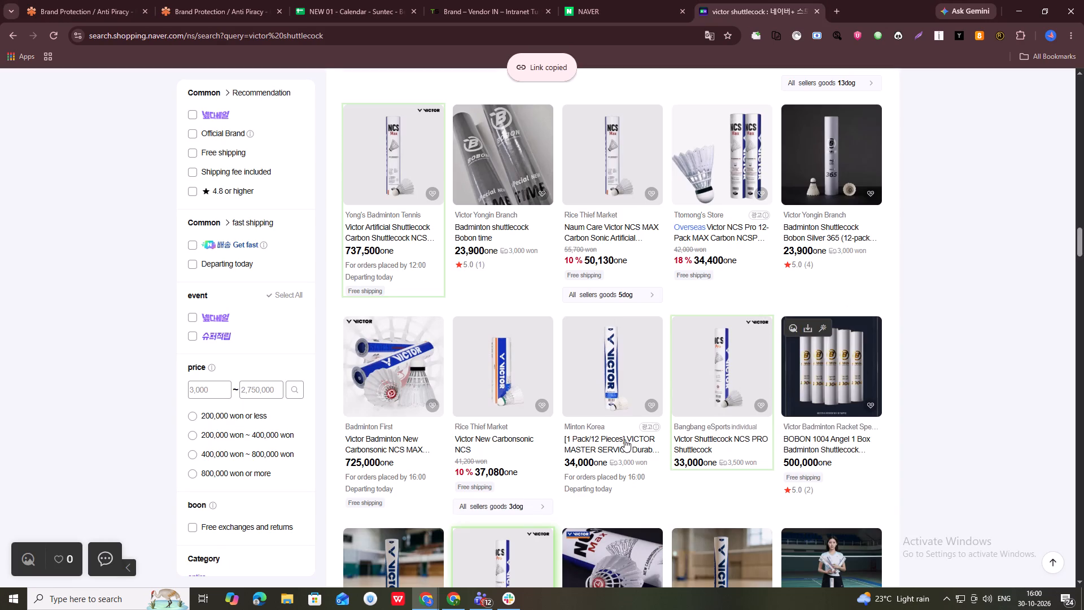
{"action": "right_click", "coordinate": [619, 442]}
{"action": "left_click", "coordinate": [667, 359]}
{"action": "key", "text": "alt+Tab"}
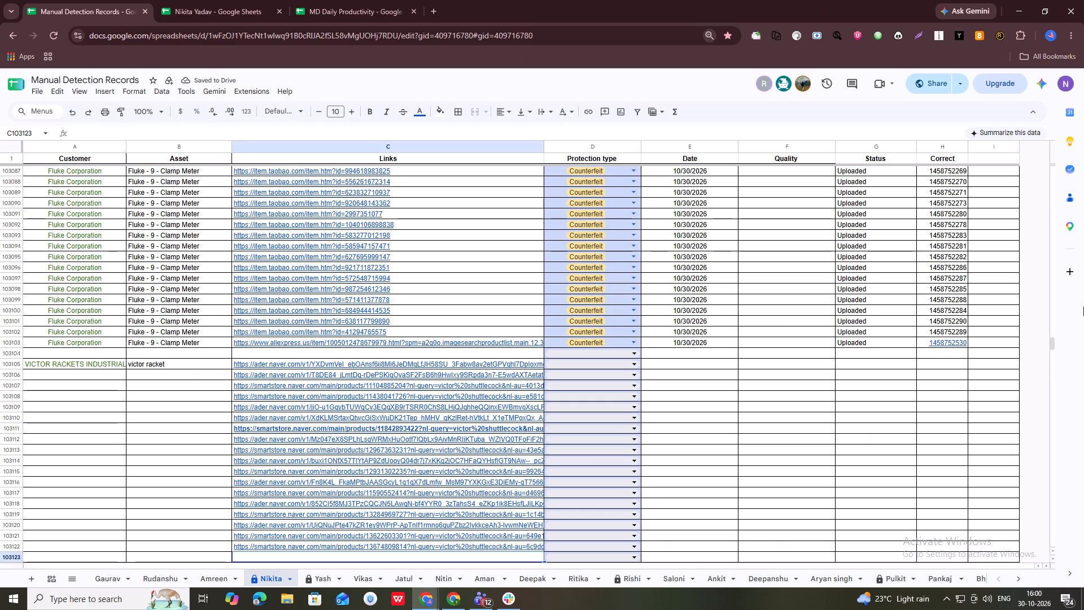
{"action": "key", "text": "ctrl+v"}
{"action": "key", "text": "Down"}
{"action": "key", "text": "alt+Tab"}
Copy the link of House with light's 45,210 won Victor Shuttlecock Master Service listing from Naver into the next empty Links cell.
{"action": "scroll", "coordinate": [660, 469], "scroll_direction": "down", "scroll_amount": 5}
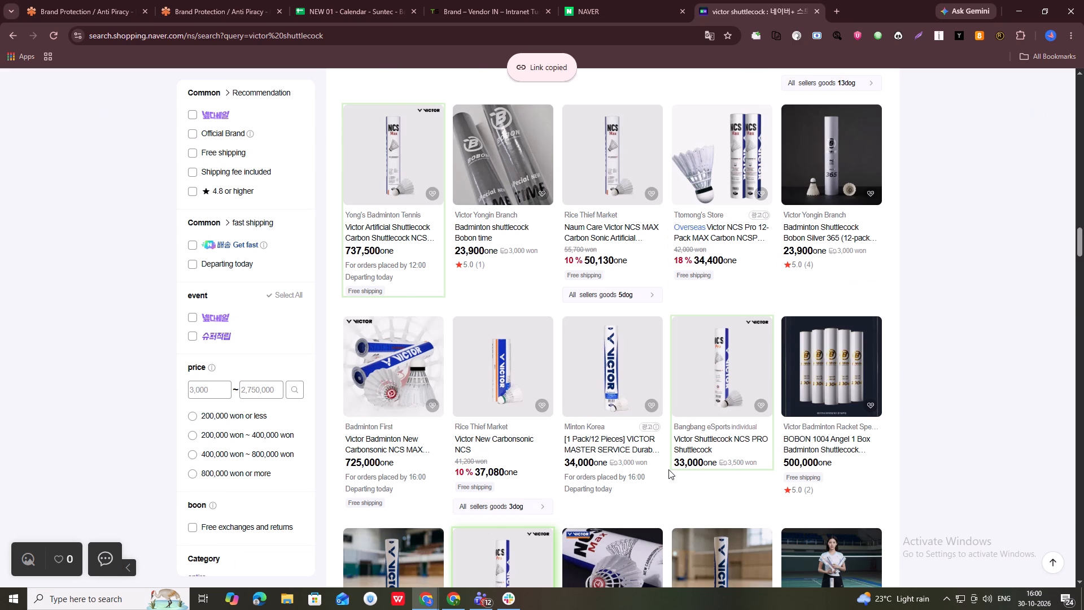
{"action": "right_click", "coordinate": [404, 379]}
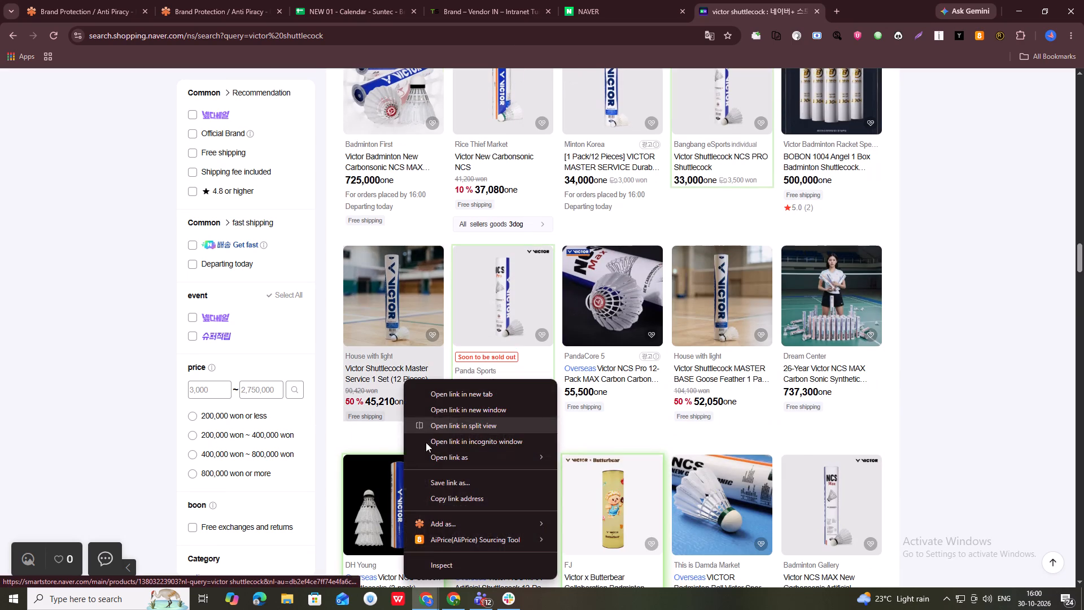
{"action": "left_click", "coordinate": [443, 500]}
{"action": "key", "text": "alt+Tab"}
{"action": "key", "text": "ctrl+v"}
{"action": "key", "text": "Down"}
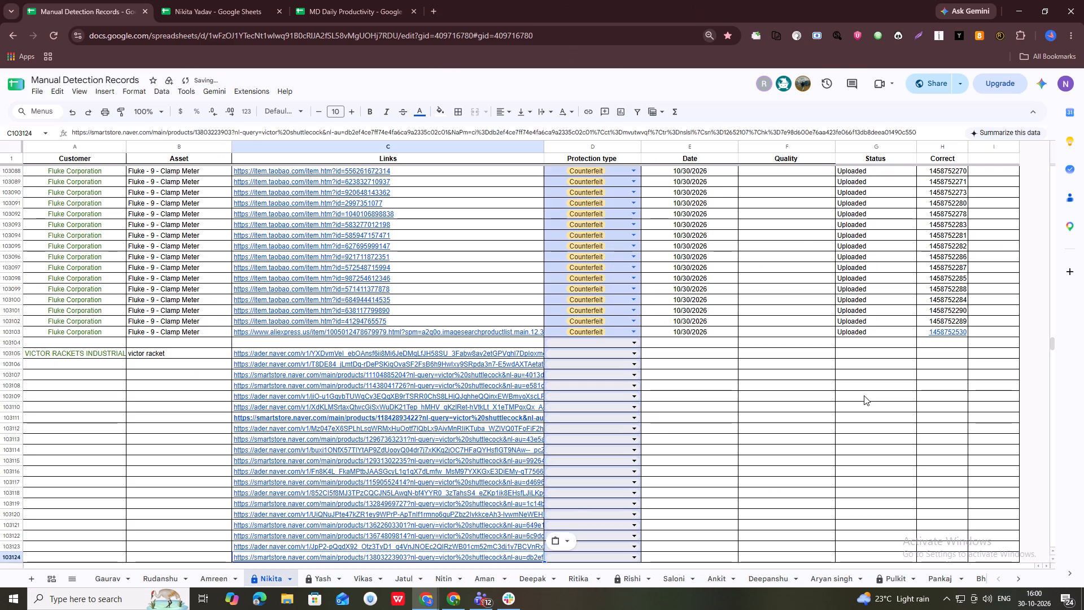
{"action": "key", "text": "alt+Tab"}
Copy the link of PandaCore 5's 55,500 won Victor NCS Pro 12-Pack ad listing from Naver into the next empty Links cell.
{"action": "key", "text": "Right"}
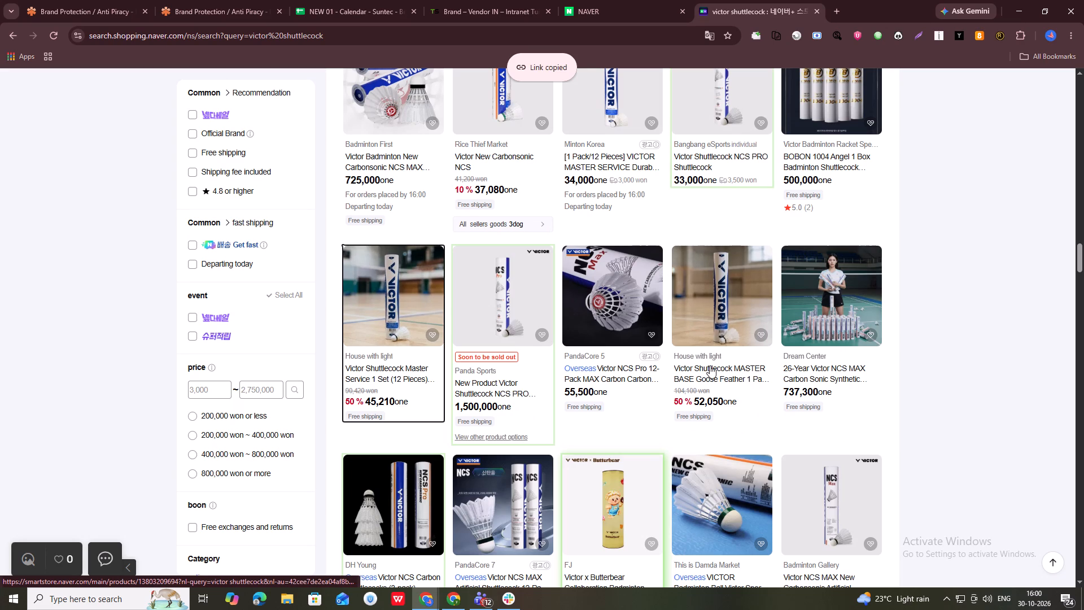
{"action": "right_click", "coordinate": [609, 376]}
{"action": "left_click", "coordinate": [654, 494]}
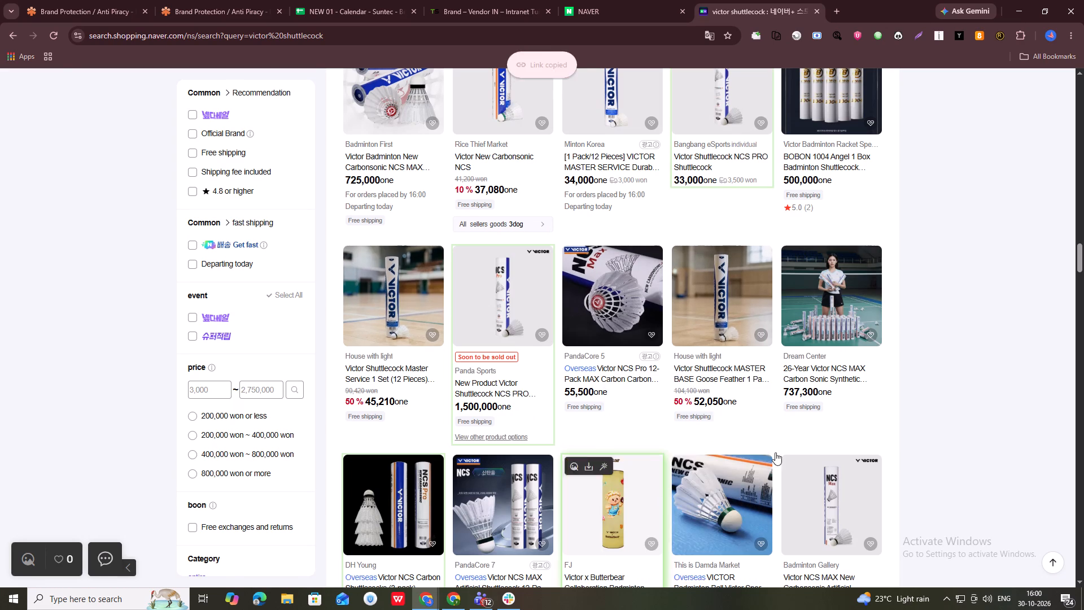
{"action": "key", "text": "alt+Tab"}
{"action": "key", "text": "ctrl+v"}
{"action": "key", "text": "Down"}
{"action": "key", "text": "alt+Tab"}
Copy the link of House with light's 52,050 won Victor MASTER BASE Goose Feather listing from Naver into the next empty Links cell.
{"action": "key", "text": "Down"}
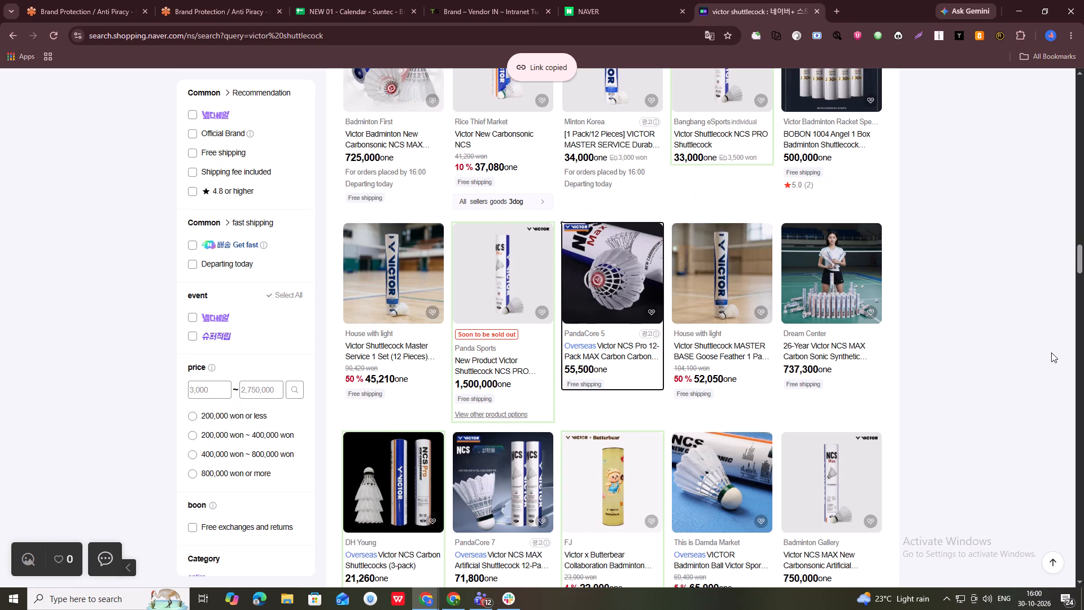
{"action": "right_click", "coordinate": [734, 348]}
{"action": "left_click", "coordinate": [776, 467]}
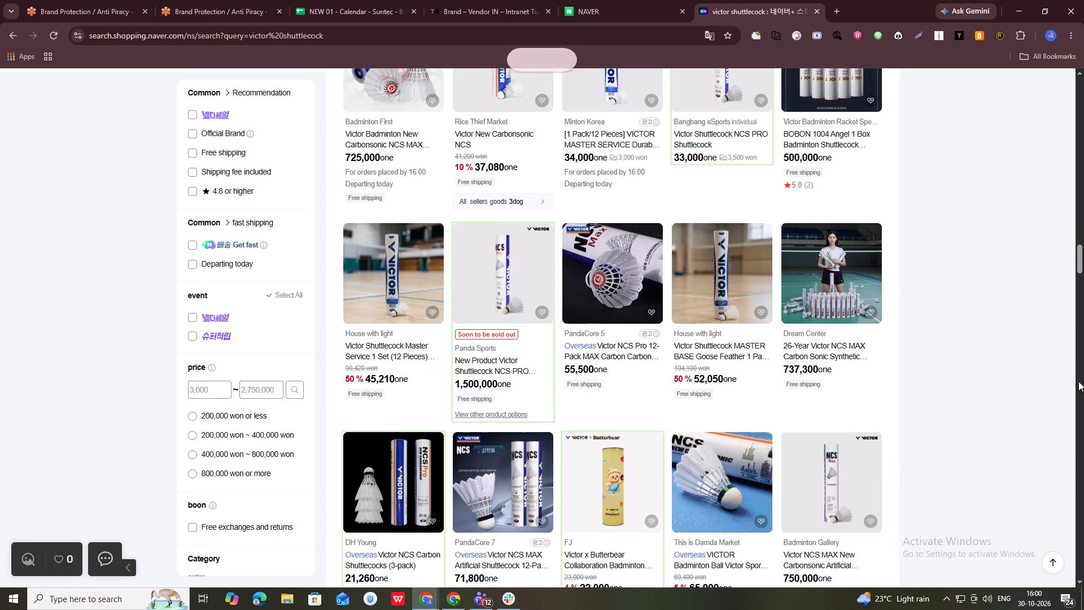
{"action": "key", "text": "alt+Tab"}
{"action": "key", "text": "ctrl+v"}
{"action": "key", "text": "Down"}
{"action": "key", "text": "alt+Tab"}
Copy the link of PandaCore 7's 71,800 won Victor NCS MAX Artificial Shuttlecock ad listing from Naver into the next empty Links cell.
{"action": "key", "text": "Down"}
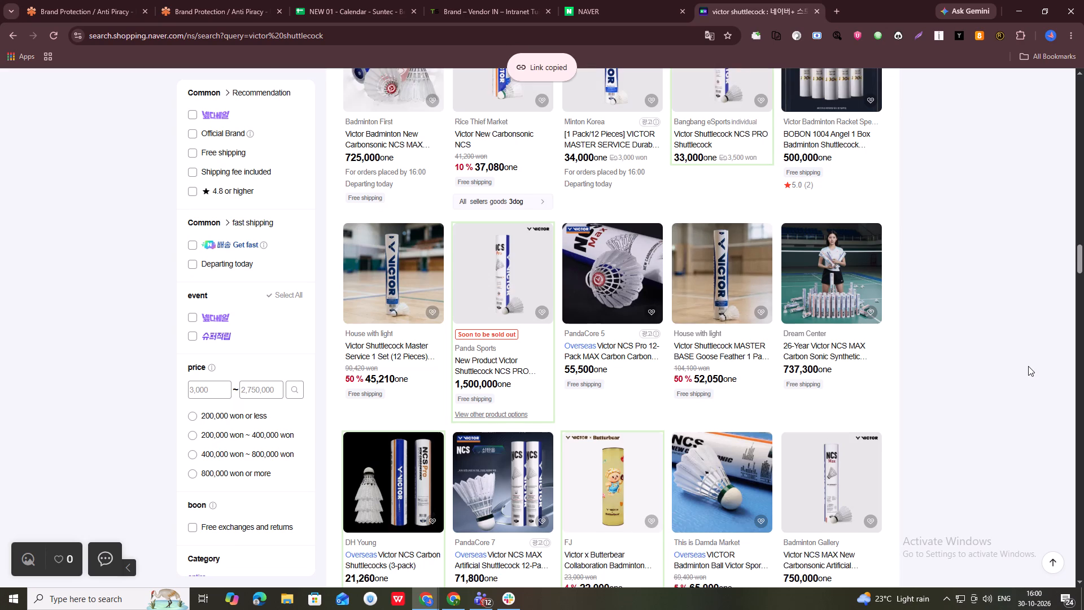
{"action": "scroll", "coordinate": [772, 399], "scroll_direction": "down", "scroll_amount": 2}
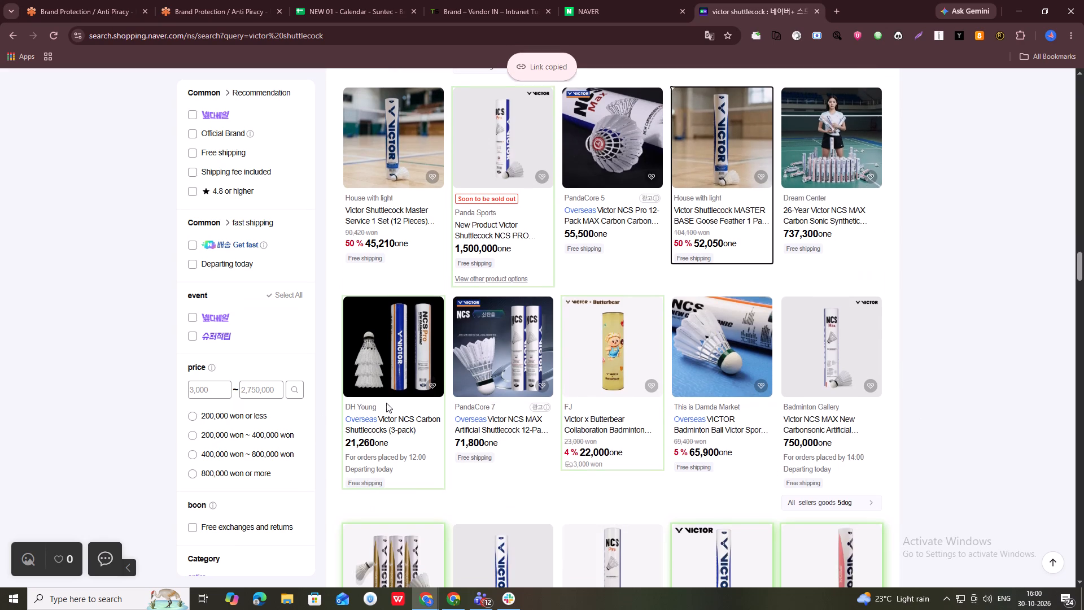
{"action": "right_click", "coordinate": [497, 419]}
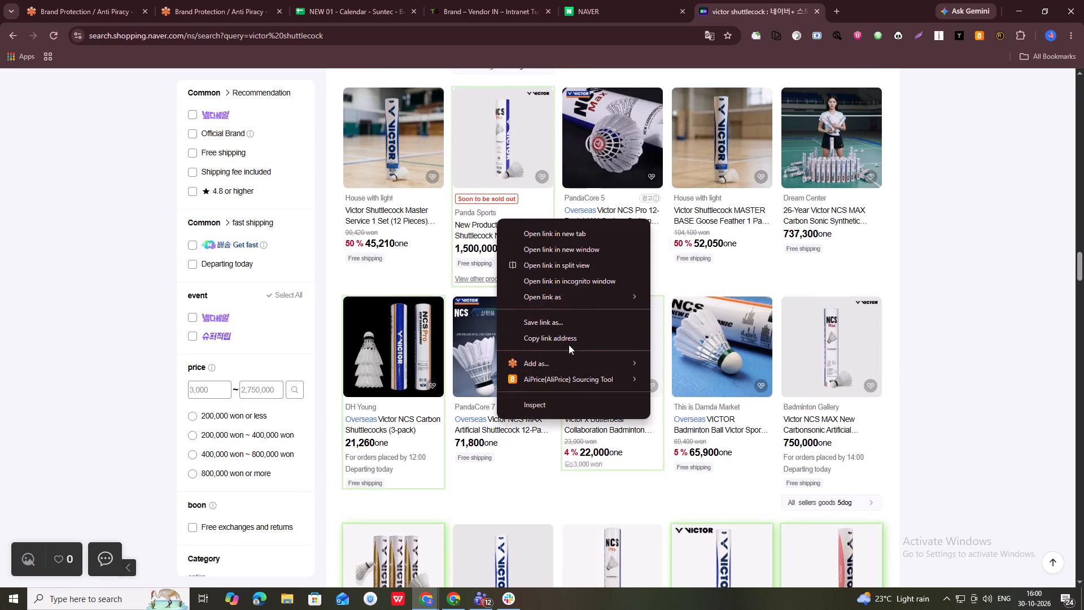
{"action": "left_click", "coordinate": [569, 339]}
{"action": "key", "text": "alt+Tab"}
{"action": "key", "text": "ctrl+v"}
{"action": "key", "text": "Down"}
{"action": "key", "text": "alt+Tab"}
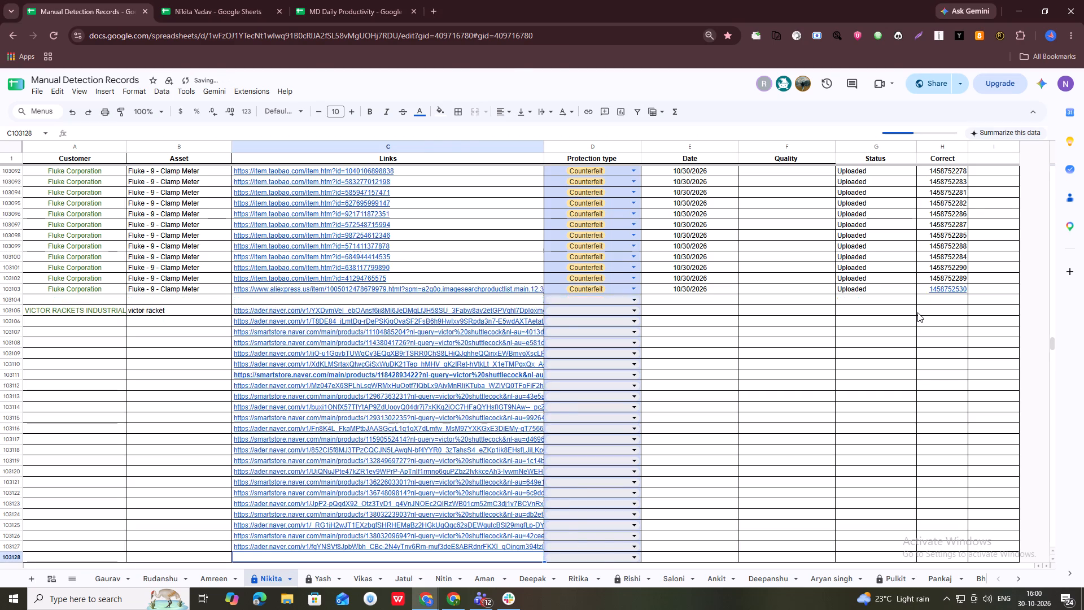
Copy the link of Badminton Gallery's 750,000 won Victor NCS MAX New Carbonsonic listing from Naver into the next empty Links cell.
{"action": "key", "text": "Down"}
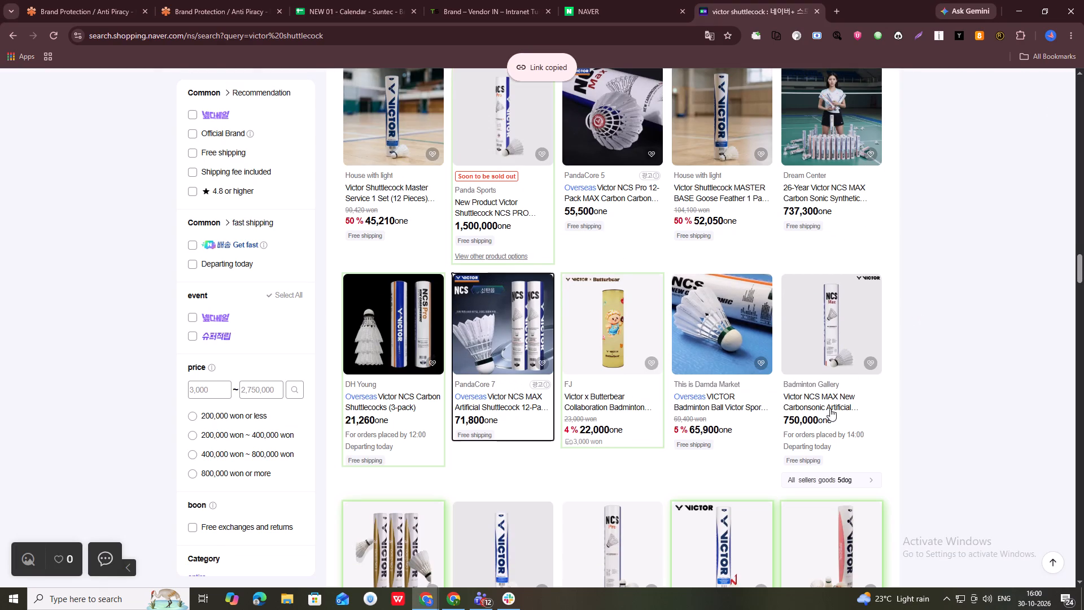
{"action": "right_click", "coordinate": [824, 404]}
{"action": "left_click", "coordinate": [911, 325]}
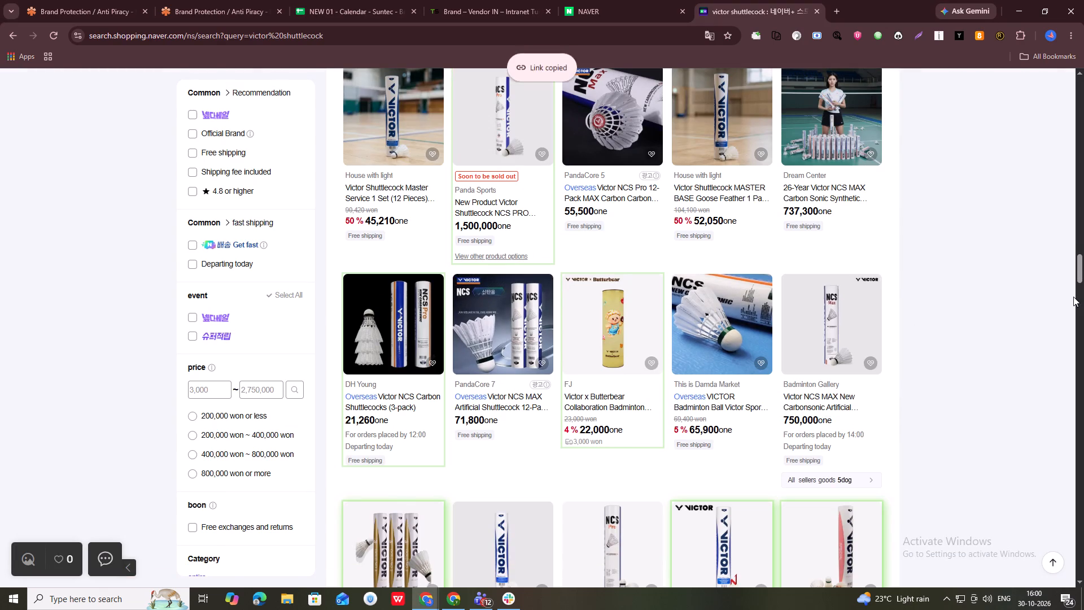
{"action": "key", "text": "alt+Tab"}
{"action": "key", "text": "ctrl+v"}
{"action": "key", "text": "Down"}
{"action": "key", "text": "alt+Tab"}
Copy the link of Sports Seller's 34,000 won VICTOR MASTER SERVICE 12-piece ad listing from Naver into the next empty Links cell.
{"action": "key", "text": "Down"}
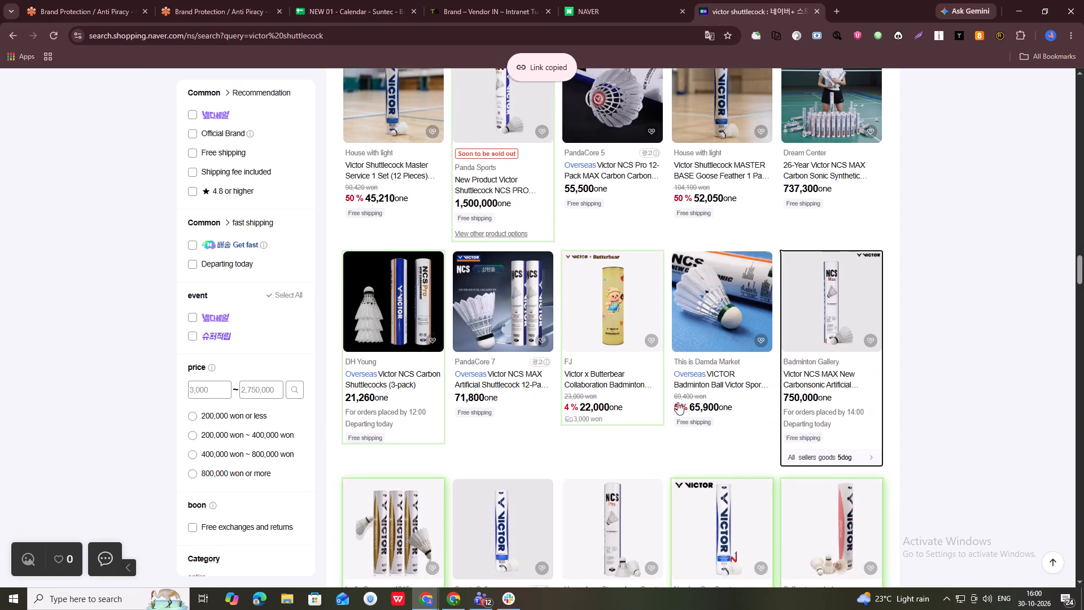
{"action": "scroll", "coordinate": [659, 401], "scroll_direction": "down", "scroll_amount": 6}
{"action": "right_click", "coordinate": [502, 267]}
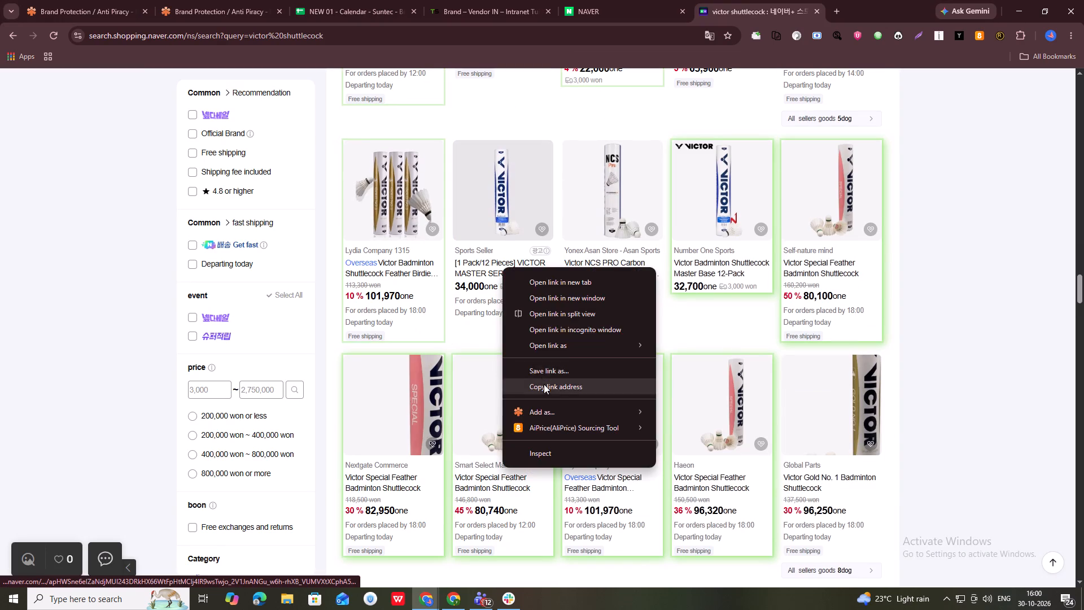
{"action": "left_click", "coordinate": [544, 384]}
{"action": "key", "text": "alt+Tab"}
{"action": "key", "text": "ctrl+v"}
{"action": "key", "text": "Down"}
{"action": "key", "text": "alt+Tab"}
Copy the link of Global Parts' 96,250 won Victor Gold No. 1 Badminton Shuttlecock listing from Naver into the next empty Links cell.
{"action": "key", "text": "Down"}
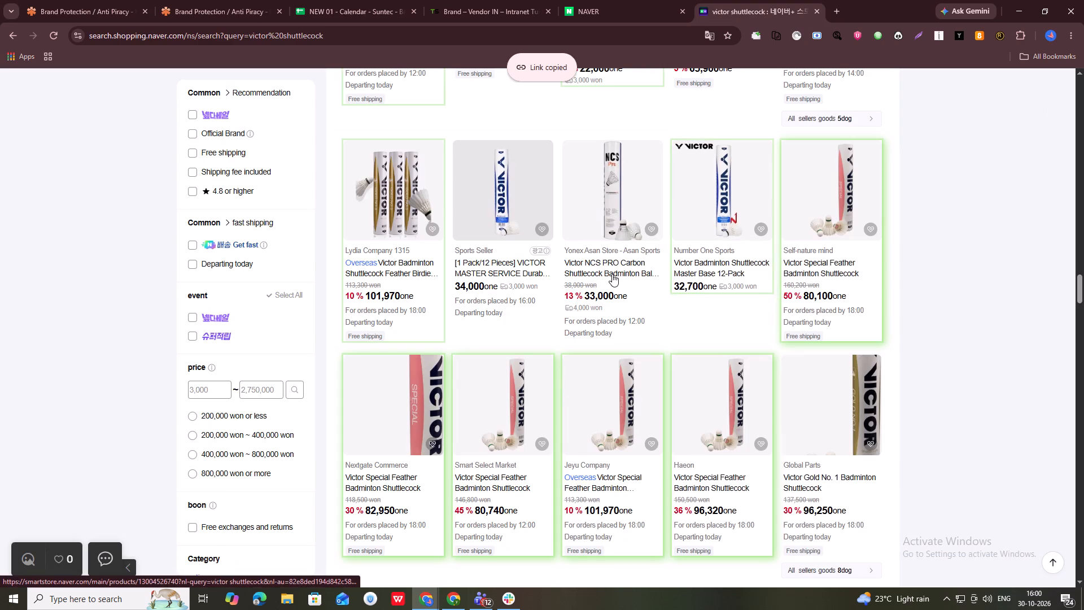
{"action": "right_click", "coordinate": [815, 478]}
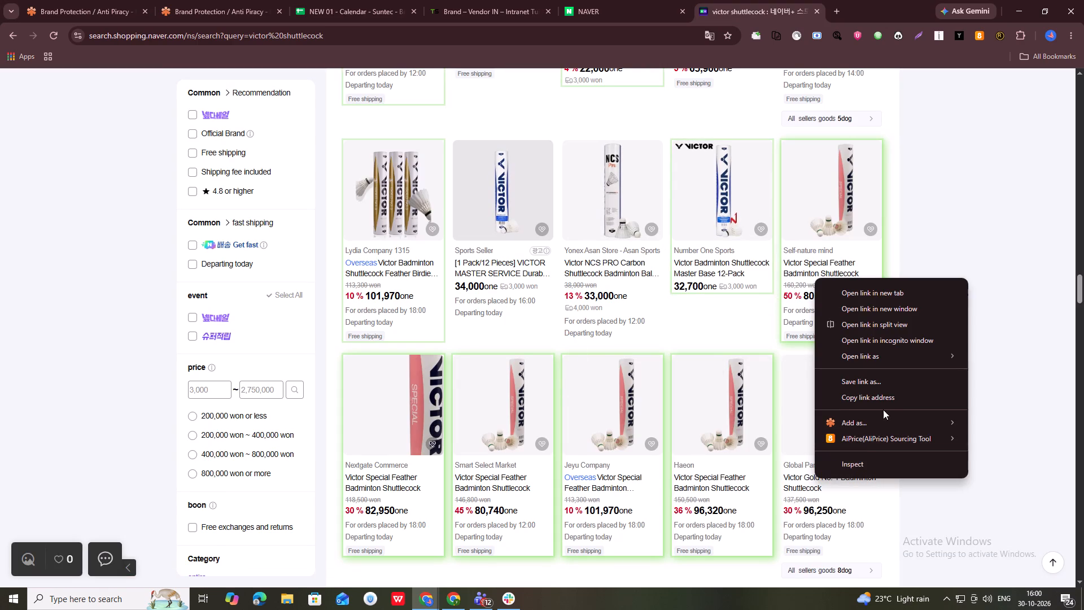
{"action": "left_click", "coordinate": [889, 399]}
{"action": "key", "text": "alt+Tab"}
{"action": "key", "text": "ctrl+v"}
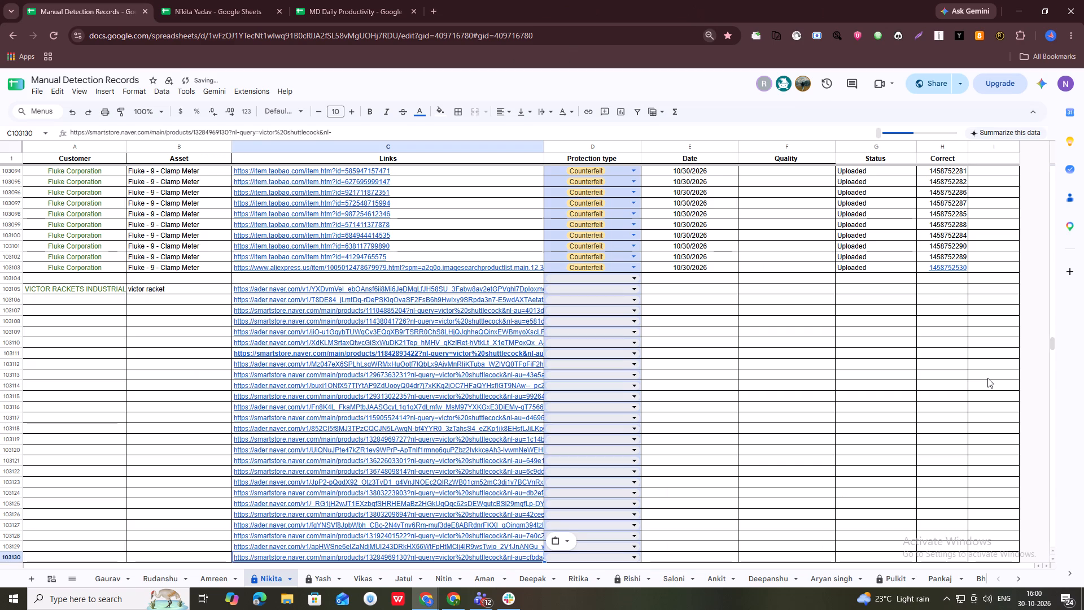
{"action": "key", "text": "ctrl+shift+Up"}
{"action": "key", "text": "Down"}
{"action": "key", "text": "alt+Tab"}
Copy the link of House with light's 29,450 won Victor Shuttlecock NCS 6PCS Carbon Nylon listing from Naver into the next empty Links cell.
{"action": "key", "text": "Down"}
{"action": "key", "text": "Down"}
{"action": "key", "text": "Down"}
{"action": "key", "text": "Down"}
{"action": "key", "text": "Down"}
{"action": "key", "text": "Down"}
{"action": "key", "text": "Down"}
{"action": "key", "text": "Down"}
{"action": "key", "text": "Down"}
{"action": "key", "text": "Down"}
{"action": "key", "text": "Down"}
{"action": "key", "text": "Down"}
{"action": "key", "text": "Down"}
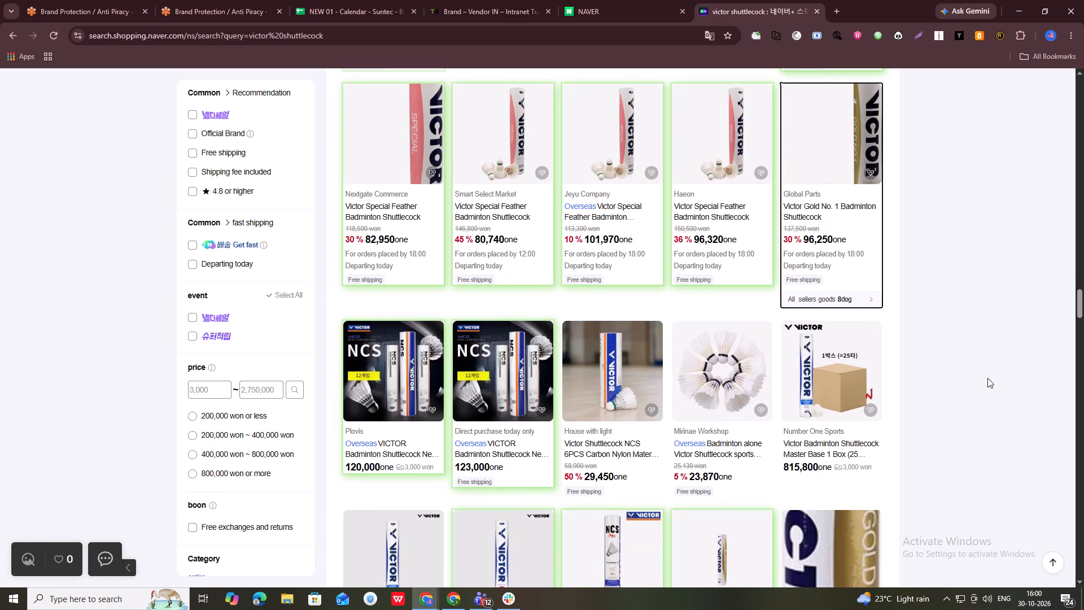
{"action": "key", "text": "Down"}
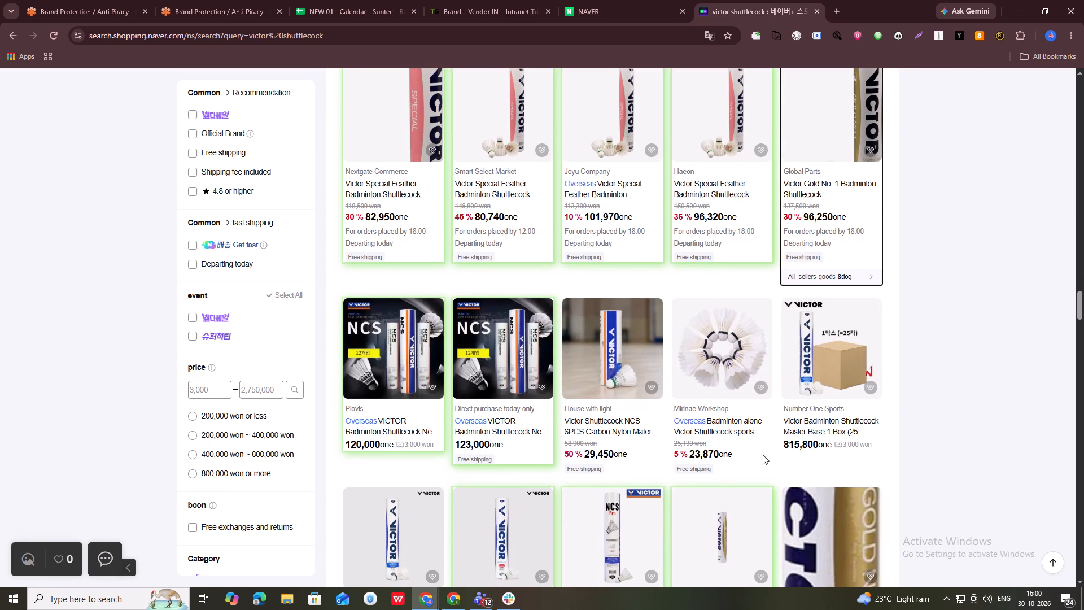
{"action": "right_click", "coordinate": [608, 428]}
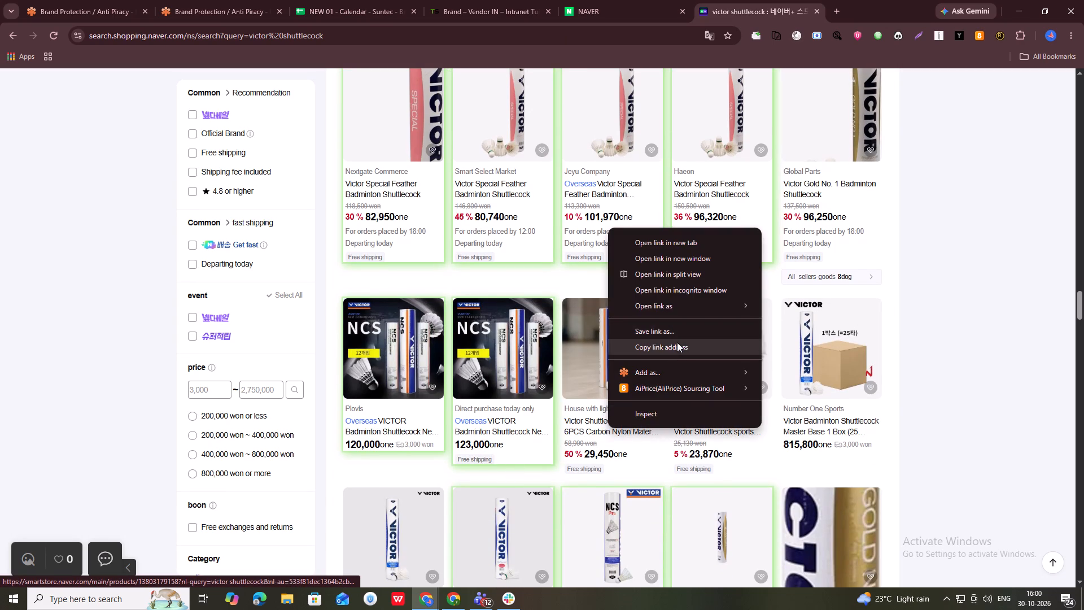
{"action": "left_click", "coordinate": [677, 342]}
{"action": "key", "text": "alt+Tab"}
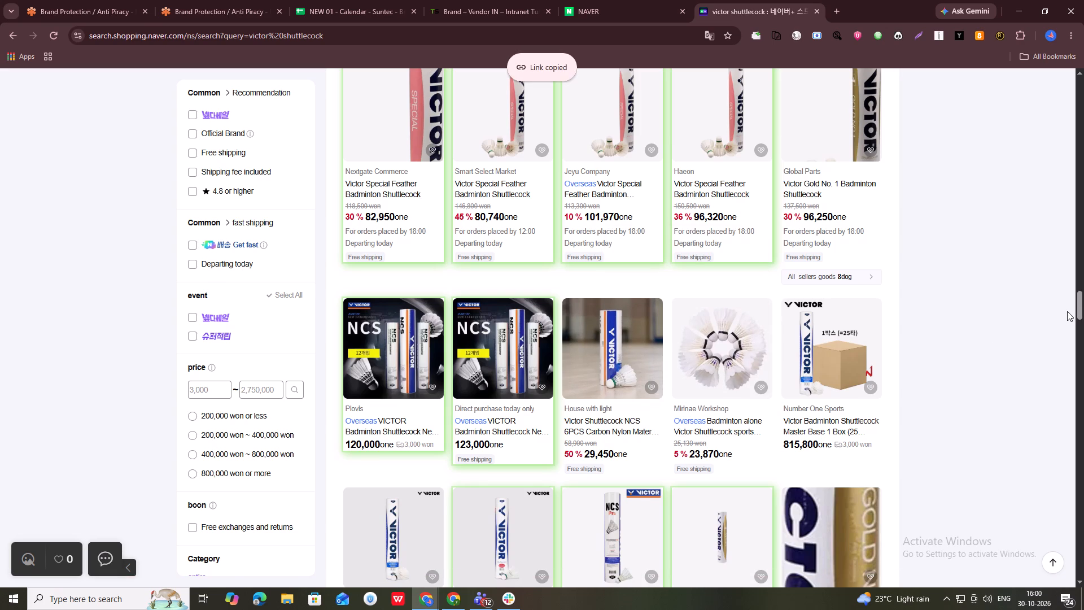
{"action": "key", "text": "ctrl+v"}
{"action": "key", "text": "Down"}
{"action": "key", "text": "alt+Tab"}
Copy the link of Number One Sports' 815,800 won Victor Master Base 1 Box listing from Naver into the next empty Links cell.
{"action": "key", "text": "Right"}
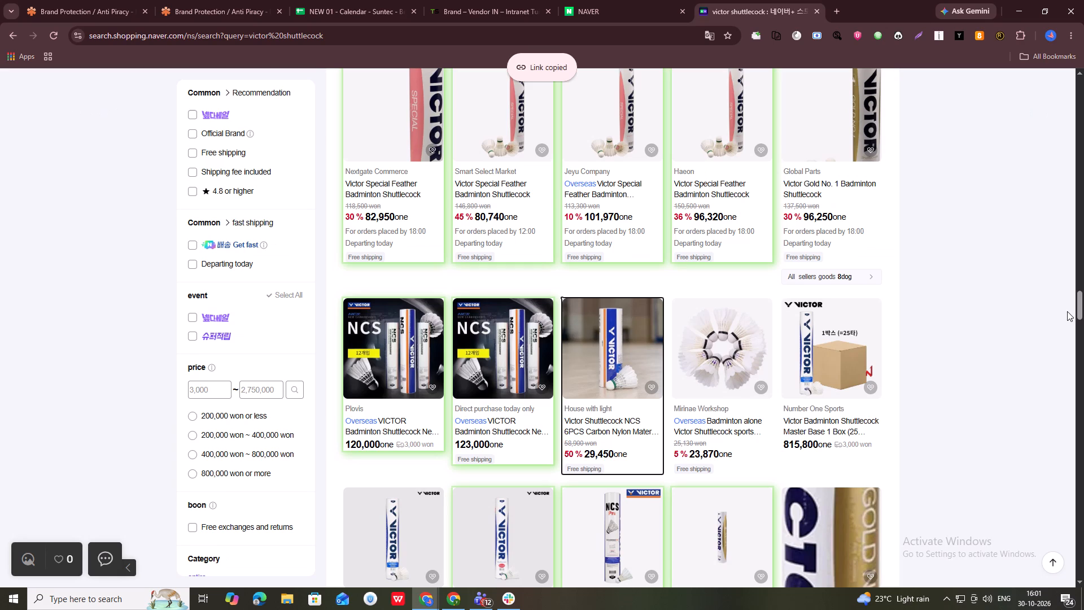
{"action": "right_click", "coordinate": [834, 421]}
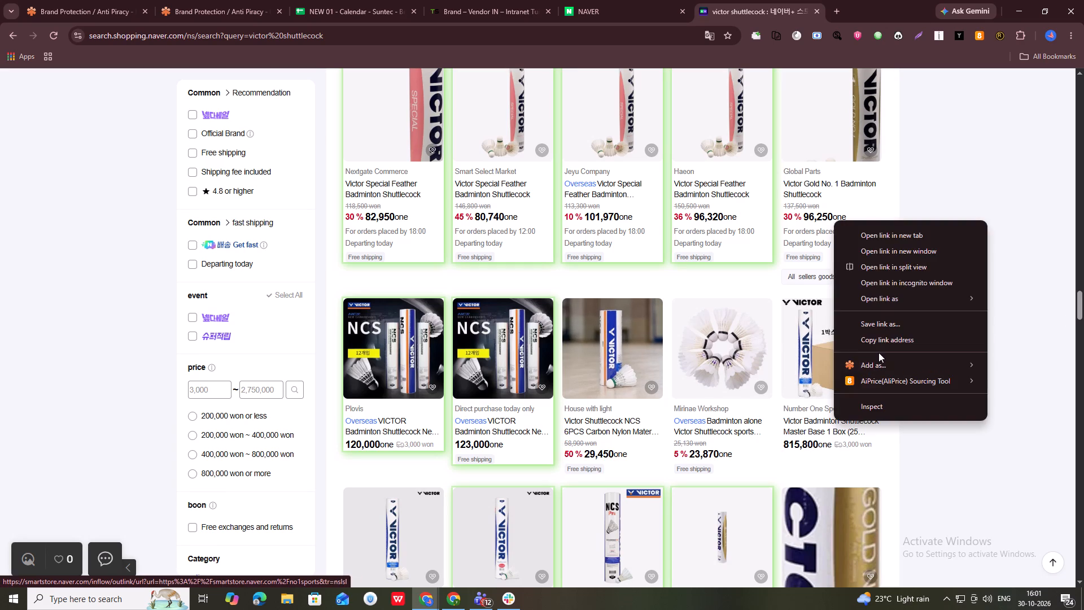
{"action": "left_click", "coordinate": [883, 341]}
{"action": "key", "text": "alt+Tab"}
{"action": "key", "text": "ctrl+v"}
{"action": "key", "text": "Down"}
{"action": "key", "text": "alt+Tab"}
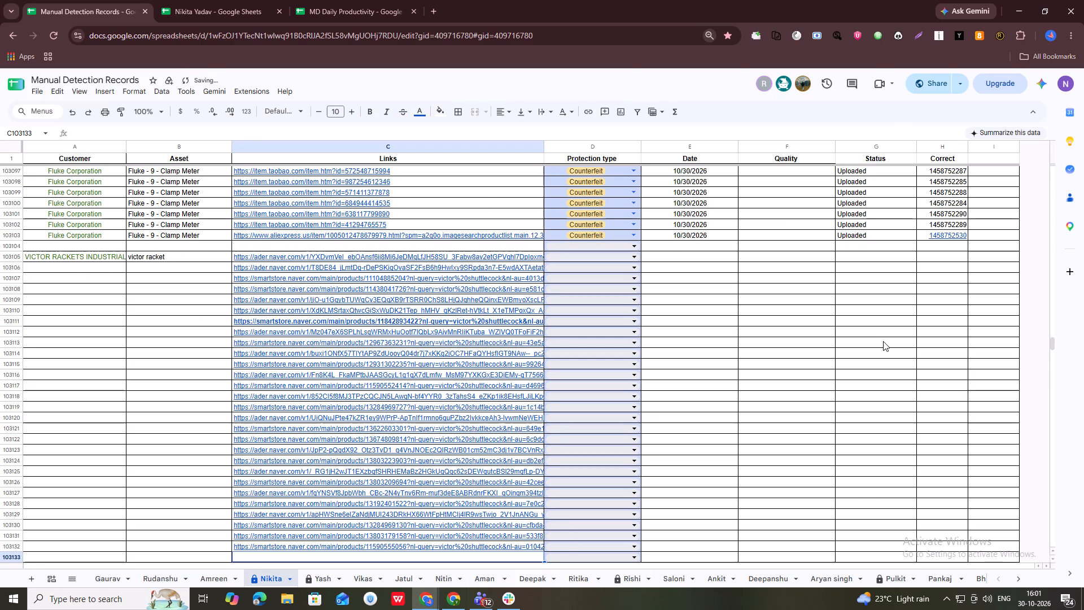
Copy the link of Victor Gwangju Branch's 31,000 won Victor Masterbase Shuttlecocks 12-Pack listing from Naver into the next empty Links cell.
{"action": "key", "text": "Down"}
{"action": "key", "text": "Down"}
{"action": "key", "text": "Down"}
{"action": "key", "text": "Down"}
{"action": "key", "text": "Down"}
{"action": "key", "text": "Down"}
{"action": "key", "text": "Down"}
{"action": "key", "text": "Down"}
{"action": "key", "text": "Down"}
{"action": "key", "text": "Down"}
{"action": "key", "text": "Down"}
{"action": "key", "text": "Down"}
{"action": "key", "text": "Down"}
{"action": "key", "text": "Down"}
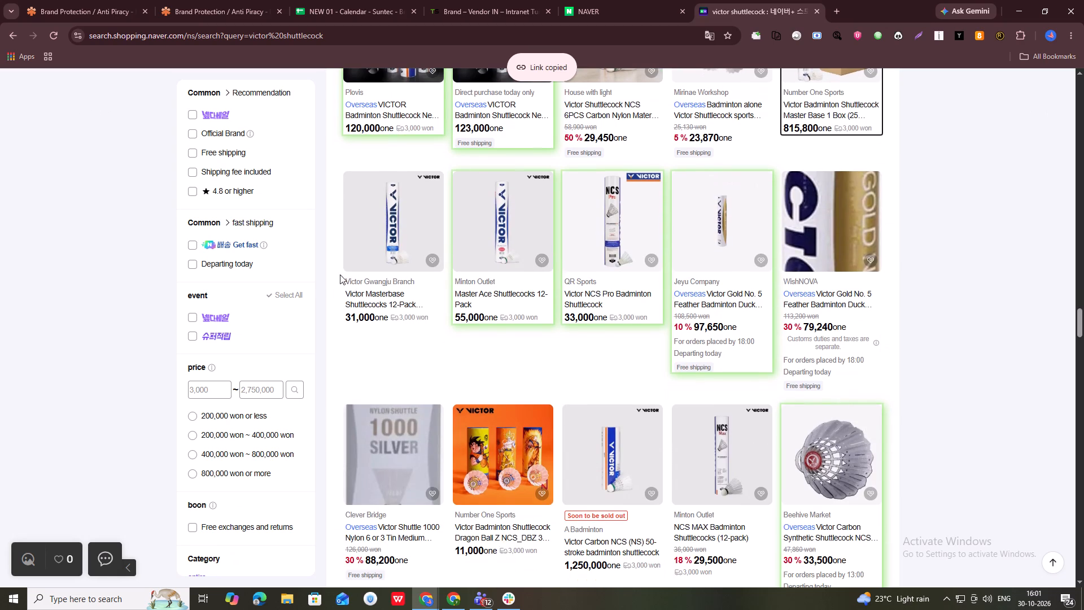
{"action": "right_click", "coordinate": [378, 299]}
{"action": "left_click", "coordinate": [406, 417]}
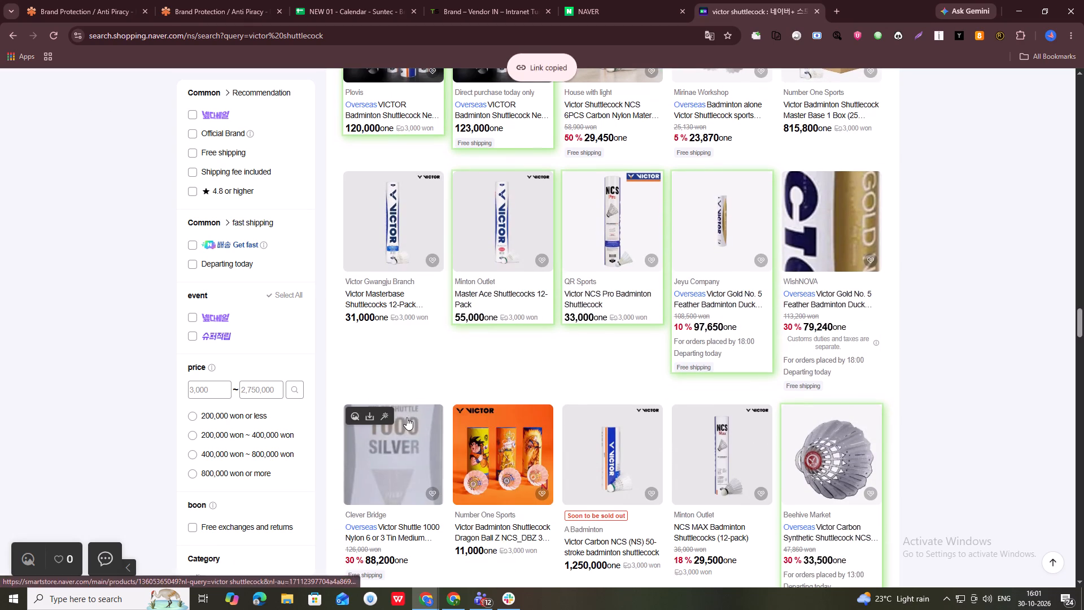
{"action": "key", "text": "alt+Tab"}
{"action": "key", "text": "ctrl+v"}
{"action": "key", "text": "Down"}
Copy the link of Number One Sports' 11,000 won Victor Badminton Shuttlecock Dragon Ball Z listing from Naver into the next empty Links cell.
{"action": "key", "text": "alt+Tab"}
{"action": "key", "text": "Down"}
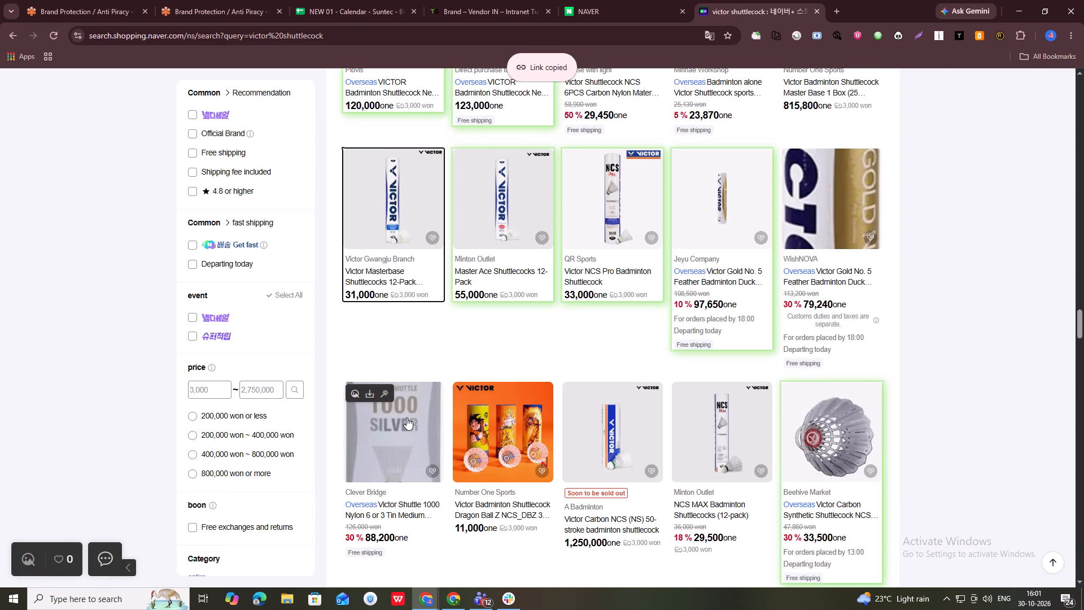
{"action": "right_click", "coordinate": [505, 511]}
{"action": "left_click", "coordinate": [571, 425]}
{"action": "key", "text": "alt+Tab"}
{"action": "key", "text": "ctrl+v"}
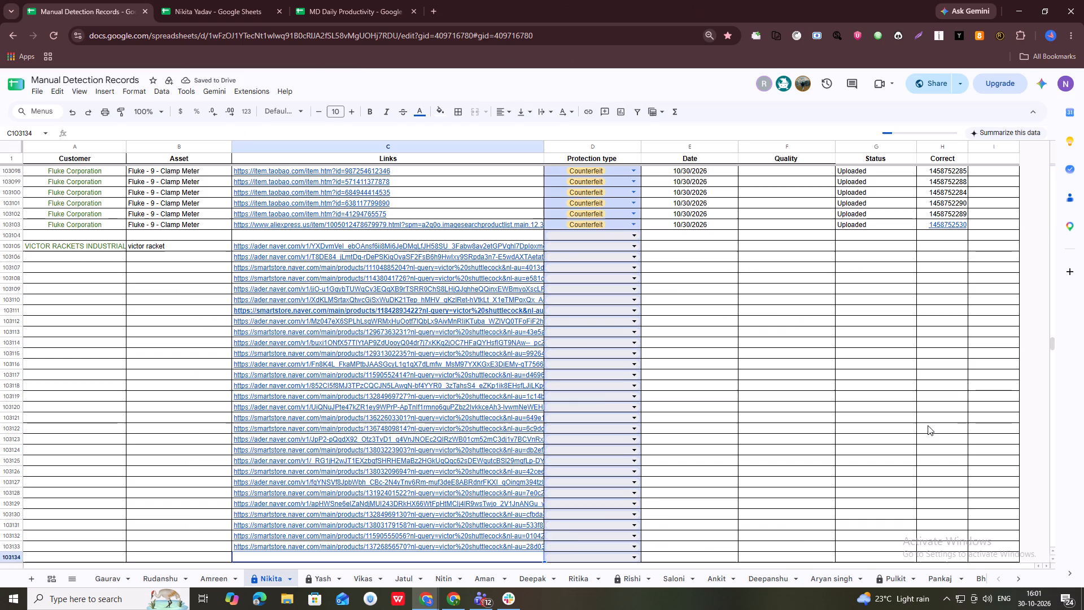
{"action": "key", "text": "Down"}
Copy the link of A Badminton's 1,250,000 won Victor Carbon NCS (NS) 50-stroke listing from Naver into the next empty Links cell.
{"action": "key", "text": "alt+Tab"}
{"action": "key", "text": "Right"}
{"action": "right_click", "coordinate": [618, 522]}
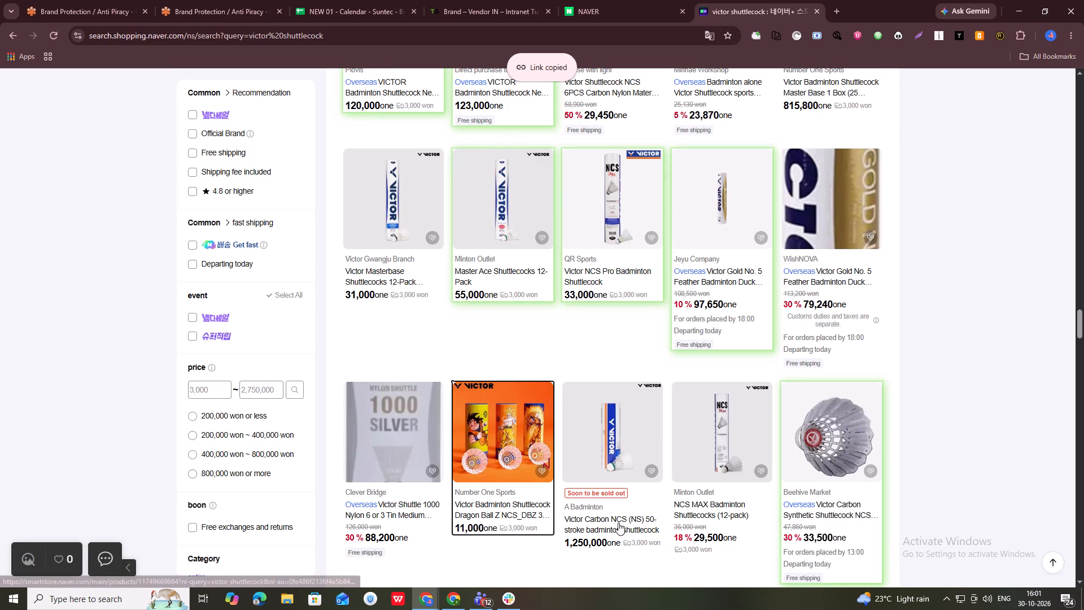
{"action": "left_click", "coordinate": [676, 440]}
{"action": "key", "text": "alt+Tab"}
{"action": "key", "text": "ctrl+v"}
{"action": "key", "text": "Down"}
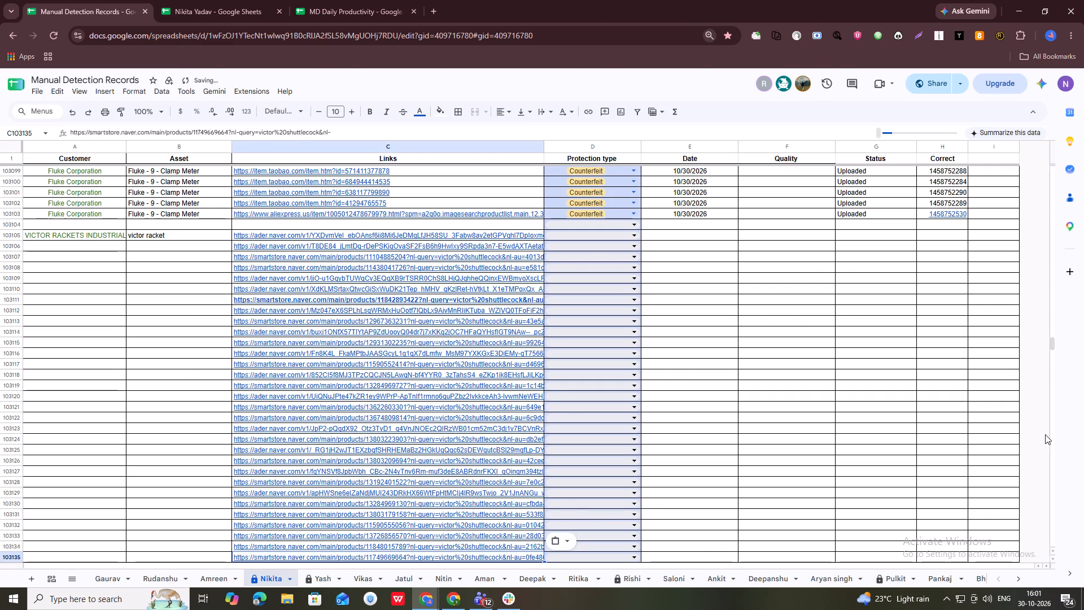
Copy the link of Minton Outlet's 29,500 won NCS MAX Badminton Shuttlecocks (12-pack) listing from Naver into the next empty Links cell.
{"action": "key", "text": "alt+Tab"}
{"action": "key", "text": "Down"}
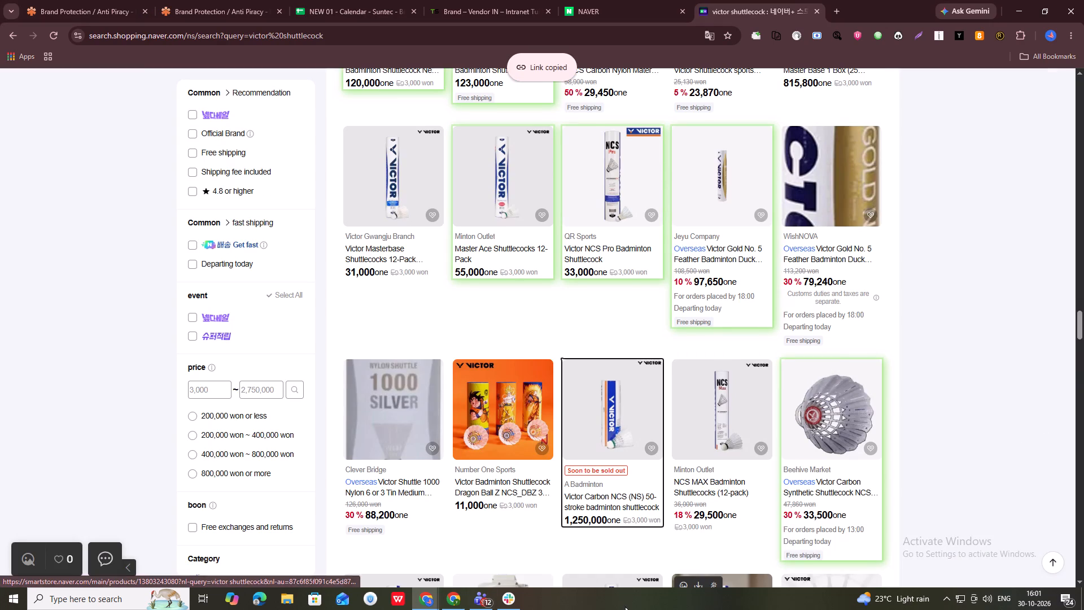
{"action": "right_click", "coordinate": [710, 486]}
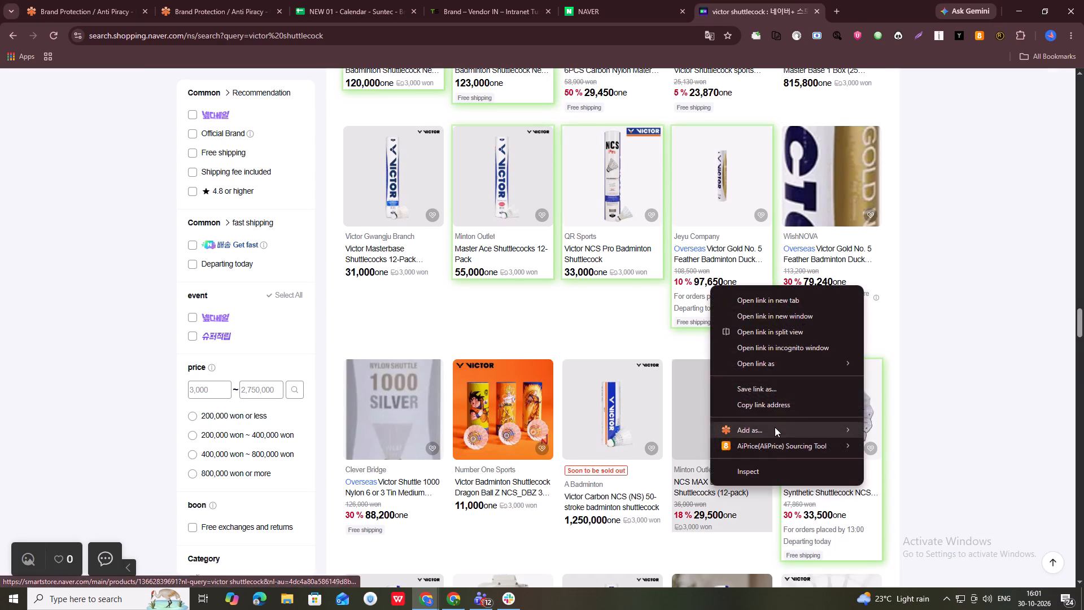
{"action": "left_click", "coordinate": [783, 400]}
{"action": "key", "text": "alt+Tab"}
{"action": "key", "text": "ctrl+v"}
{"action": "key", "text": "Down"}
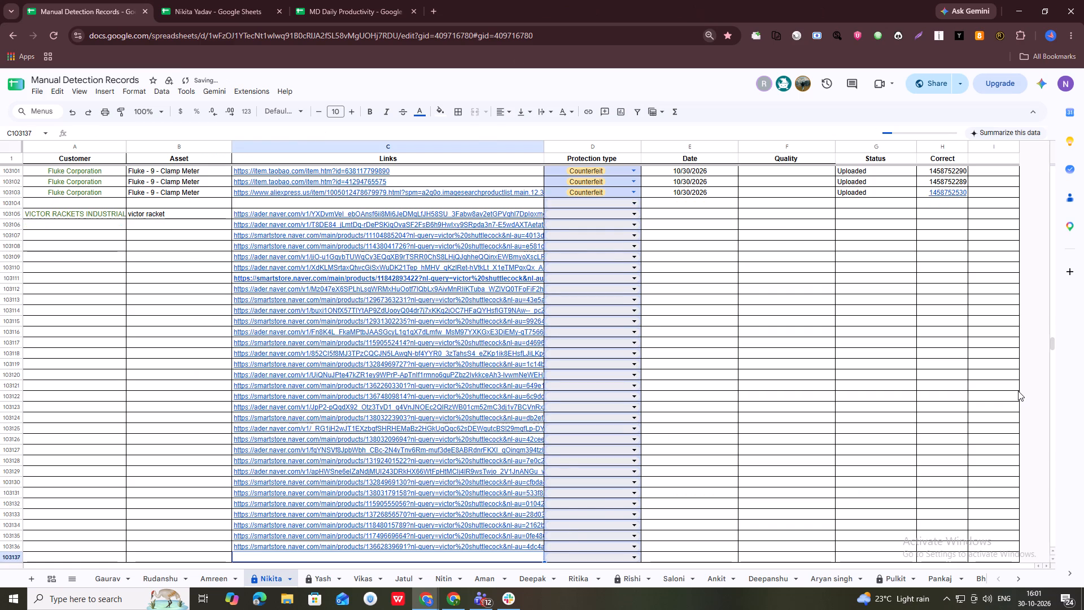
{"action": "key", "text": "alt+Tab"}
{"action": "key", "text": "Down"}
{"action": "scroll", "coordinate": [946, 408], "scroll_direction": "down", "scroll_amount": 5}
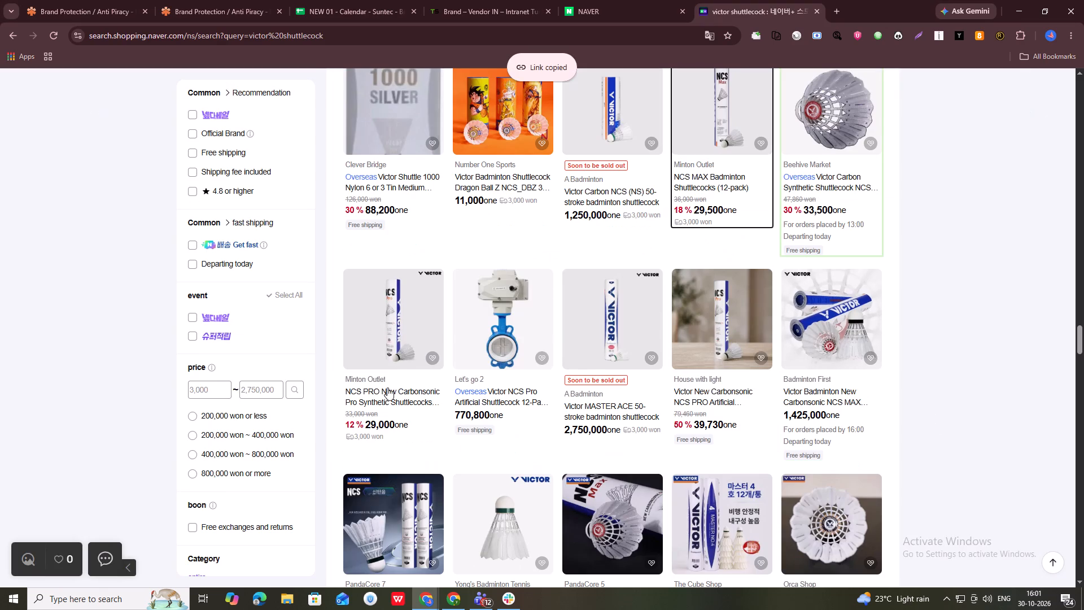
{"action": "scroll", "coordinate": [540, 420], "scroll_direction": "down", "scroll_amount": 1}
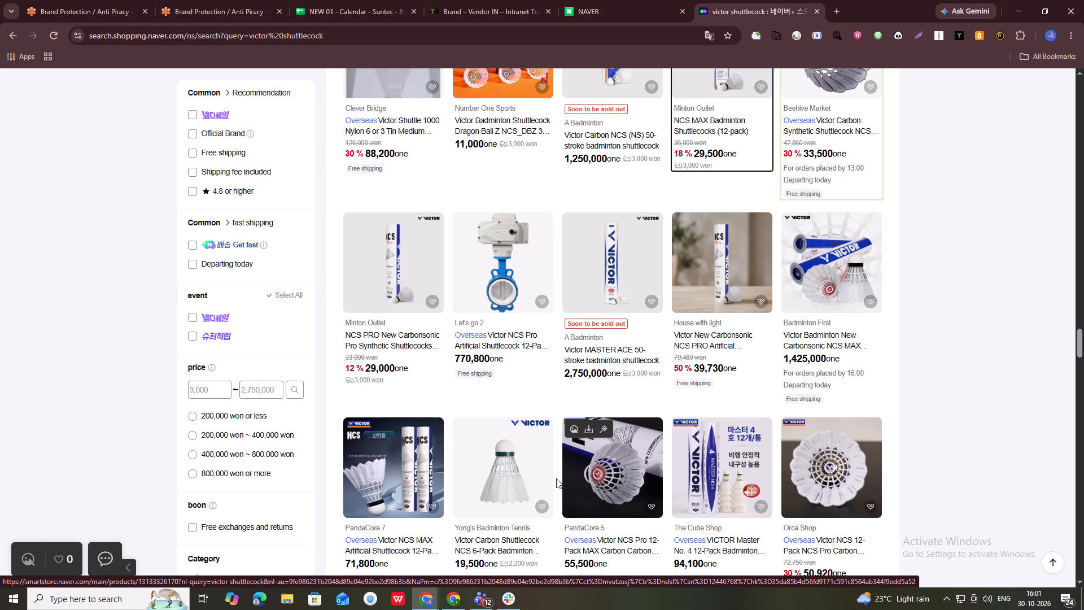
In the Red Points portal, clear the previous incident's link list and switch the customer to VICTOR RACKETS INDUSTRIAL CORP.
{"action": "left_click", "coordinate": [23, 0]}
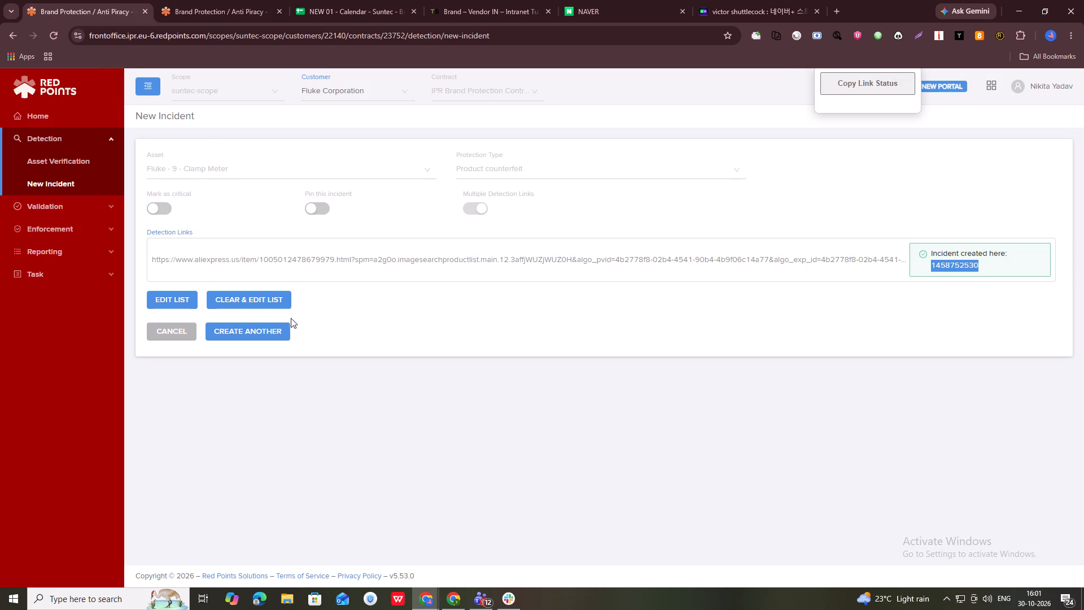
{"action": "left_click", "coordinate": [280, 303]}
{"action": "left_click", "coordinate": [347, 86]}
{"action": "type", "text": "vic"}
{"action": "type", "text": "tor"}
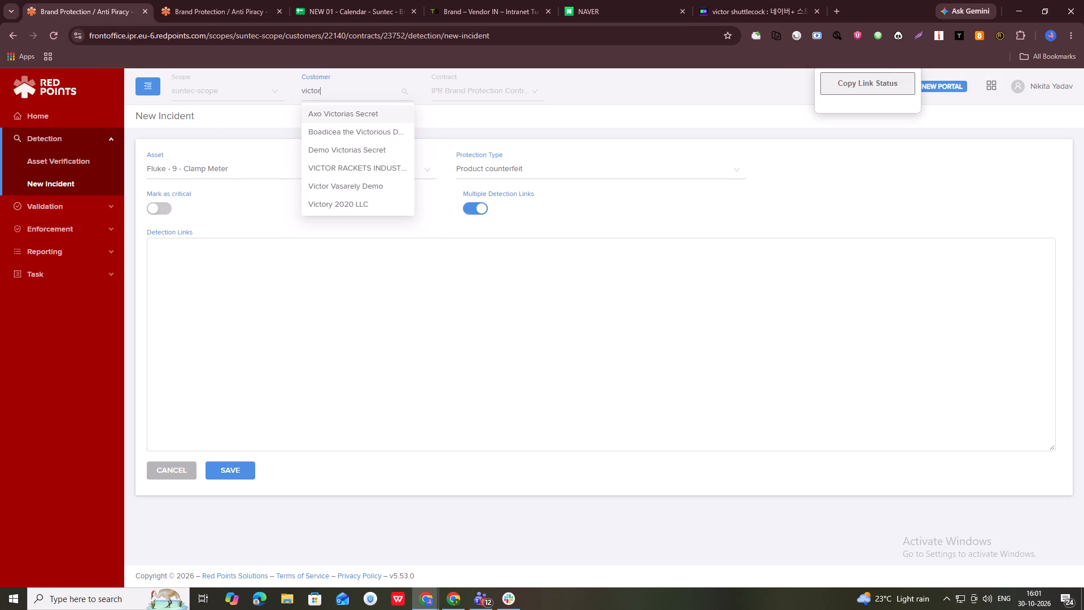
{"action": "left_click", "coordinate": [347, 166]}
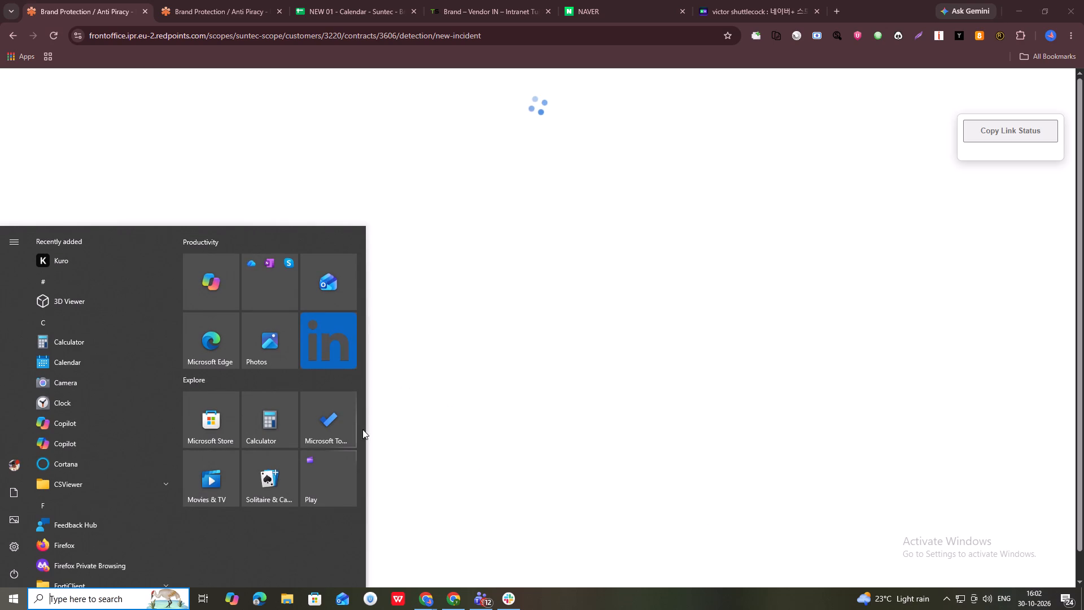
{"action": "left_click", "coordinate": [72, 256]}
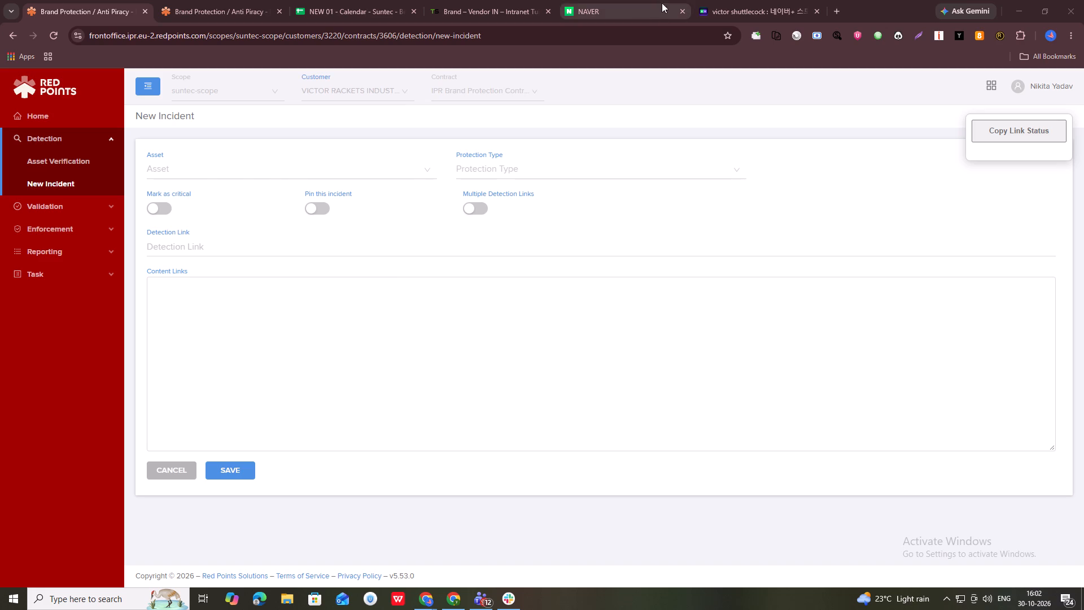
Set the new incident to asset V-Logo - 28 - Rackets and Shuttlecocks, protection type Product counterfeit, with multiple detection links enabled.
{"action": "left_click", "coordinate": [292, 159]}
{"action": "left_click", "coordinate": [284, 172]}
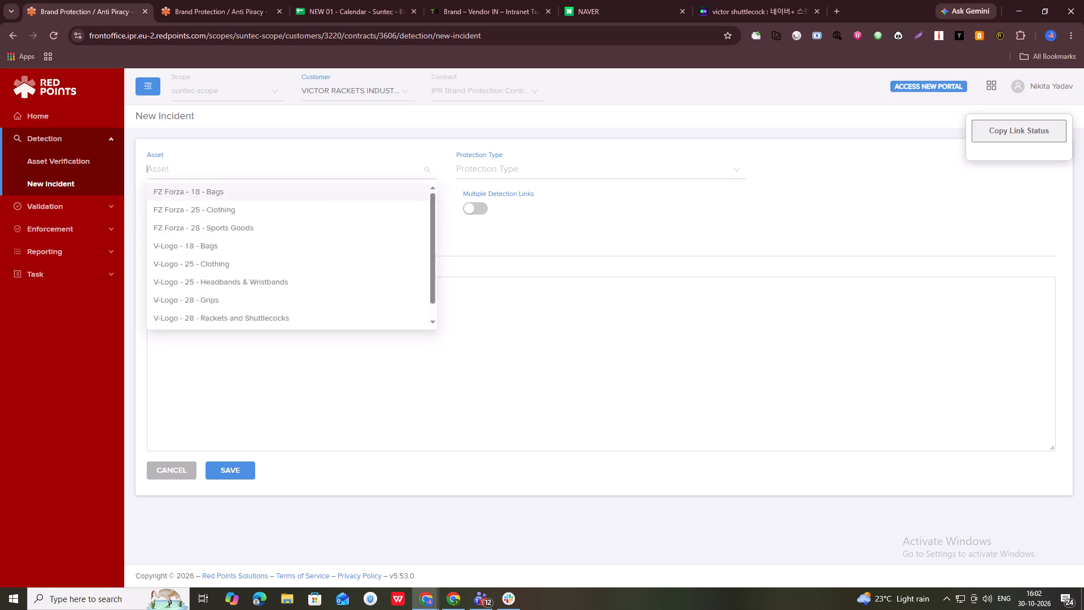
{"action": "scroll", "coordinate": [248, 248], "scroll_direction": "down", "scroll_amount": 6}
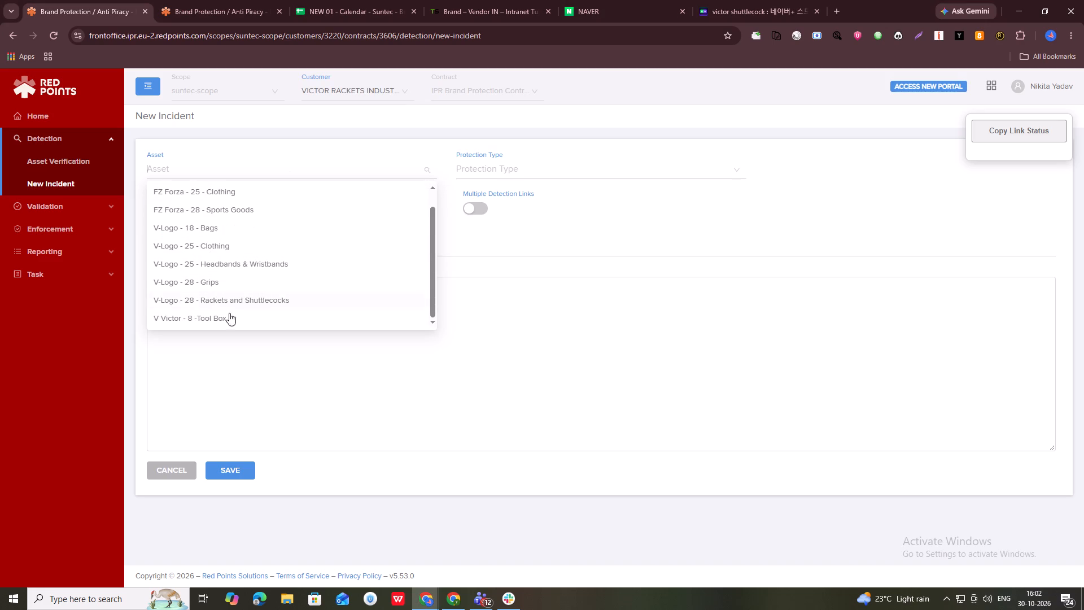
{"action": "left_click", "coordinate": [244, 298]}
{"action": "left_click", "coordinate": [504, 172]}
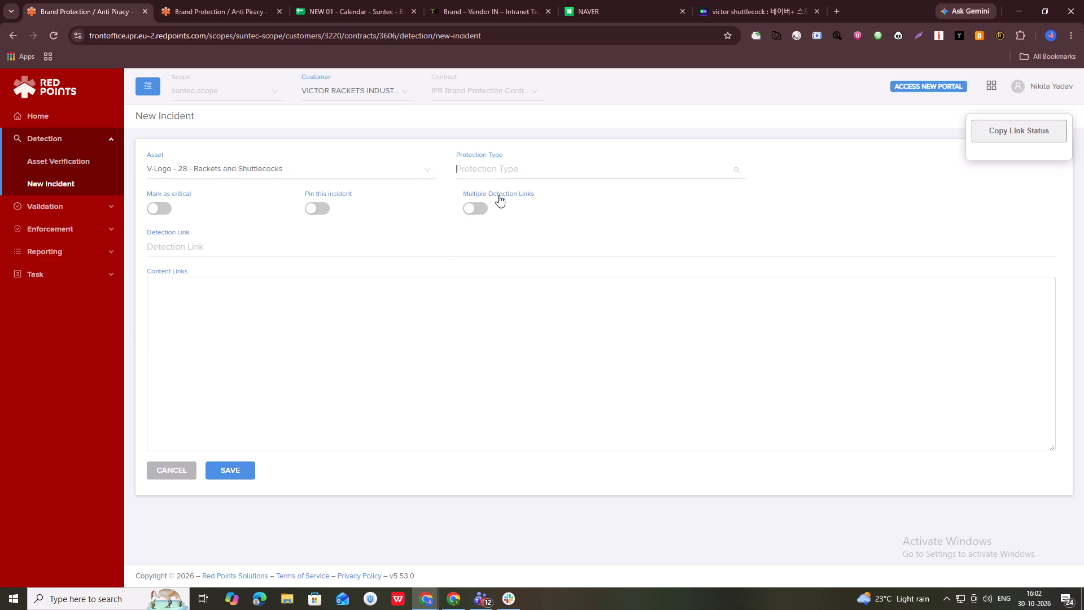
{"action": "left_click", "coordinate": [497, 195]}
{"action": "left_click", "coordinate": [472, 203]}
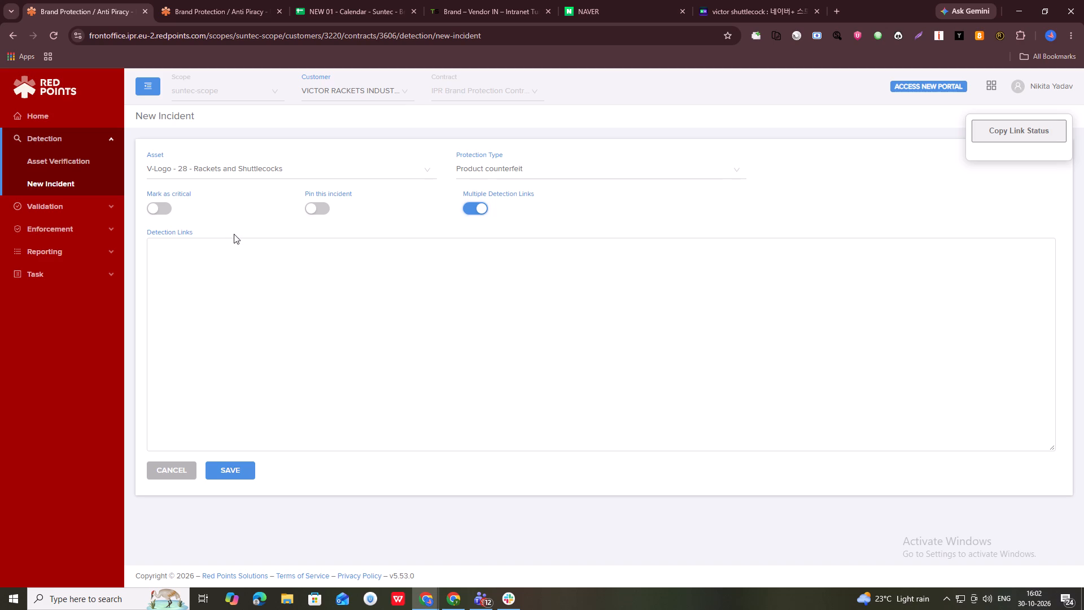
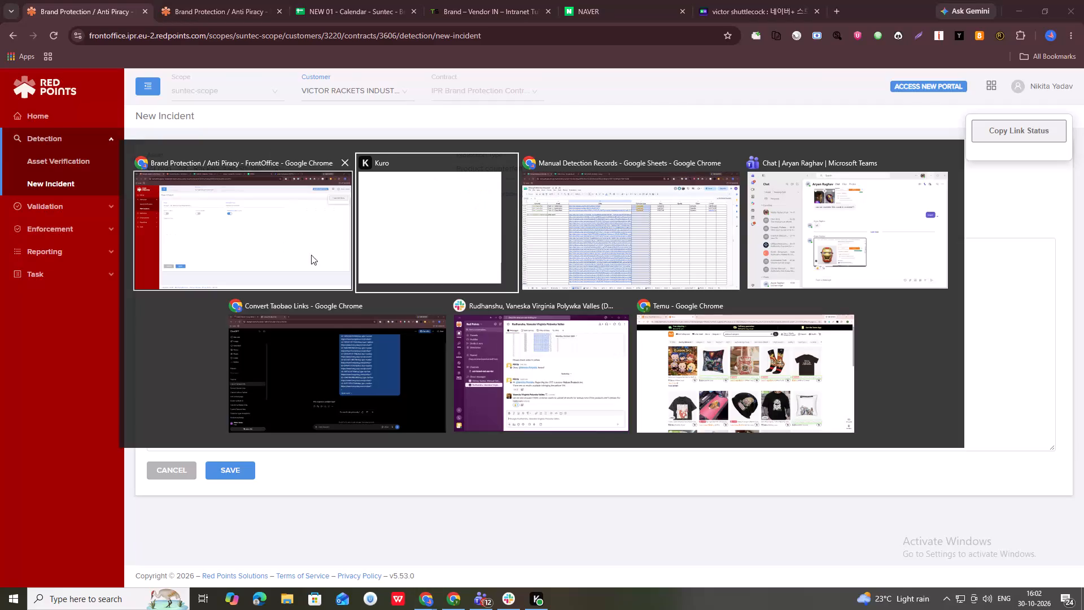
In the Manual Detection Records sheet, enter asset V-Logo - 28 - Rackets and Shuttlecocks in row 103105 and fill customer and asset down to row 103136.
{"action": "key", "text": "alt+Tab"}
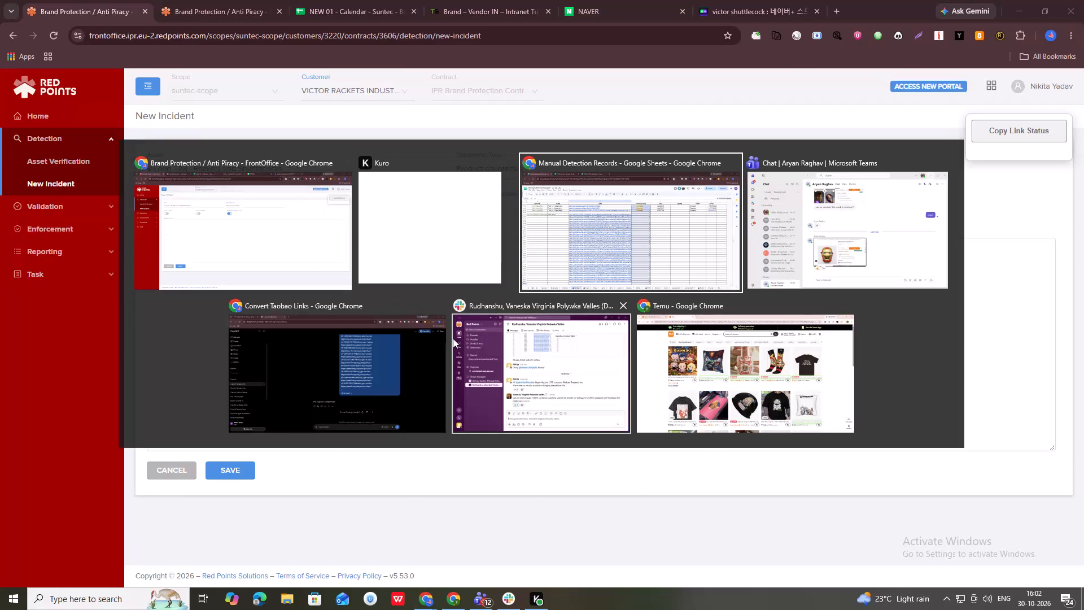
{"action": "left_click", "coordinate": [172, 213]}
{"action": "key", "text": "ctrl+v"}
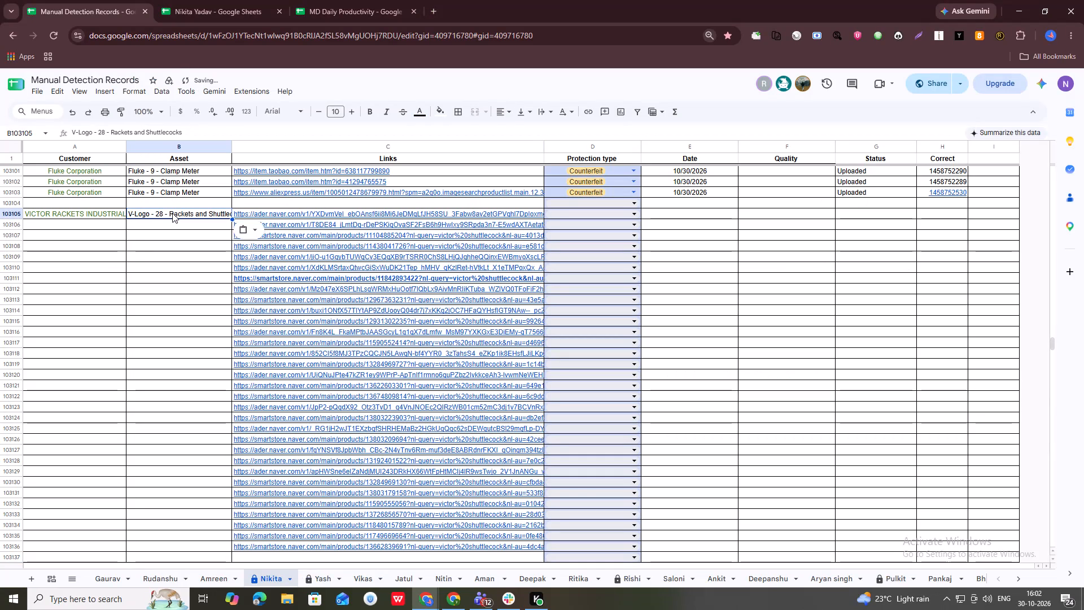
{"action": "key", "text": "Left"}
{"action": "key", "text": "shift+Right"}
{"action": "key", "text": "ctrl+space"}
{"action": "key", "text": "ctrl+d"}
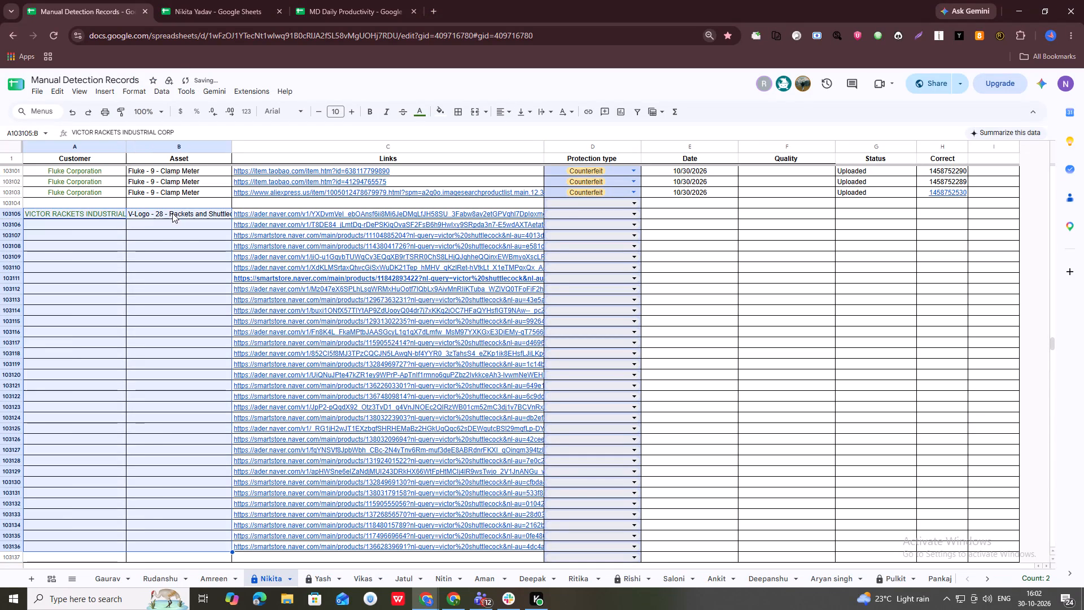
Copy protection type Counterfeit and date 10/30/2026 from the last Fluke row into row 103105 and fill both down through row 103136.
{"action": "key", "text": "Right"}
{"action": "key", "text": "Right"}
{"action": "key", "text": "Right"}
{"action": "key", "text": "ctrl+Up"}
{"action": "key", "text": "shift+Right"}
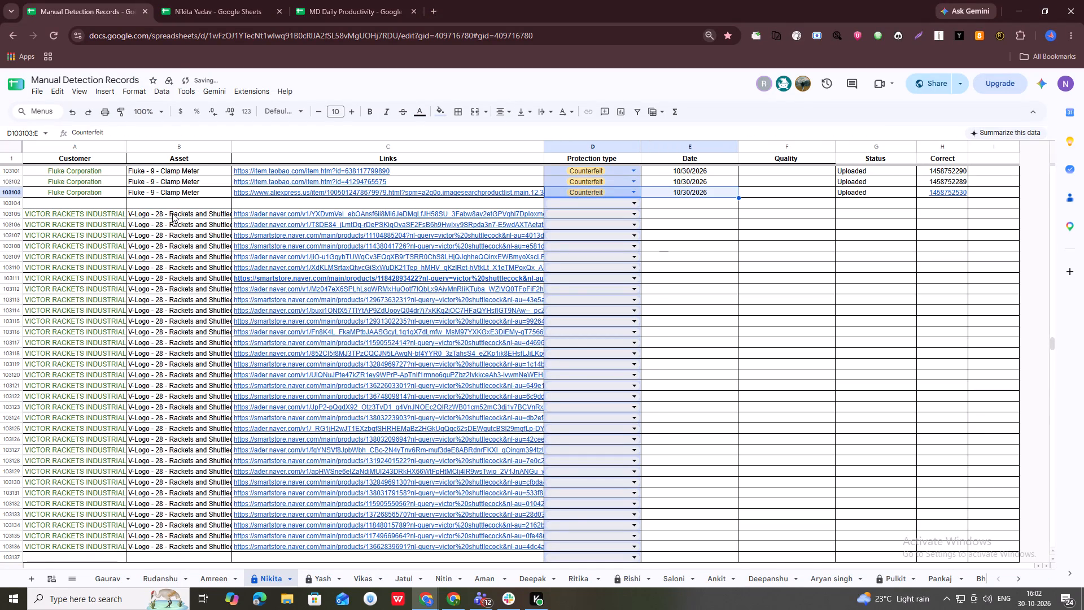
{"action": "key", "text": "ctrl+c"}
{"action": "key", "text": "Down"}
{"action": "key", "text": "Down"}
{"action": "key", "text": "ctrl+v"}
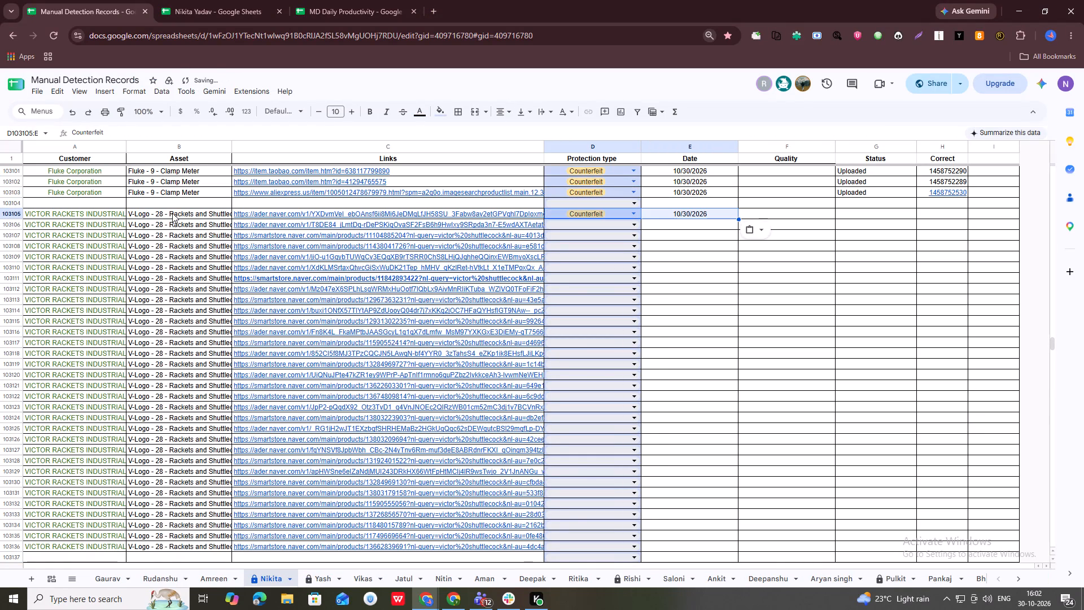
{"action": "key", "text": "ctrl+space"}
{"action": "key", "text": "ctrl+d"}
{"action": "key", "text": "ctrl+Down"}
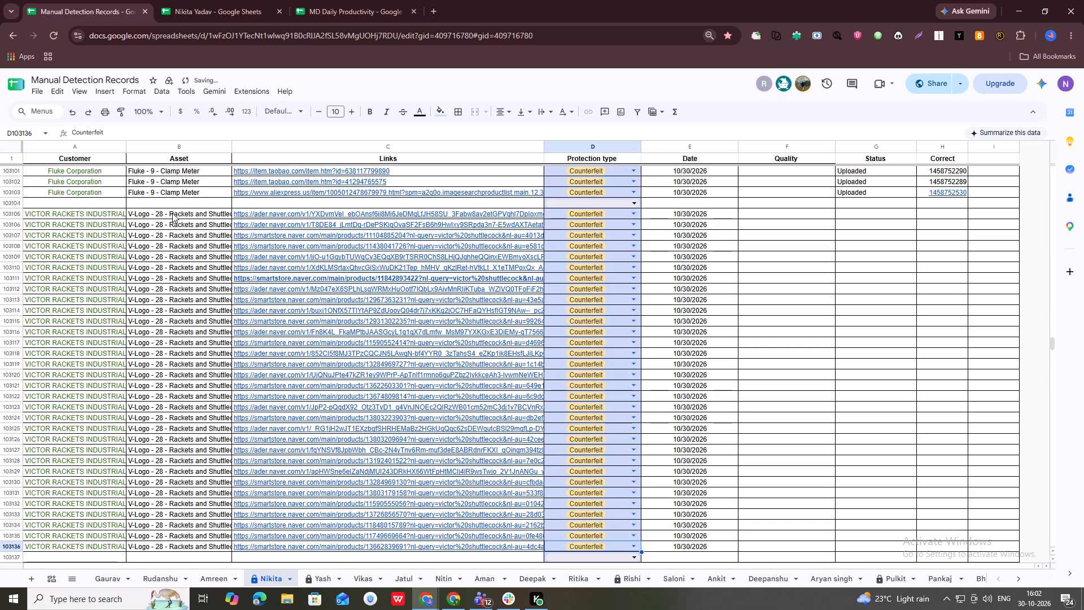
Copy the Naver links from rows 103105 to 103136 into the Red Points incident's Detection Links and save the incident.
{"action": "left_click", "coordinate": [409, 215]}
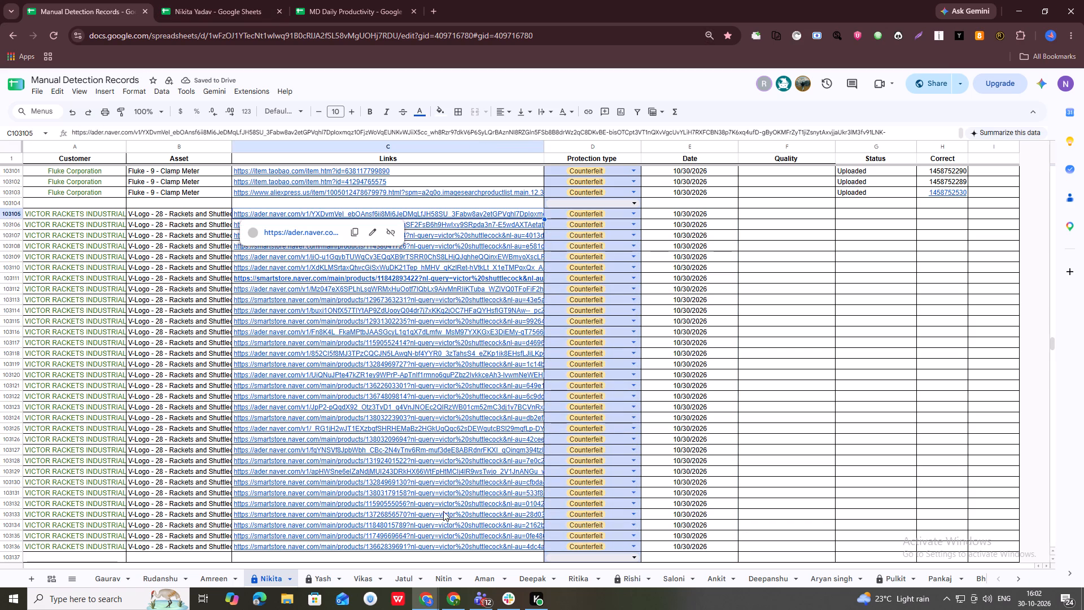
{"action": "left_click", "coordinate": [435, 548], "text": "shift"}
{"action": "key", "text": "ctrl+c"}
{"action": "key", "text": "ctrl+c"}
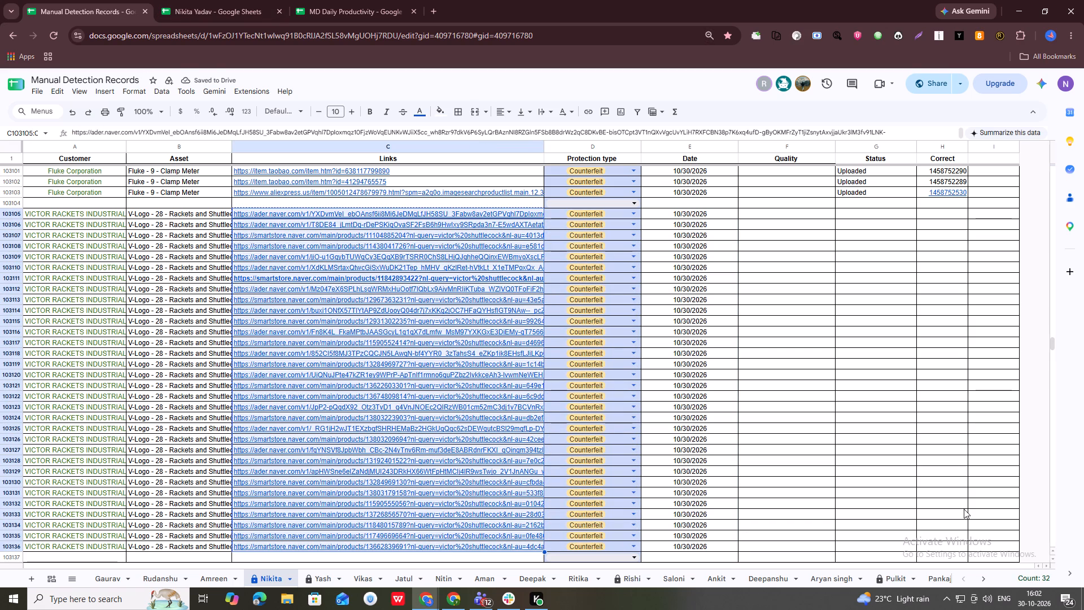
{"action": "key", "text": "ctrl+c"}
{"action": "key", "text": "alt+Tab"}
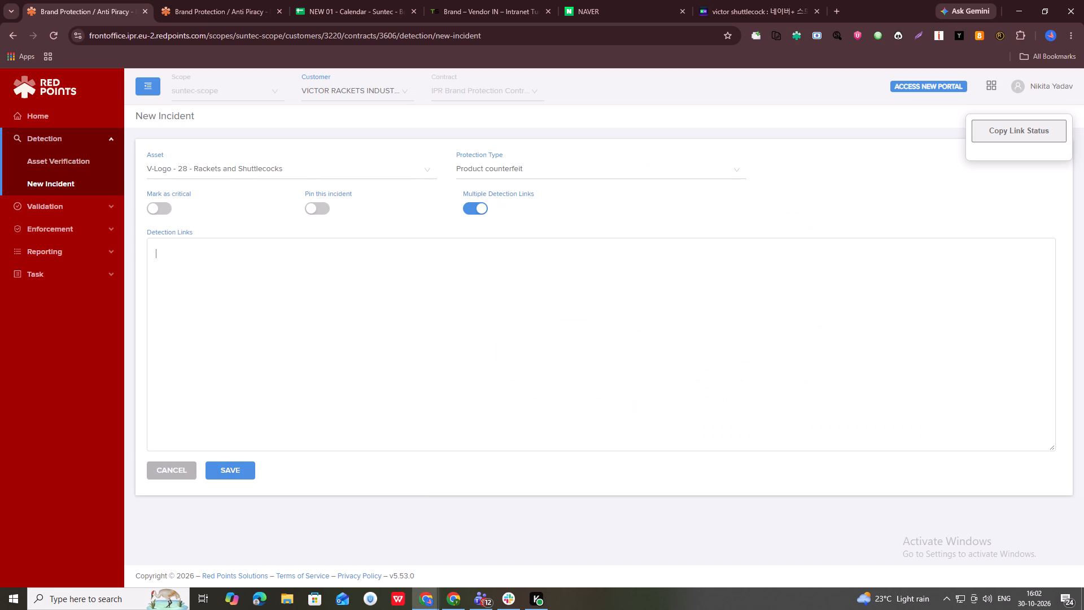
{"action": "key", "text": "ctrl+v"}
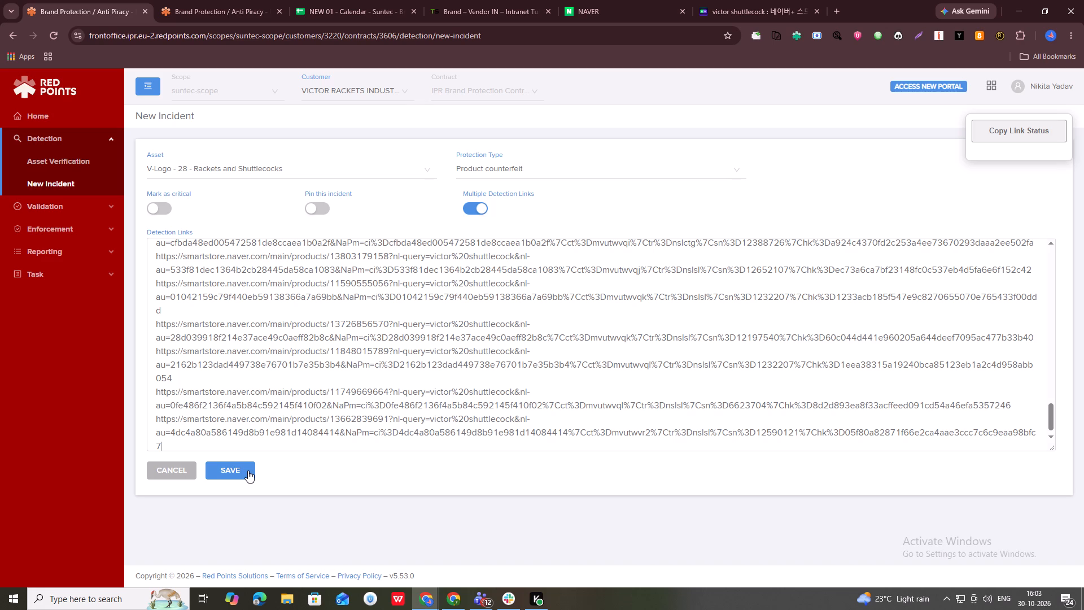
{"action": "key", "text": "alt+Tab"}
{"action": "key", "text": "alt+Tab"}
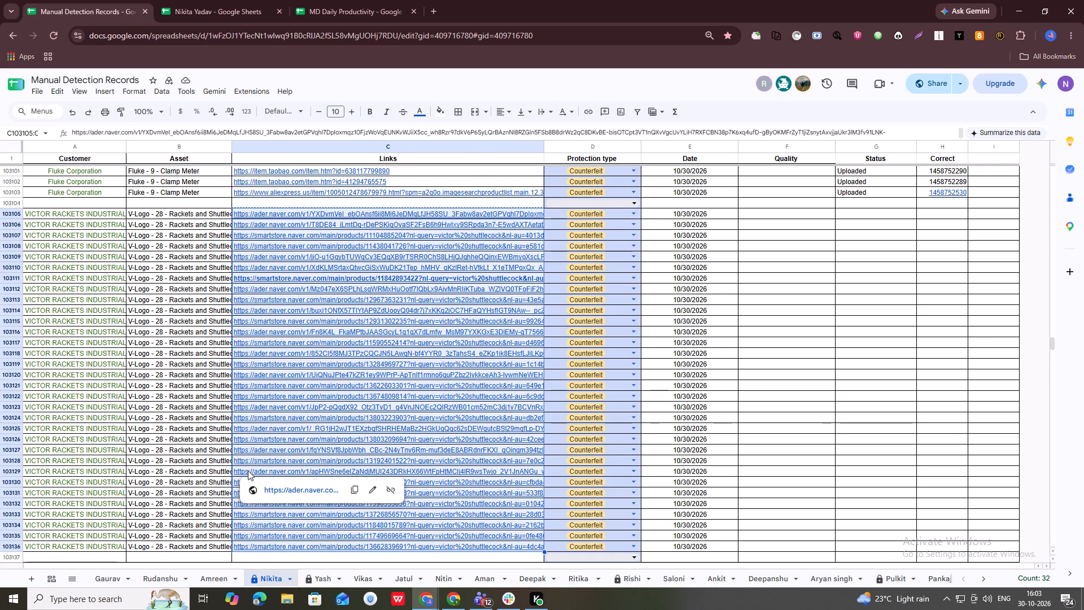
{"action": "left_click", "coordinate": [248, 470]}
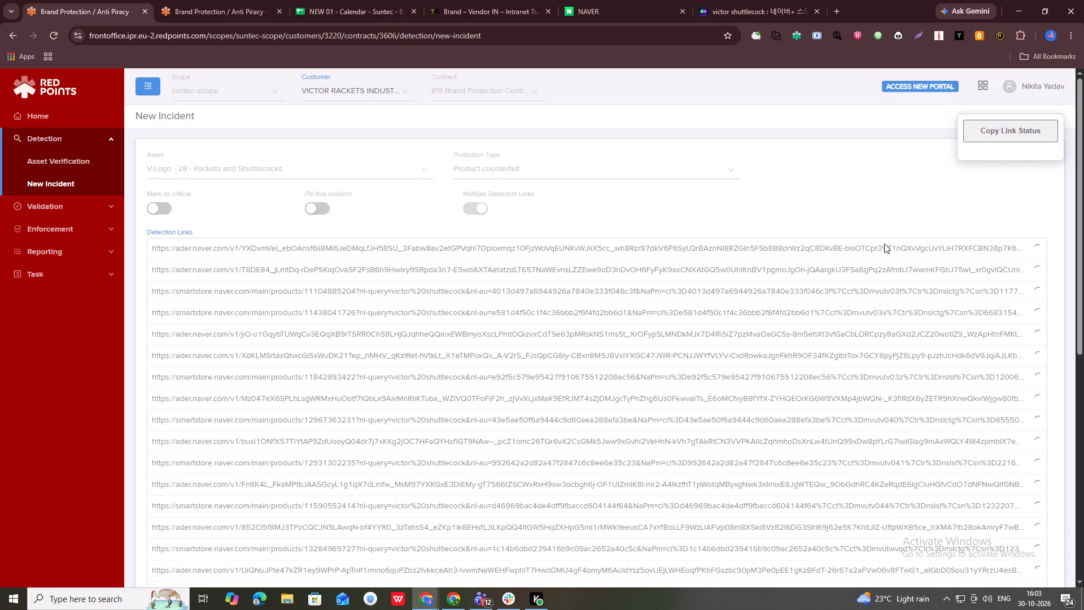
Copy the link status of the submitted incident and paste it into the sheet starting at the Quality cell of row 103104.
{"action": "left_click", "coordinate": [1022, 135]}
{"action": "key", "text": "alt+Tab"}
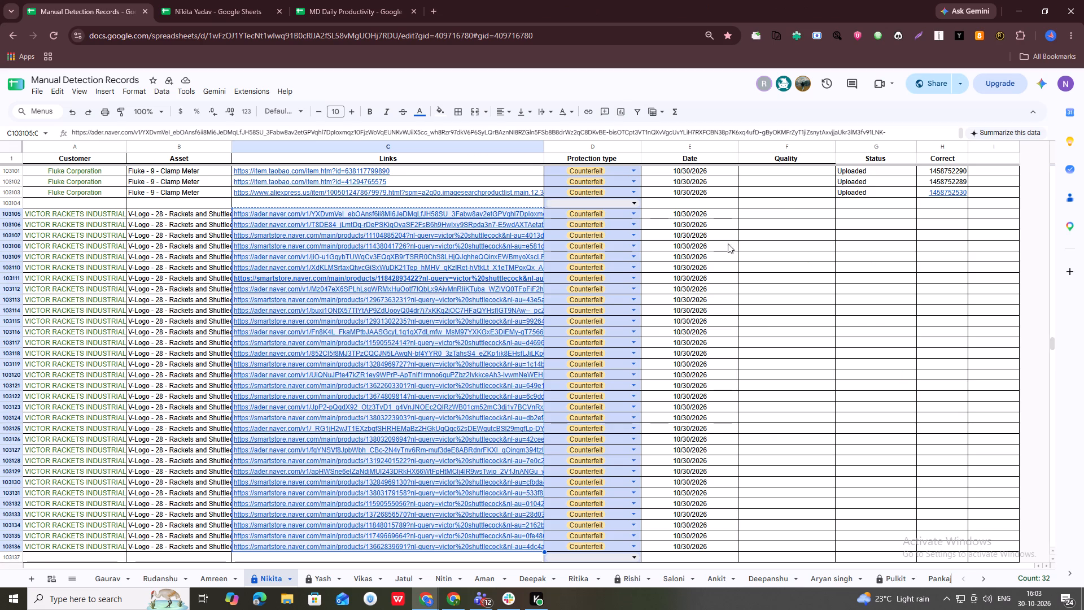
{"action": "left_click", "coordinate": [782, 205]}
{"action": "key", "text": "ctrl+v"}
Clear the pasted Link, Status and Incident Id's headers in row 103104 and the duplicate links in the Quality column below.
{"action": "key", "text": "Left"}
{"action": "key", "text": "Right"}
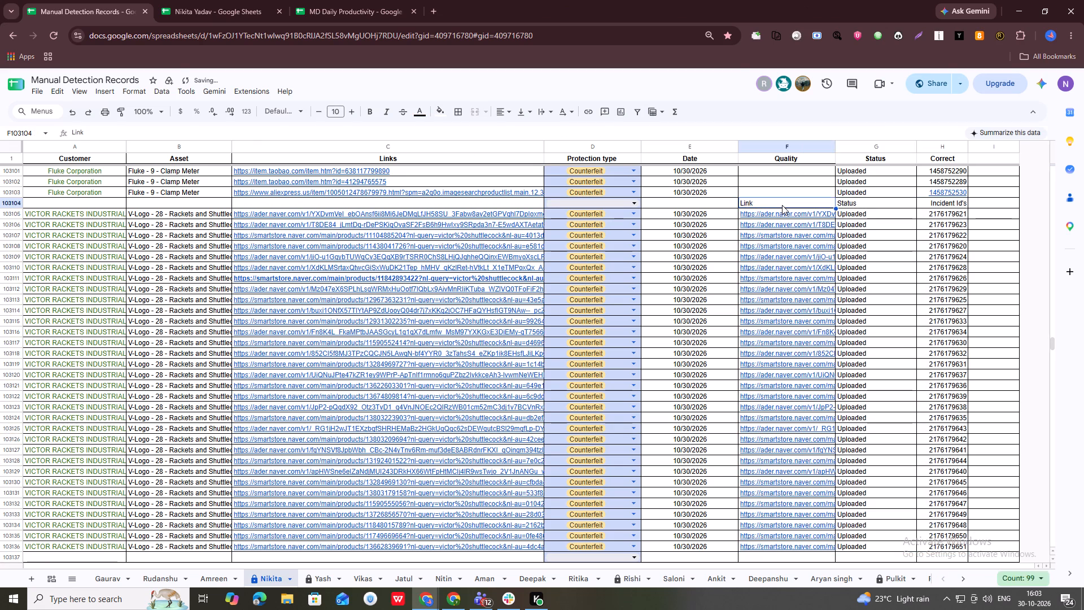
{"action": "key", "text": "shift+Right"}
{"action": "key", "text": "shift+Right"}
{"action": "key", "text": "Delete"}
{"action": "key", "text": "Down"}
{"action": "key", "text": "ctrl+shift+Down"}
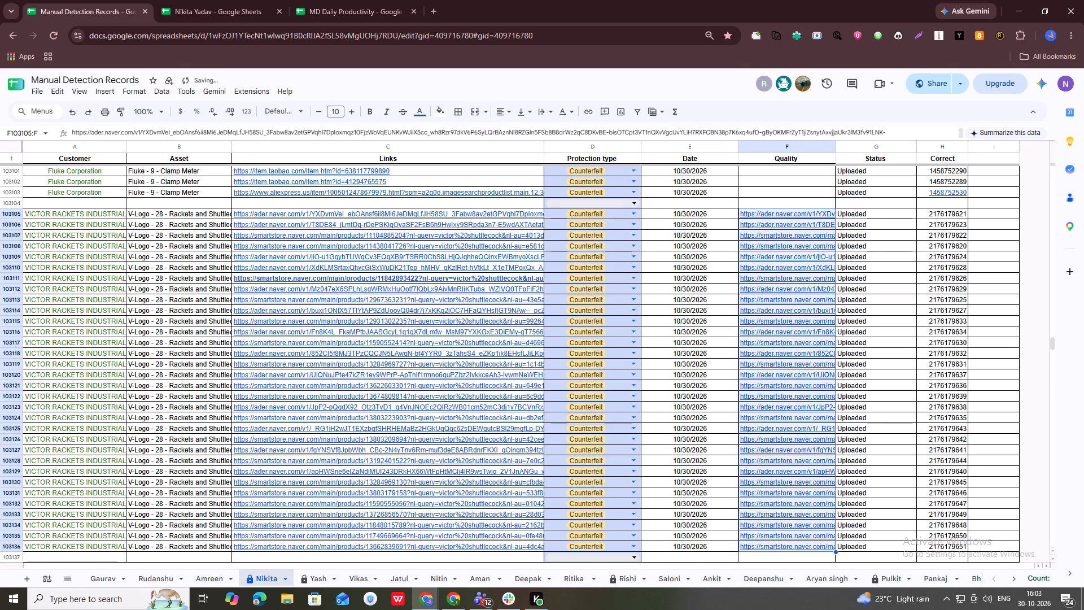
{"action": "key", "text": "Delete"}
{"action": "key", "text": "Right"}
{"action": "key", "text": "ctrl+shift+Down"}
{"action": "key", "text": "ctrl+Down"}
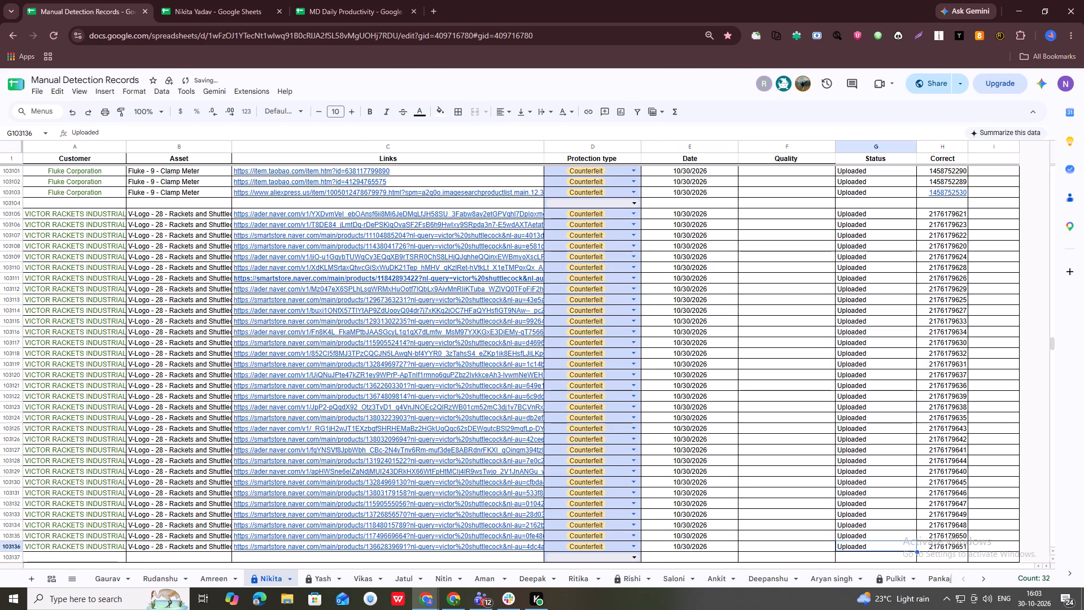
{"action": "key", "text": "Down"}
Return to the Red Points portal and clear the submitted link list to get an empty New Incident form.
{"action": "key", "text": "alt+Tab"}
{"action": "scroll", "coordinate": [527, 323], "scroll_direction": "down", "scroll_amount": 16}
{"action": "scroll", "coordinate": [479, 382], "scroll_direction": "down", "scroll_amount": 17}
{"action": "left_click", "coordinate": [243, 494]}
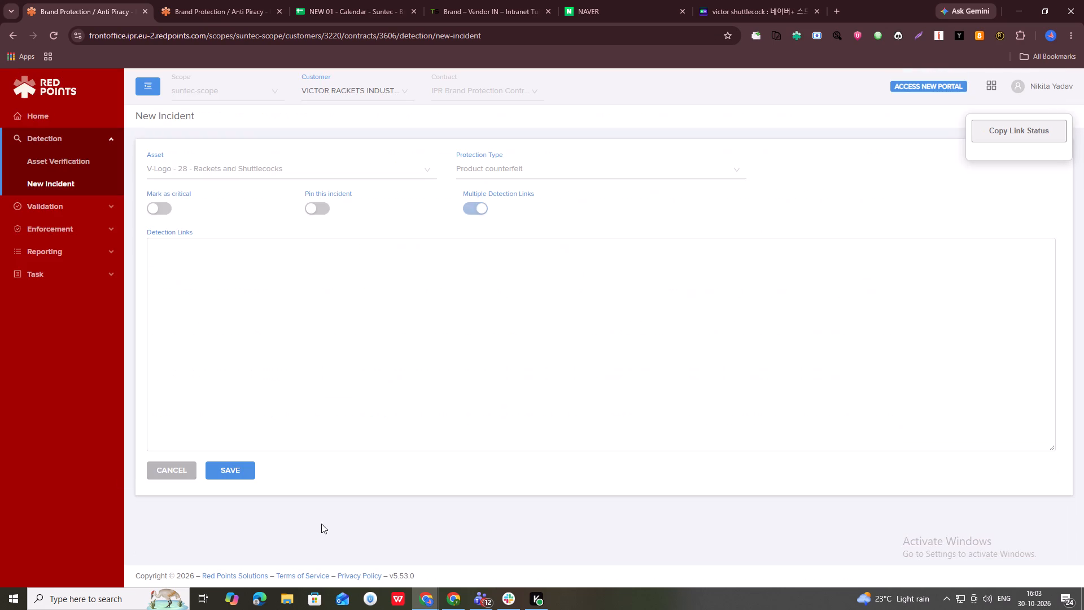
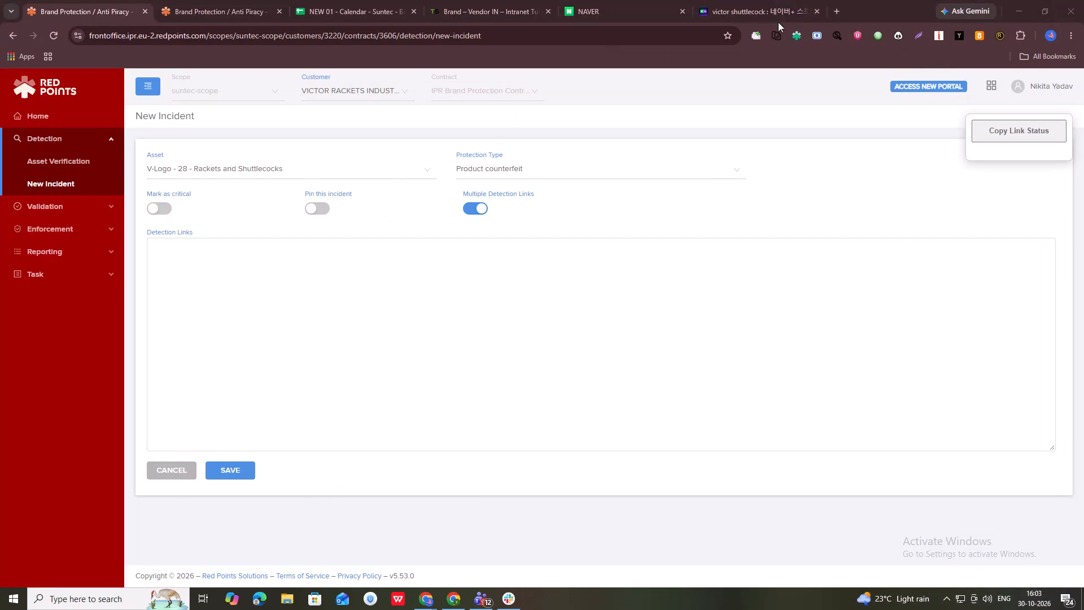
In the Naver victor shuttlecock results, copy House with light's New Carbonsonic NCS PRO listing link and paste it into sheet cell C103138.
{"action": "left_click", "coordinate": [718, 0]}
{"action": "key", "text": "Up"}
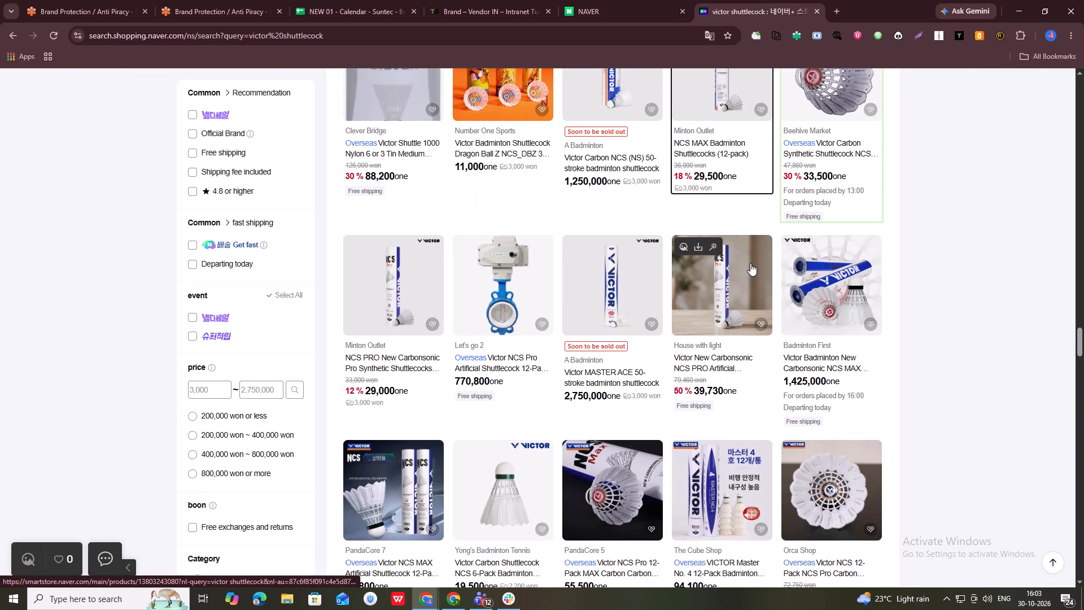
{"action": "right_click", "coordinate": [386, 362]}
{"action": "left_click", "coordinate": [455, 485]}
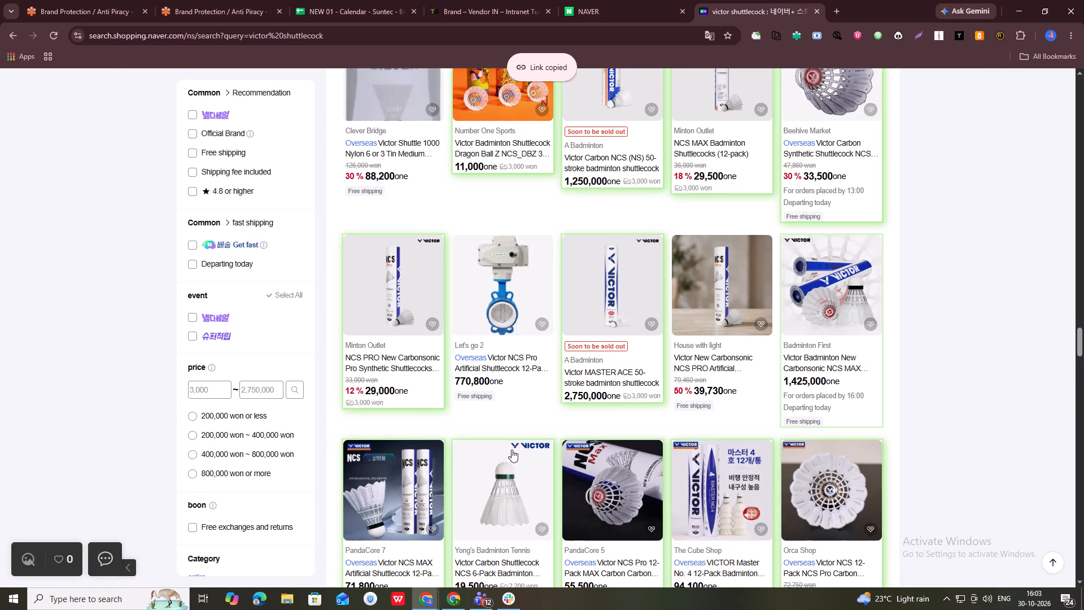
{"action": "right_click", "coordinate": [721, 355]}
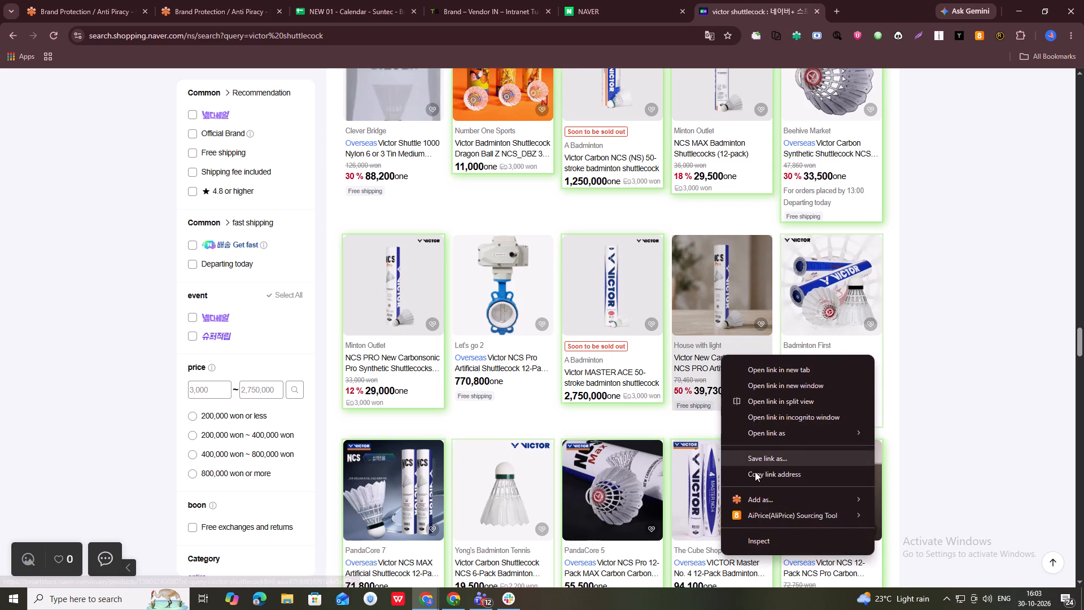
{"action": "left_click", "coordinate": [755, 472]}
{"action": "key", "text": "alt+Tab"}
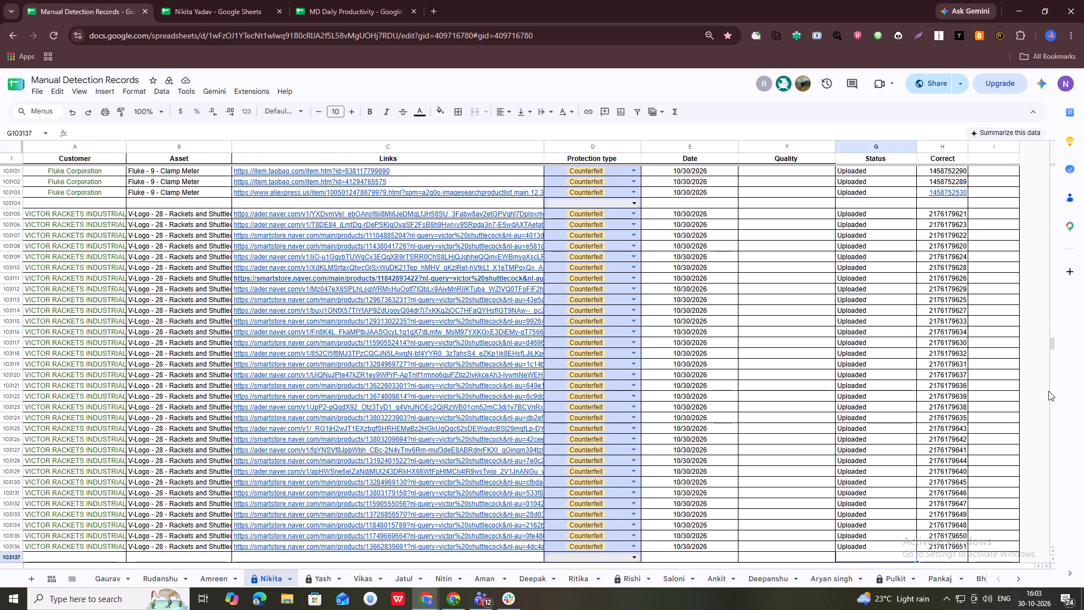
{"action": "key", "text": "Left"}
{"action": "key", "text": "Left"}
{"action": "key", "text": "Left"}
{"action": "key", "text": "Left"}
{"action": "key", "text": "Down"}
{"action": "key", "text": "ctrl+v"}
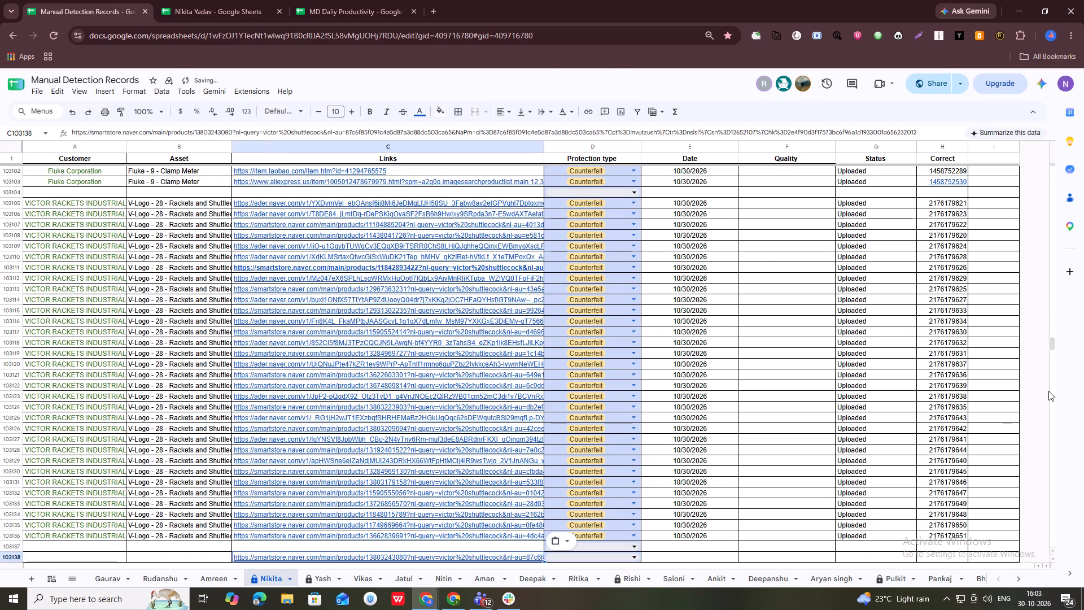
{"action": "key", "text": "Down"}
{"action": "key", "text": "alt+Tab"}
Examine the remaining Naver victor shuttlecock listings for products not yet recorded.
{"action": "key", "text": "Down"}
{"action": "scroll", "coordinate": [1006, 381], "scroll_direction": "down", "scroll_amount": 4}
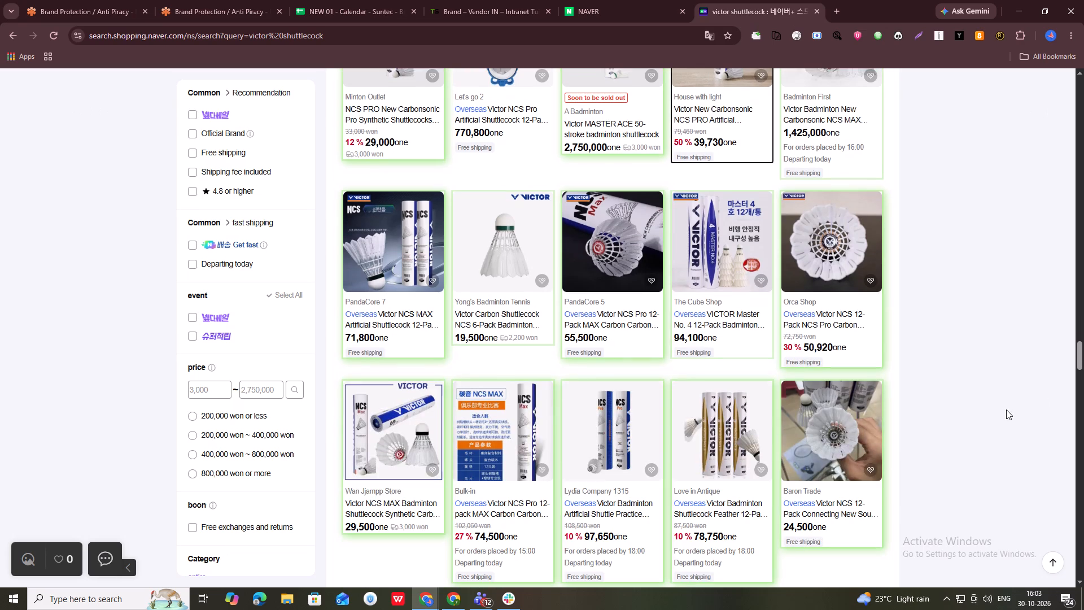
{"action": "scroll", "coordinate": [649, 425], "scroll_direction": "down", "scroll_amount": 4}
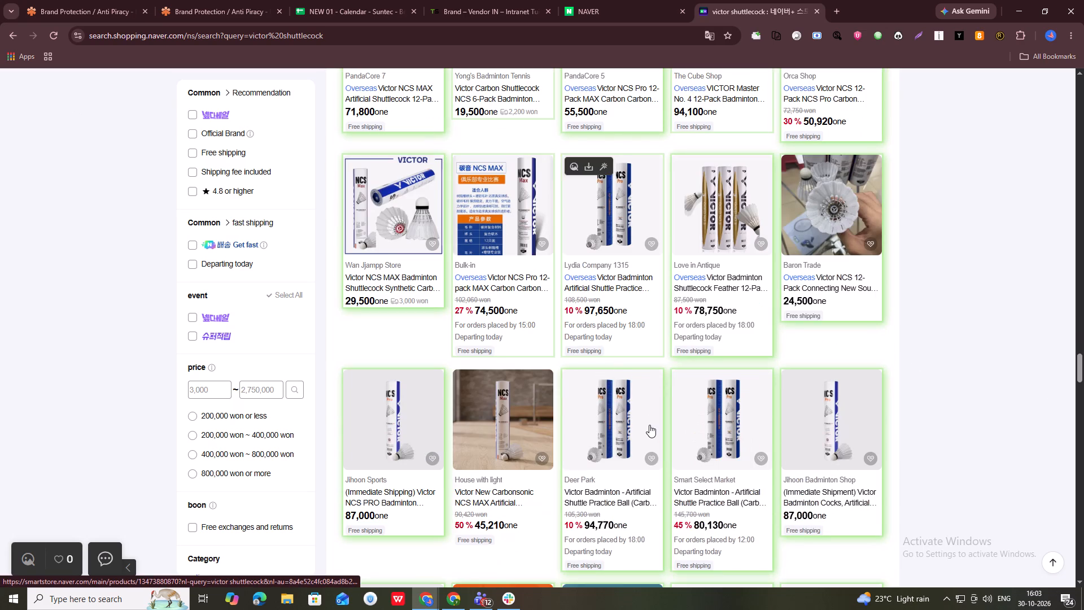
{"action": "scroll", "coordinate": [710, 400], "scroll_direction": "down", "scroll_amount": 7}
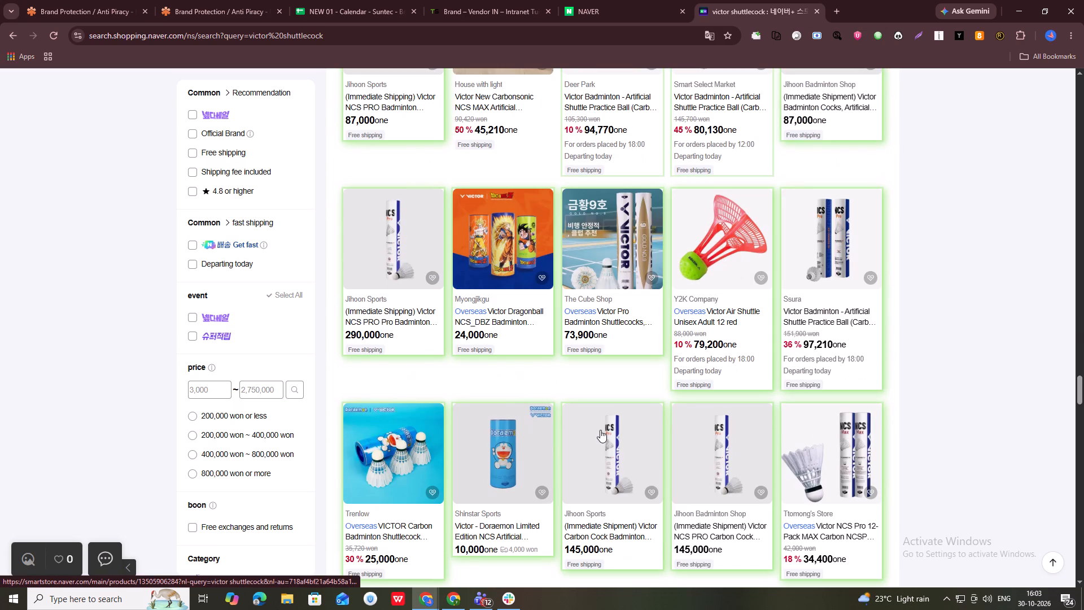
{"action": "scroll", "coordinate": [596, 389], "scroll_direction": "down", "scroll_amount": 5}
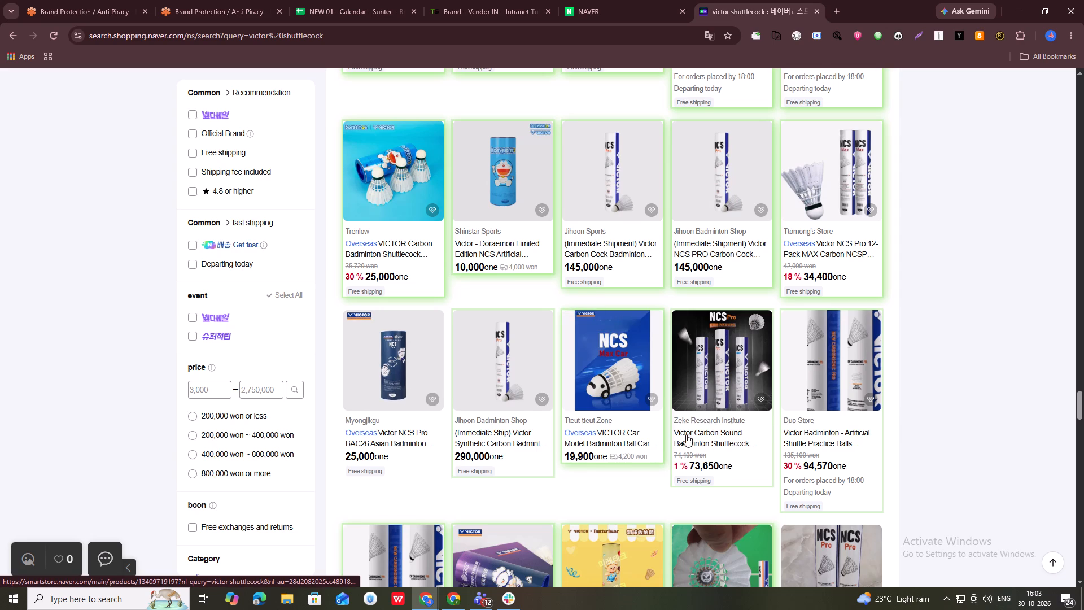
{"action": "scroll", "coordinate": [686, 434], "scroll_direction": "down", "scroll_amount": 4}
{"action": "scroll", "coordinate": [917, 438], "scroll_direction": "down", "scroll_amount": 4}
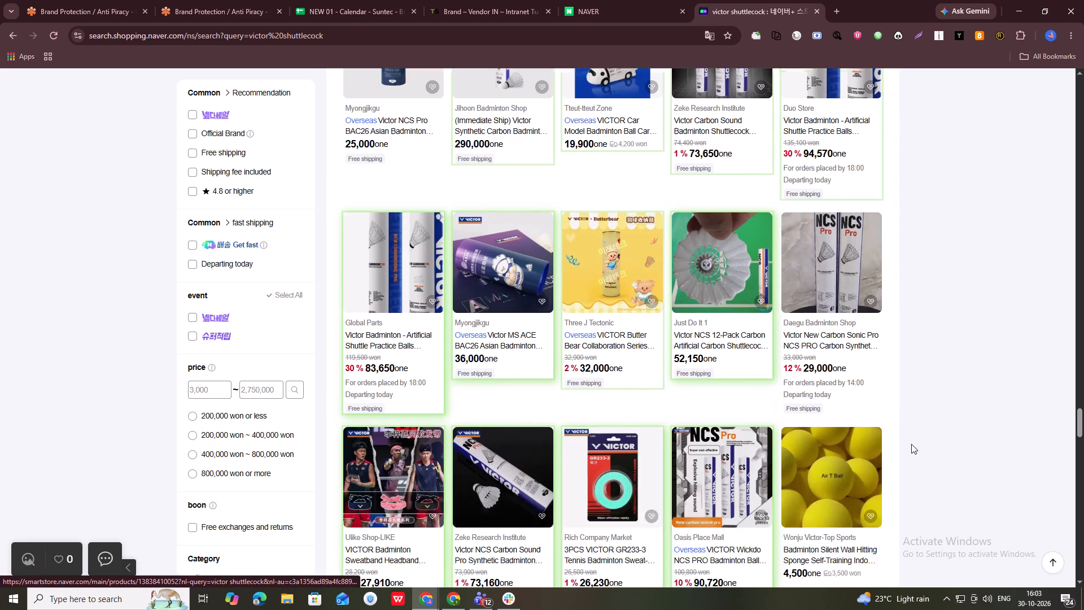
{"action": "scroll", "coordinate": [732, 452], "scroll_direction": "down", "scroll_amount": 6}
Search the Naver store for "victor racket" instead of shuttlecocks.
{"action": "scroll", "coordinate": [704, 457], "scroll_direction": "up", "scroll_amount": 11}
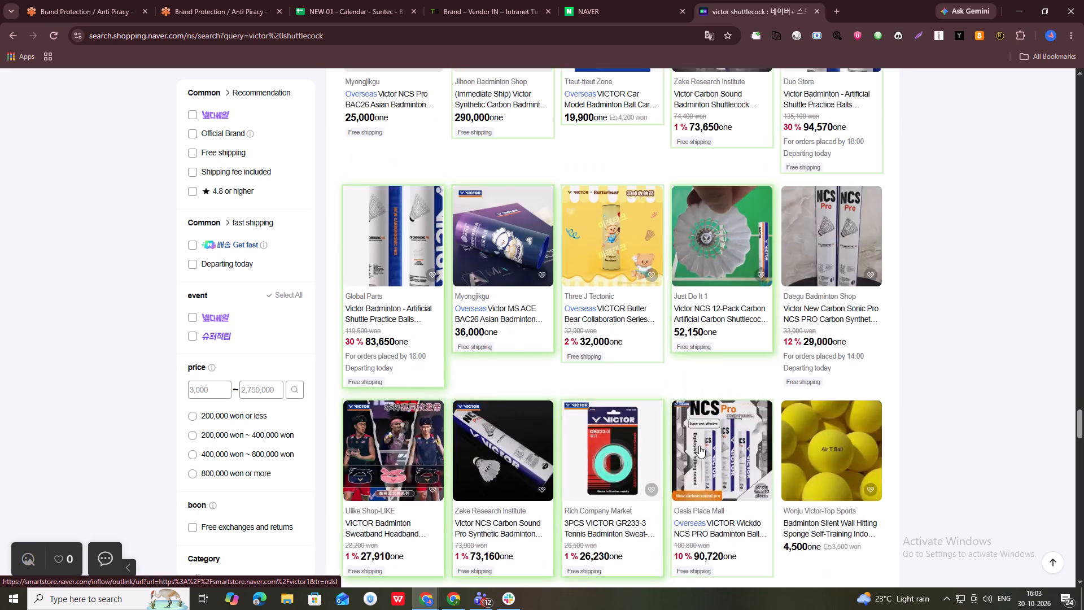
{"action": "scroll", "coordinate": [699, 446], "scroll_direction": "up", "scroll_amount": 20}
{"action": "scroll", "coordinate": [699, 446], "scroll_direction": "up", "scroll_amount": 20}
{"action": "scroll", "coordinate": [699, 446], "scroll_direction": "up", "scroll_amount": 18}
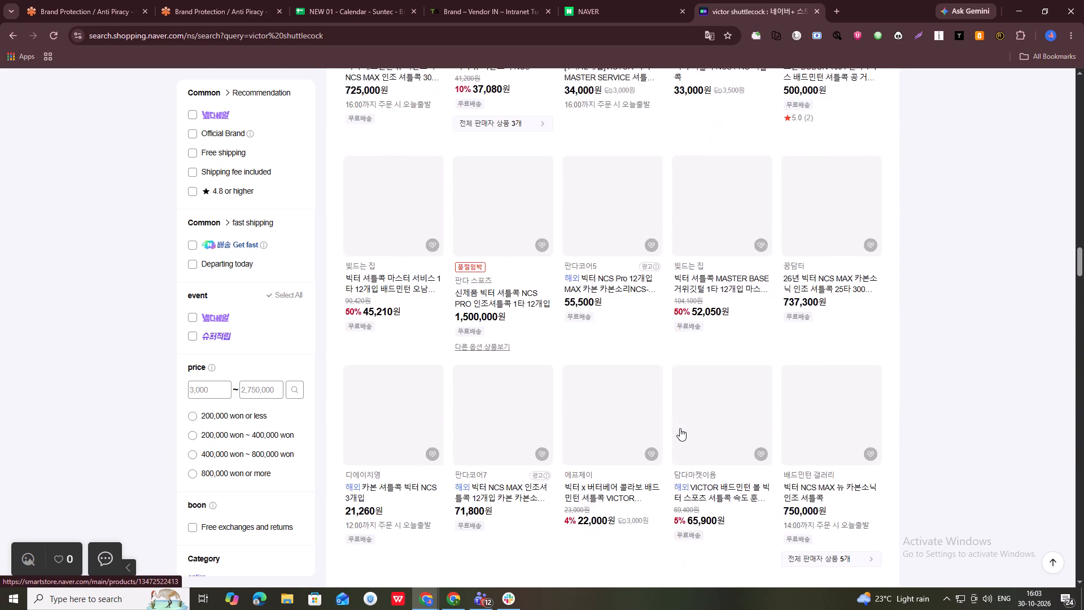
{"action": "scroll", "coordinate": [680, 428], "scroll_direction": "up", "scroll_amount": 20}
{"action": "scroll", "coordinate": [680, 428], "scroll_direction": "up", "scroll_amount": 20}
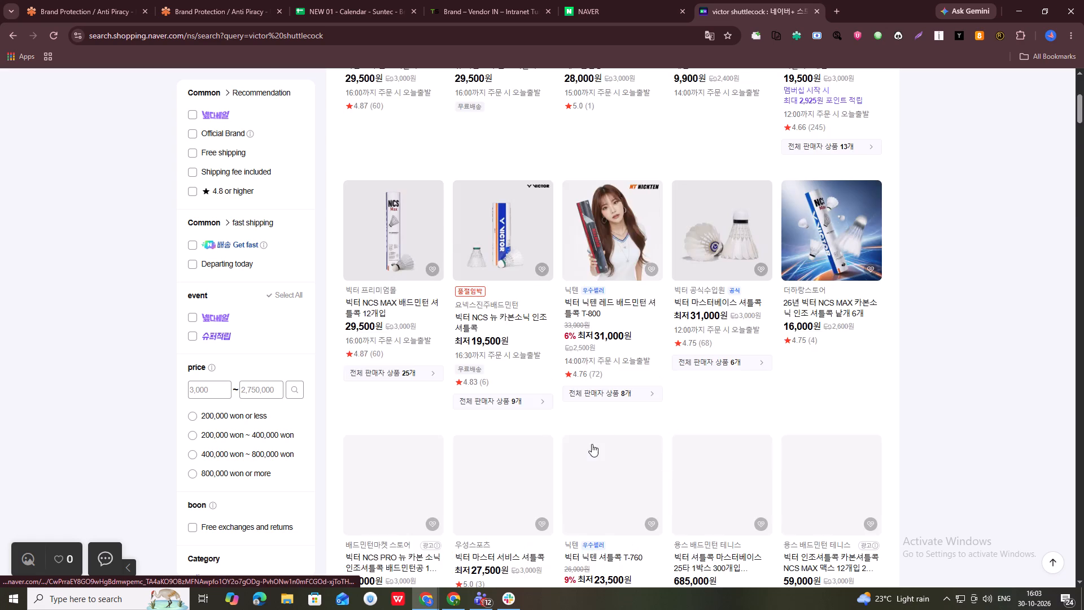
{"action": "scroll", "coordinate": [592, 444], "scroll_direction": "up", "scroll_amount": 15}
{"action": "double_click", "coordinate": [304, 108]}
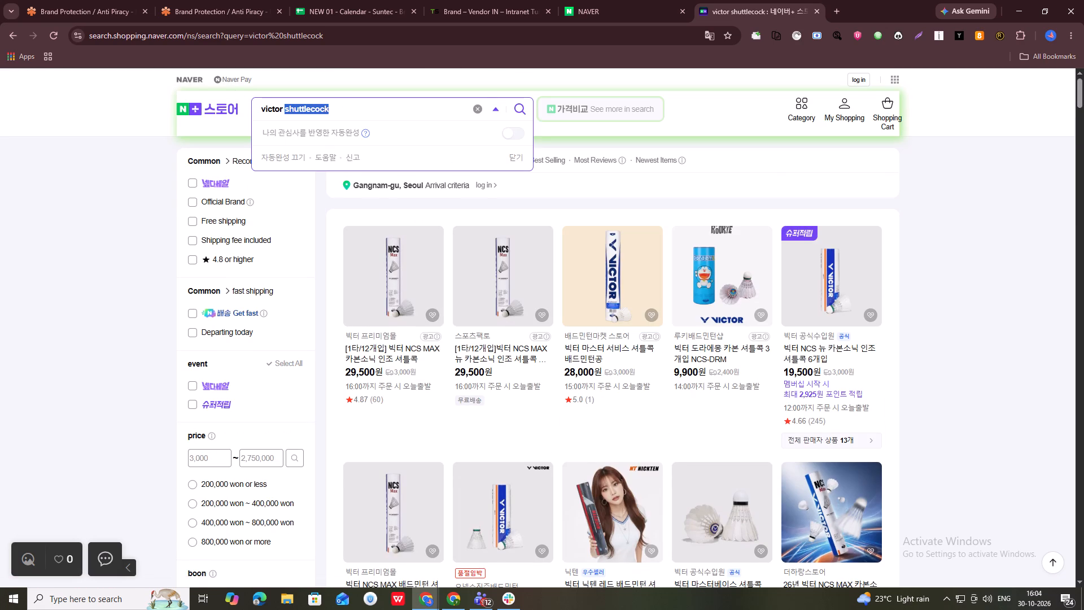
{"action": "type", "text": "racket"}
{"action": "key", "text": "Return"}
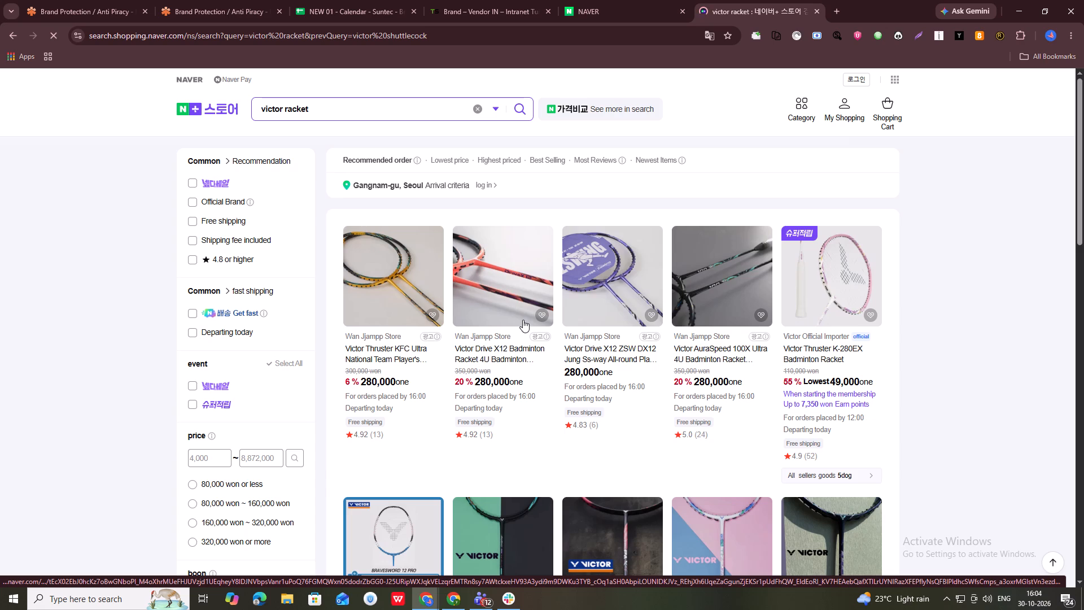
Examine the Naver victor racket listings through to the end of the loaded results.
{"action": "scroll", "coordinate": [644, 351], "scroll_direction": "up", "scroll_amount": 5}
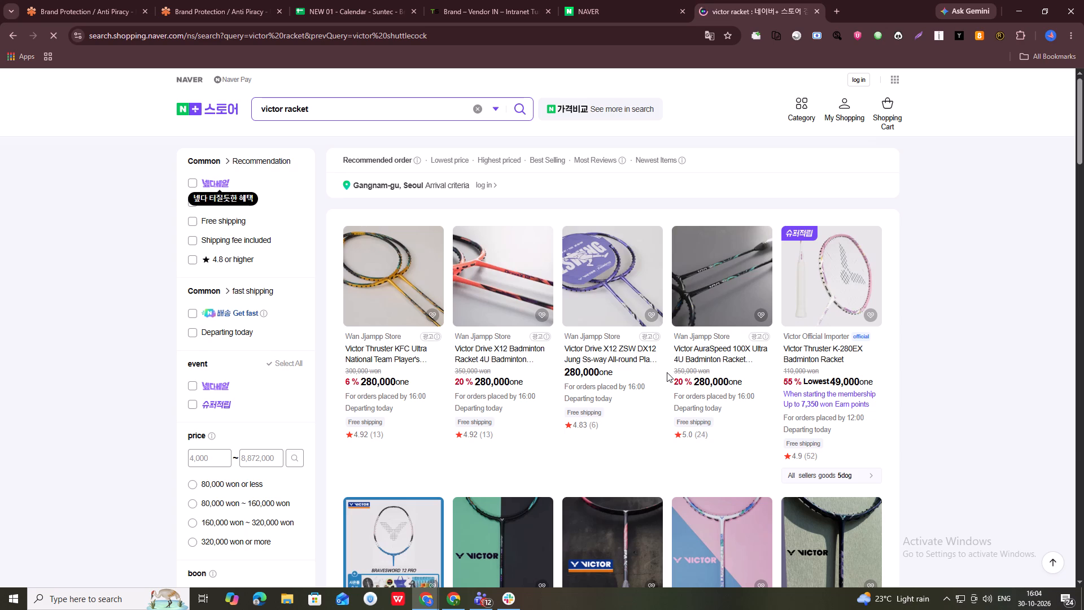
{"action": "scroll", "coordinate": [597, 328], "scroll_direction": "down", "scroll_amount": 20}
{"action": "scroll", "coordinate": [706, 308], "scroll_direction": "down", "scroll_amount": 7}
{"action": "scroll", "coordinate": [653, 343], "scroll_direction": "down", "scroll_amount": 6}
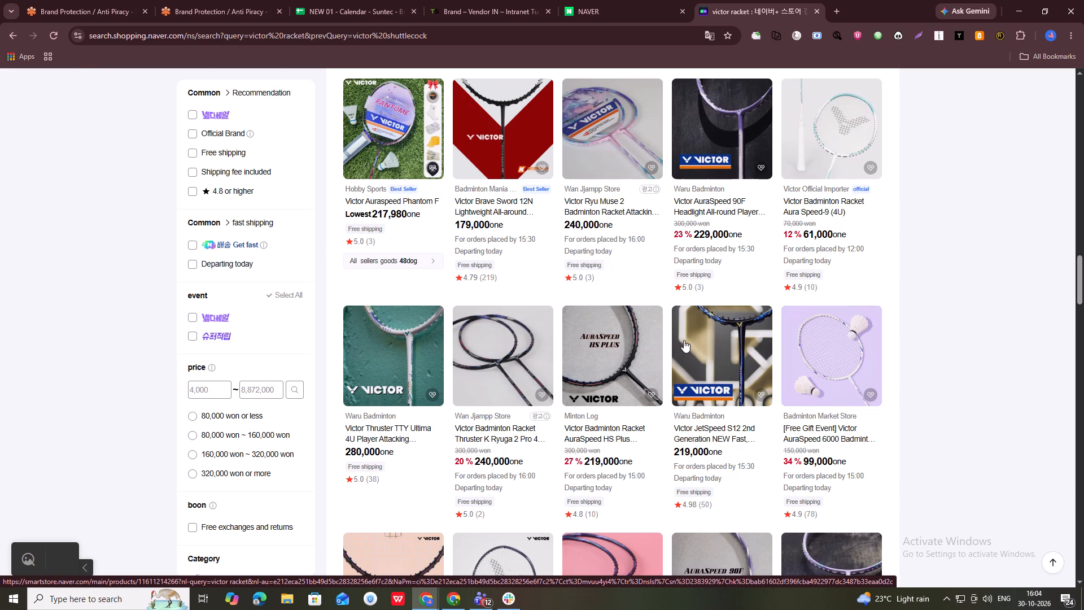
{"action": "scroll", "coordinate": [679, 339], "scroll_direction": "down", "scroll_amount": 6}
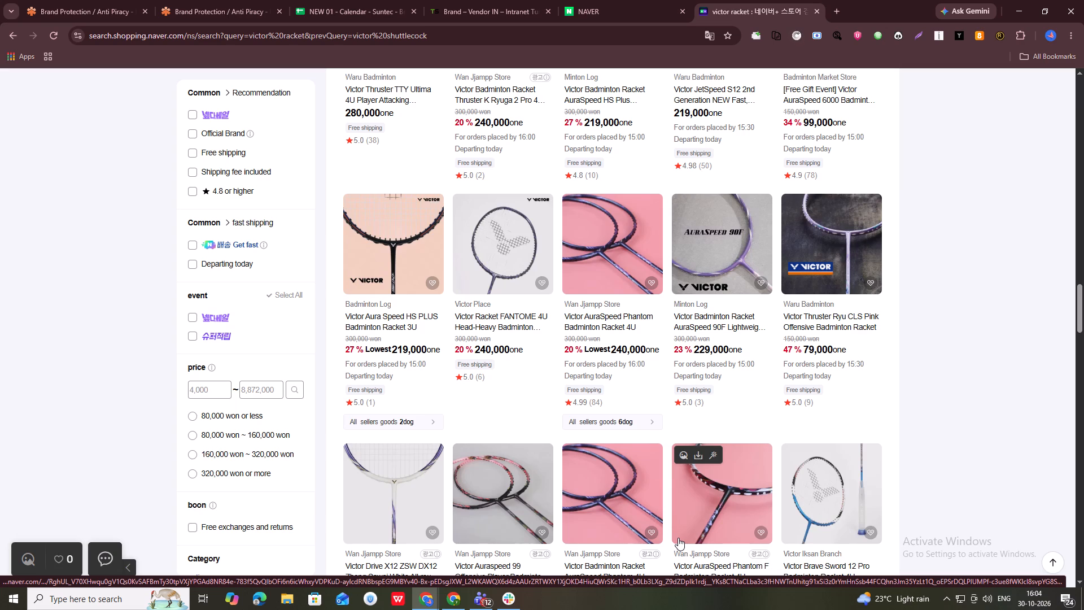
{"action": "scroll", "coordinate": [632, 530], "scroll_direction": "down", "scroll_amount": 6}
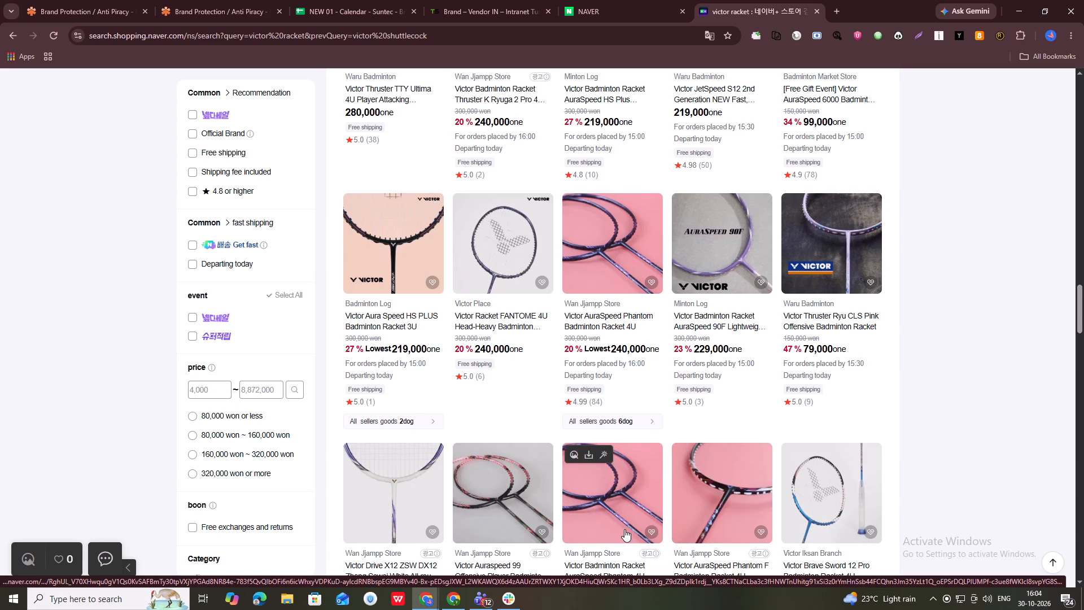
{"action": "scroll", "coordinate": [624, 529], "scroll_direction": "down", "scroll_amount": 2}
{"action": "scroll", "coordinate": [690, 402], "scroll_direction": "down", "scroll_amount": 13}
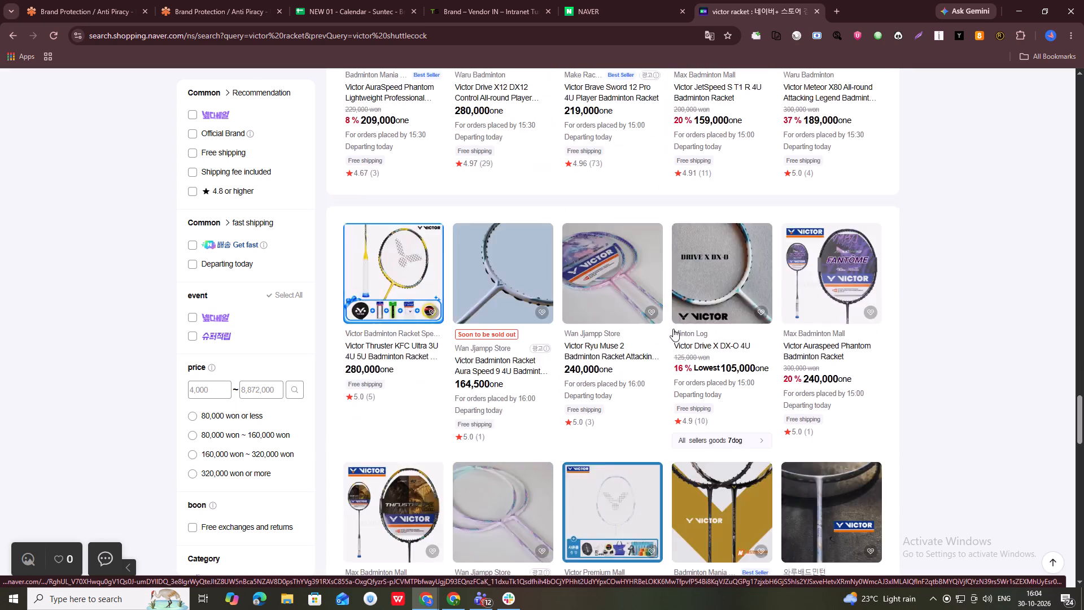
{"action": "scroll", "coordinate": [677, 328], "scroll_direction": "down", "scroll_amount": 13}
{"action": "scroll", "coordinate": [696, 280], "scroll_direction": "down", "scroll_amount": 14}
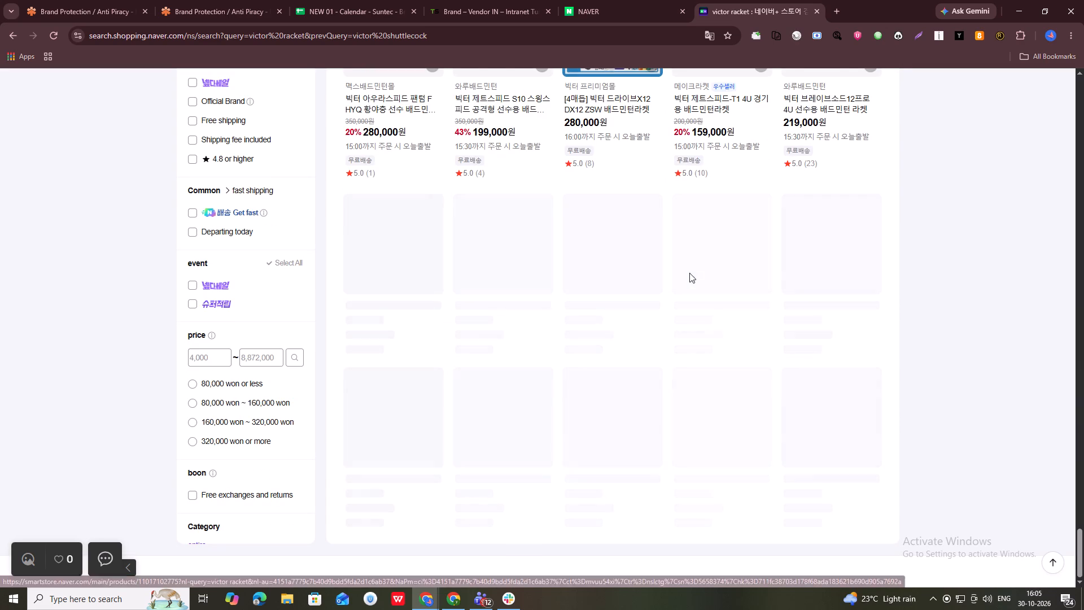
{"action": "scroll", "coordinate": [685, 265], "scroll_direction": "down", "scroll_amount": 15}
{"action": "scroll", "coordinate": [684, 284], "scroll_direction": "down", "scroll_amount": 7}
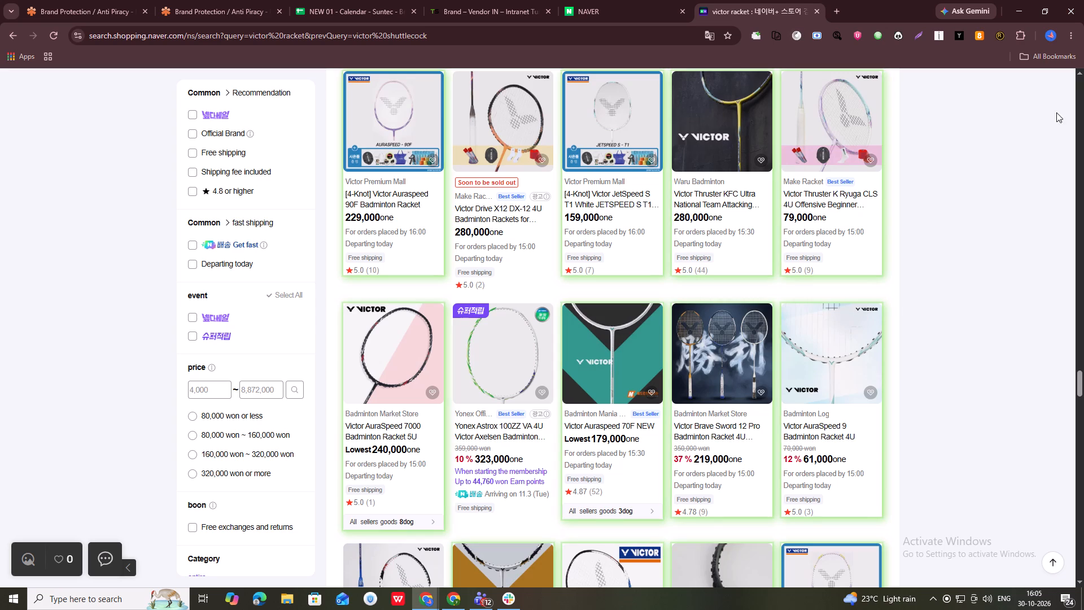
Copy the link of Wan Jjampp Store's Victor Thruster KFC Ultra racket, the first result, and paste it into sheet cell C103139.
{"action": "scroll", "coordinate": [684, 260], "scroll_direction": "up", "scroll_amount": 15}
{"action": "scroll", "coordinate": [684, 260], "scroll_direction": "up", "scroll_amount": 14}
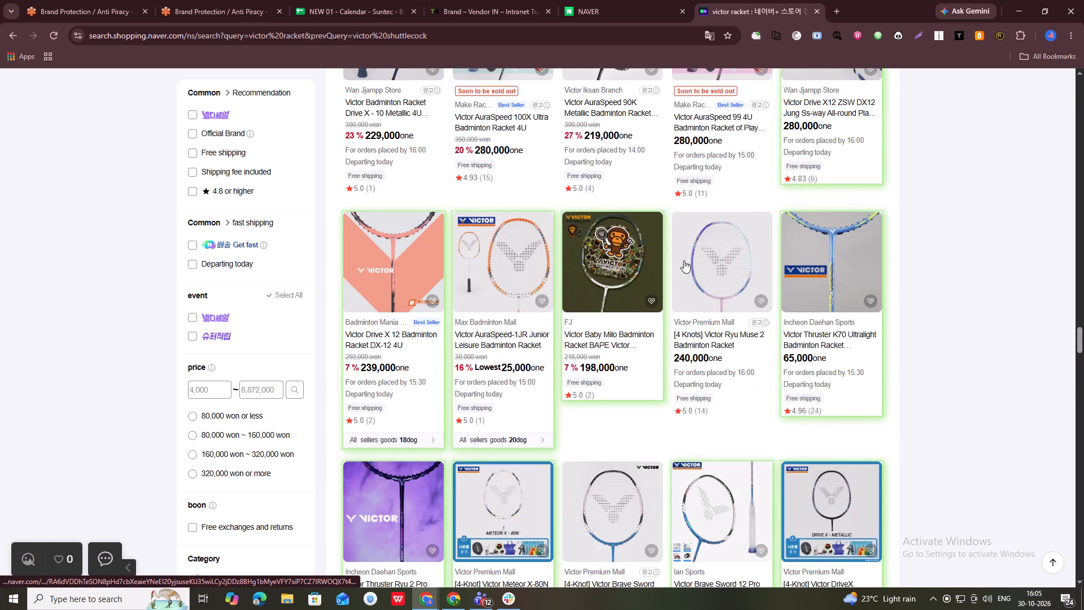
{"action": "scroll", "coordinate": [677, 261], "scroll_direction": "up", "scroll_amount": 7}
{"action": "scroll", "coordinate": [673, 259], "scroll_direction": "up", "scroll_amount": 20}
{"action": "scroll", "coordinate": [673, 259], "scroll_direction": "up", "scroll_amount": 15}
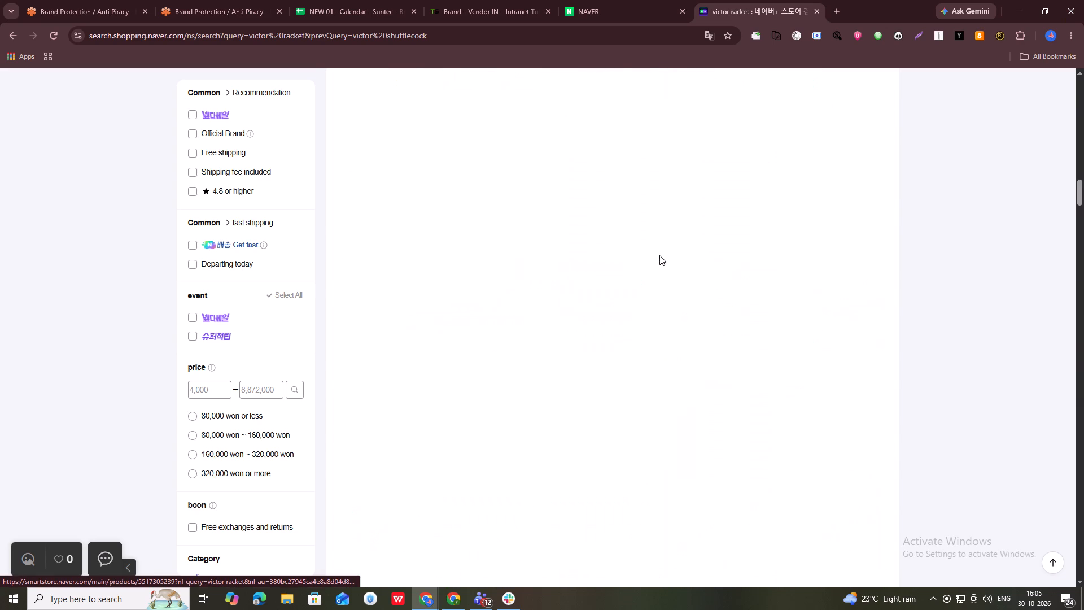
{"action": "scroll", "coordinate": [659, 255], "scroll_direction": "up", "scroll_amount": 14}
{"action": "scroll", "coordinate": [654, 255], "scroll_direction": "up", "scroll_amount": 20}
{"action": "scroll", "coordinate": [654, 255], "scroll_direction": "up", "scroll_amount": 14}
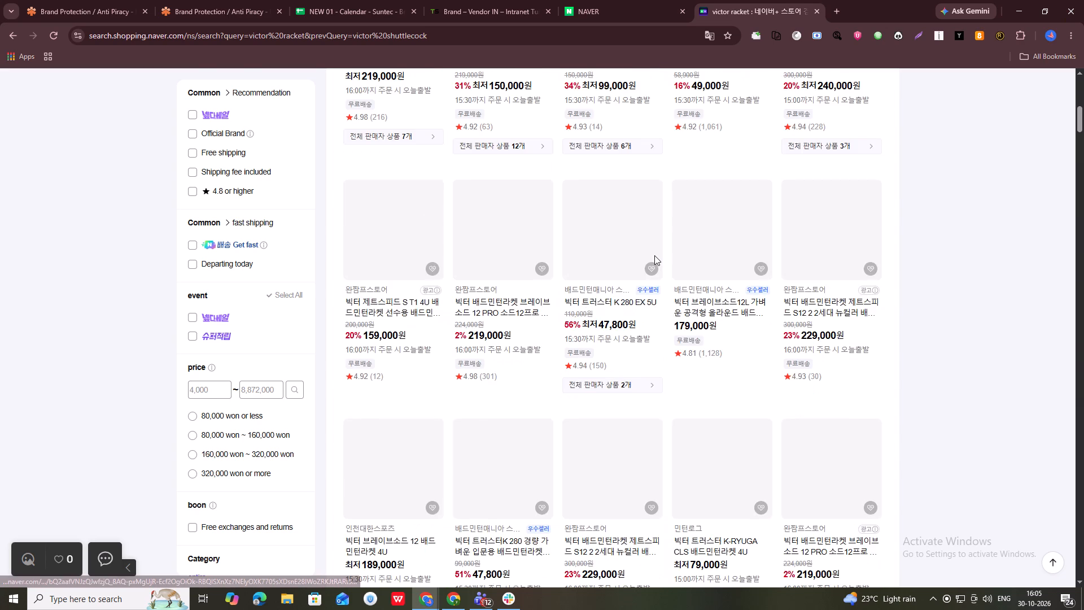
{"action": "scroll", "coordinate": [654, 255], "scroll_direction": "up", "scroll_amount": 2}
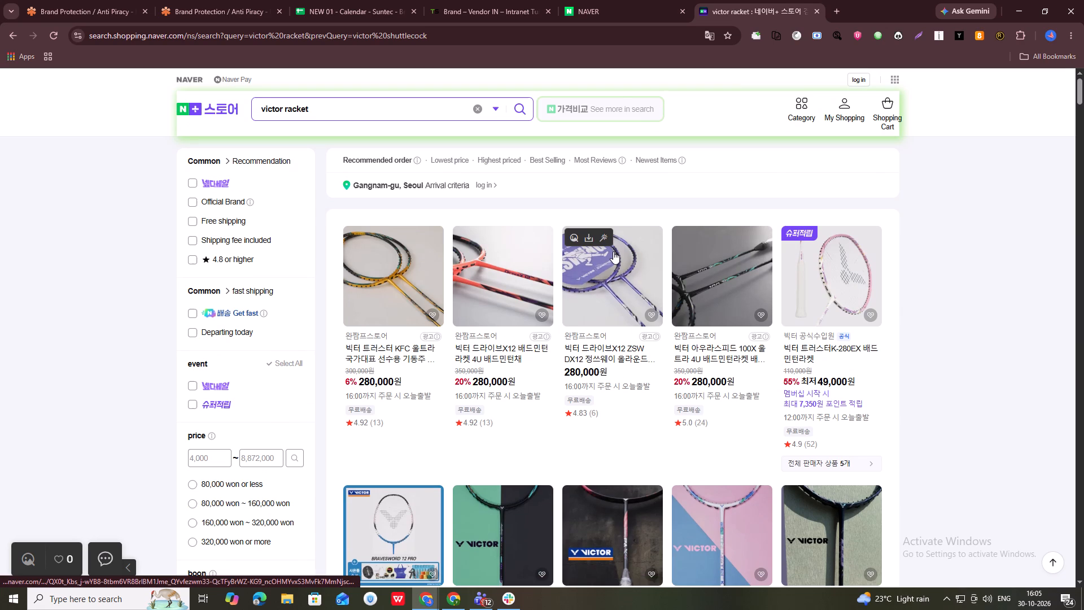
{"action": "scroll", "coordinate": [613, 251], "scroll_direction": "up", "scroll_amount": 9}
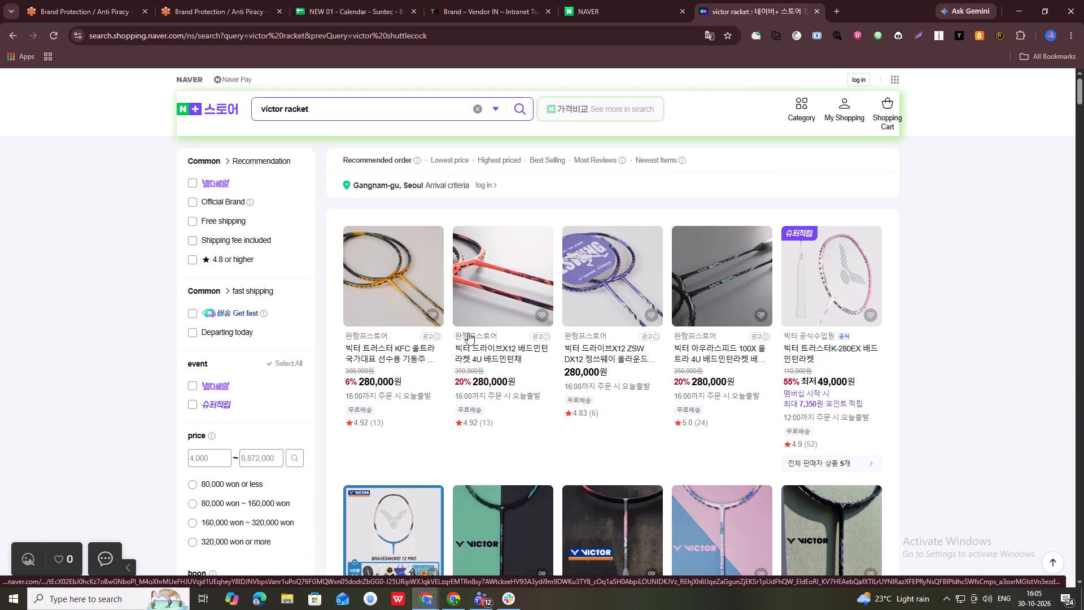
{"action": "right_click", "coordinate": [390, 355]}
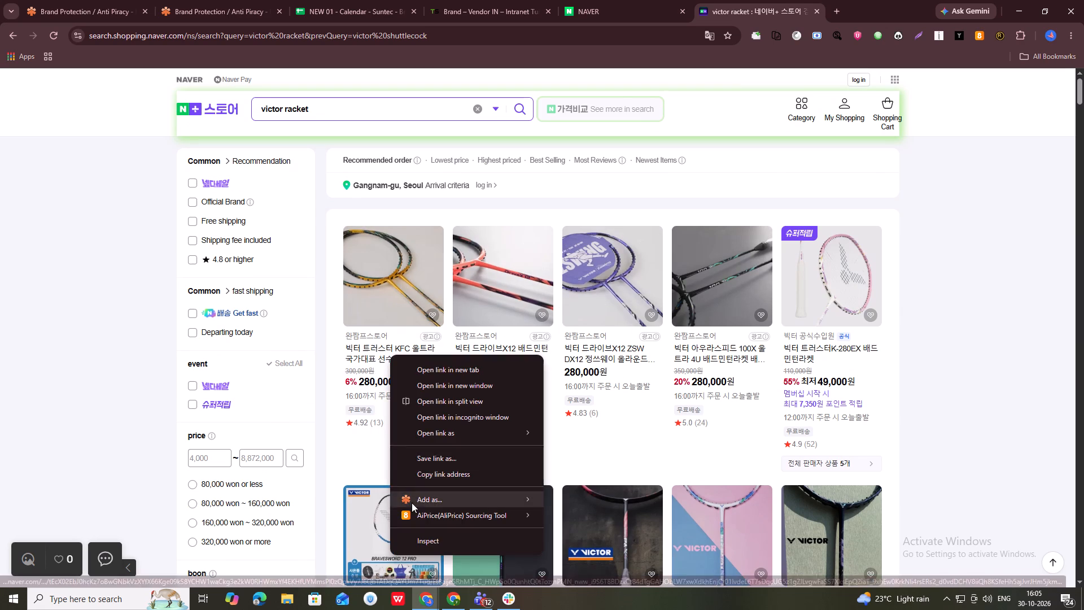
{"action": "left_click", "coordinate": [440, 472]}
{"action": "key", "text": "alt+Tab"}
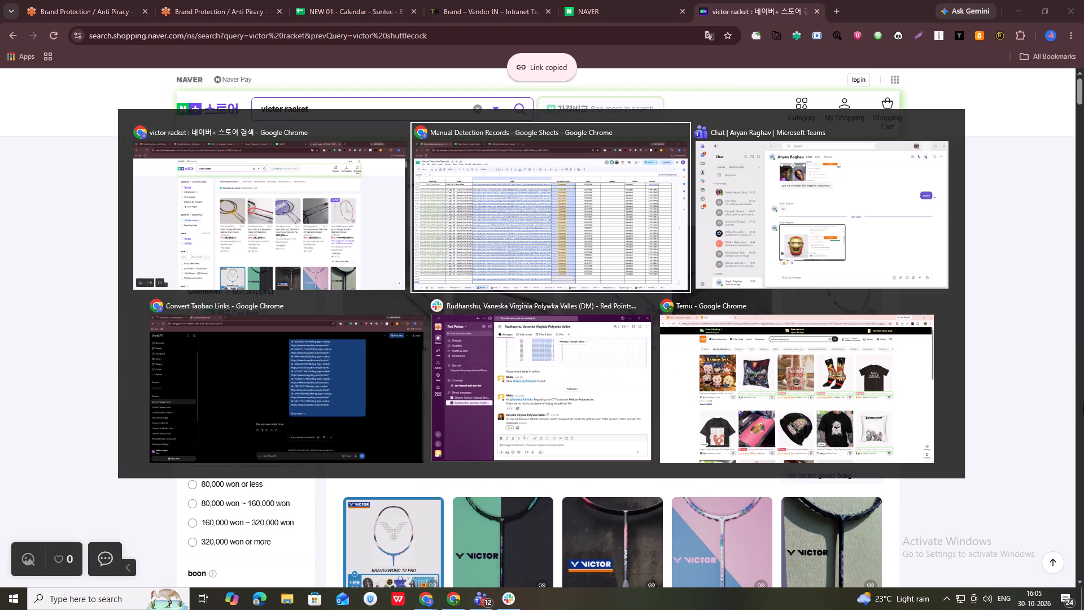
{"action": "key", "text": "ctrl+v"}
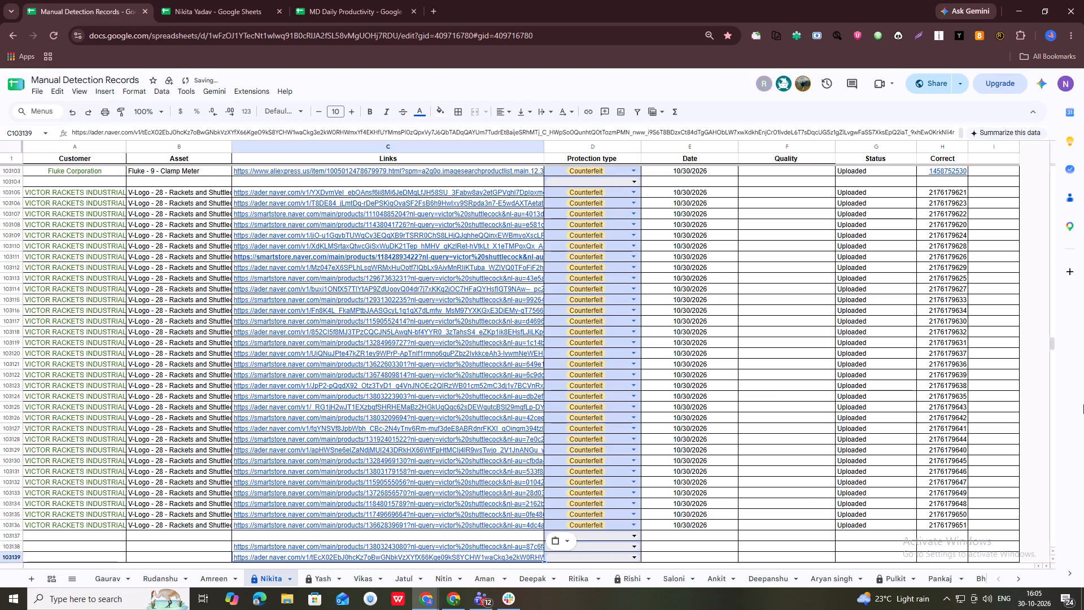
{"action": "key", "text": "Down"}
{"action": "key", "text": "alt+Tab"}
Copy the link of Wan Jjampp Store's Victor Drive X12 ZSW DX12 racket and paste it into sheet cell C103140.
{"action": "key", "text": "Right"}
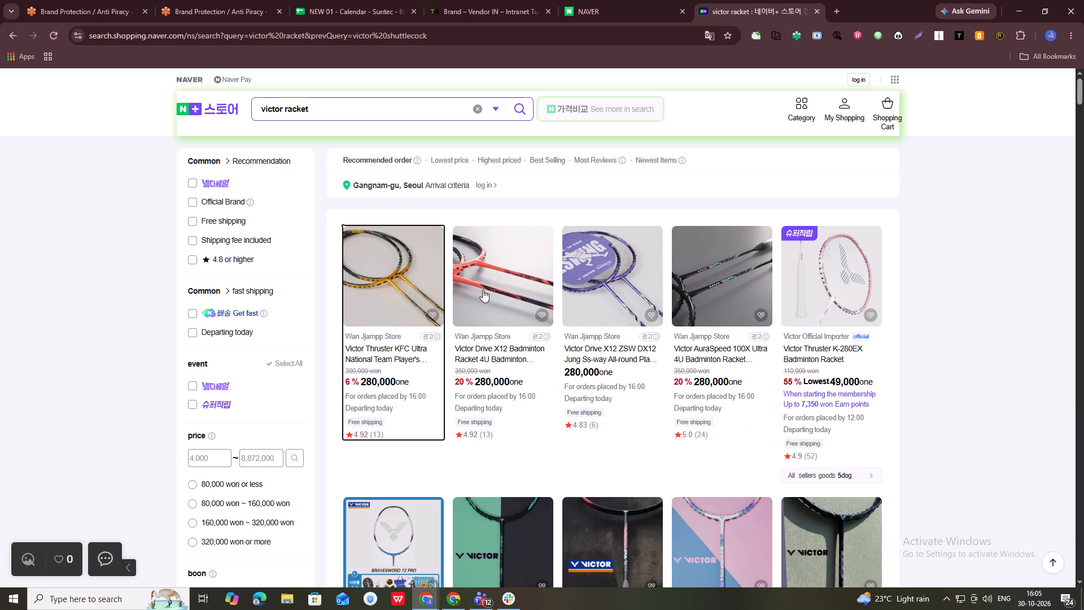
{"action": "right_click", "coordinate": [614, 352]}
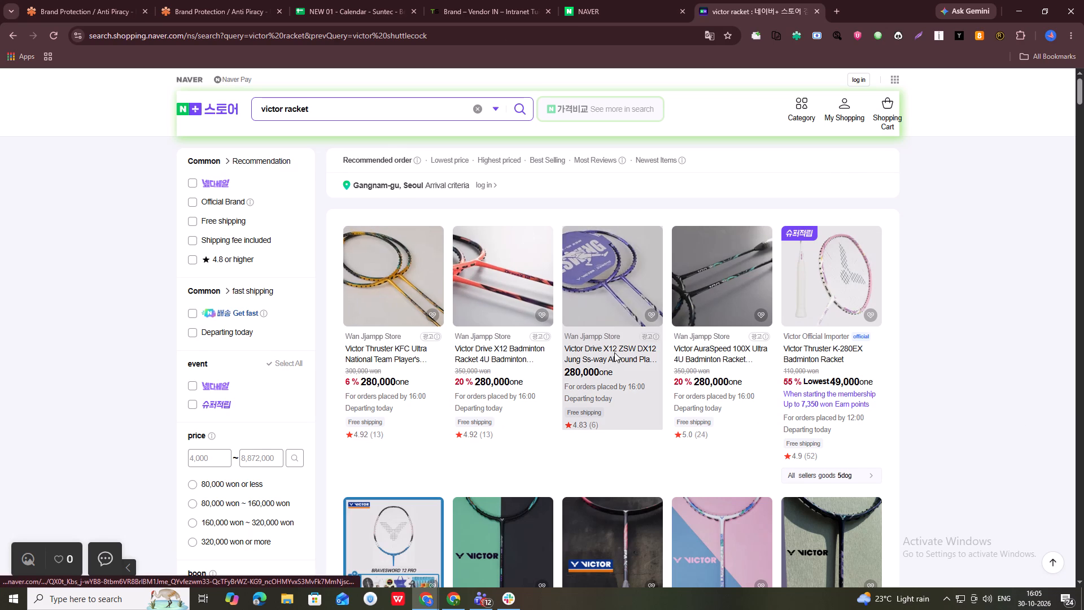
{"action": "left_click", "coordinate": [639, 474]}
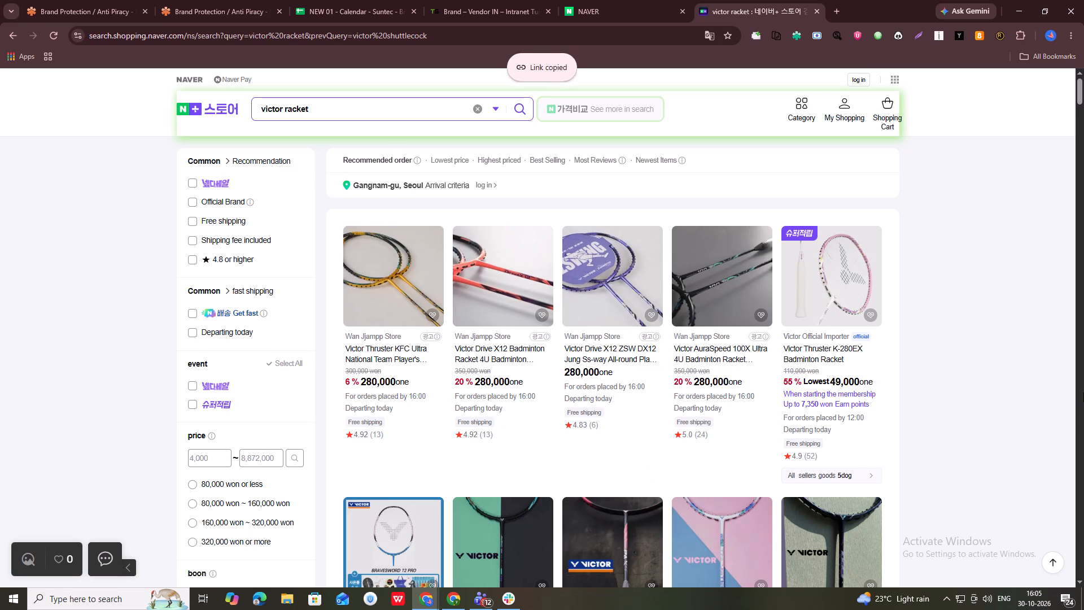
{"action": "key", "text": "alt+Tab"}
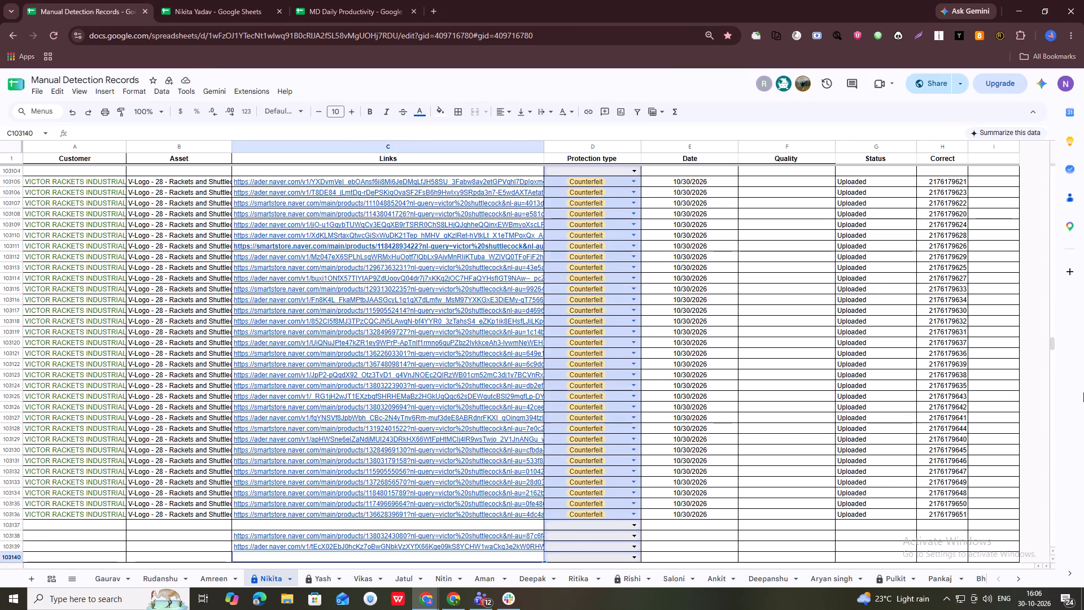
{"action": "key", "text": "ctrl+v"}
{"action": "key", "text": "Down"}
{"action": "key", "text": "alt+Tab"}
{"action": "key", "text": "Down"}
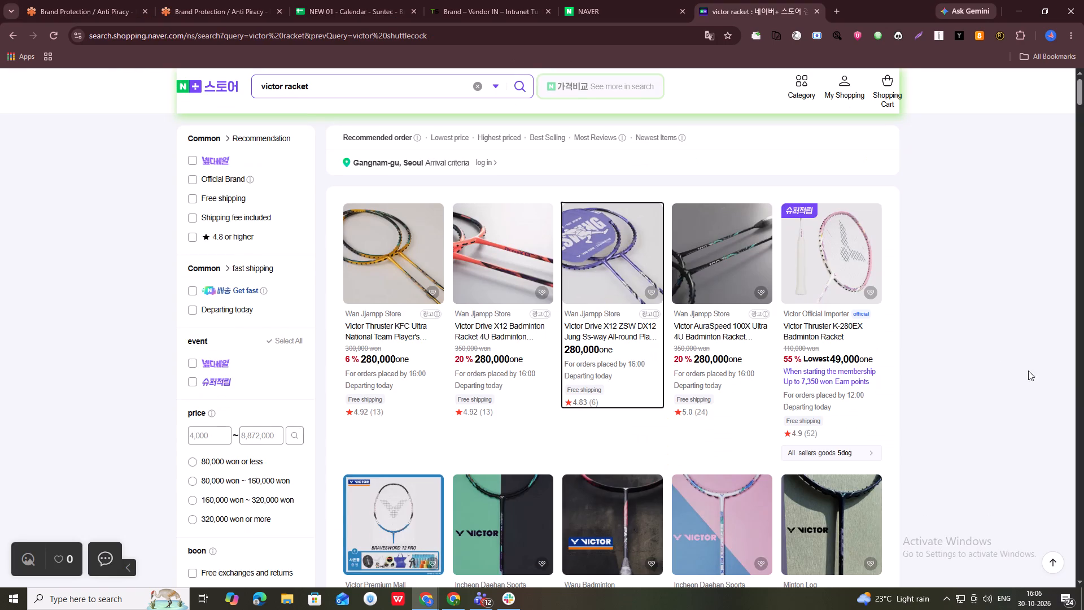
Copy the link of Wan Jjampp Store's Victor AuraSpeed 100X Ultra racket and paste it into sheet cell C103141.
{"action": "right_click", "coordinate": [703, 329]}
{"action": "left_click", "coordinate": [748, 447]}
{"action": "key", "text": "alt+Tab"}
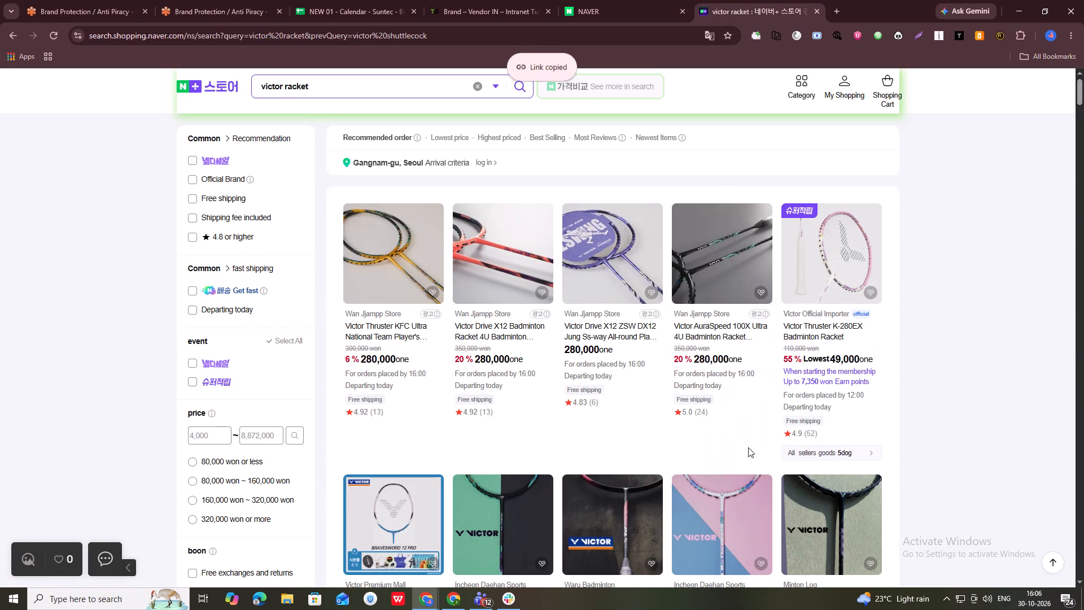
{"action": "key", "text": "ctrl+v"}
{"action": "key", "text": "Down"}
{"action": "key", "text": "alt+Tab"}
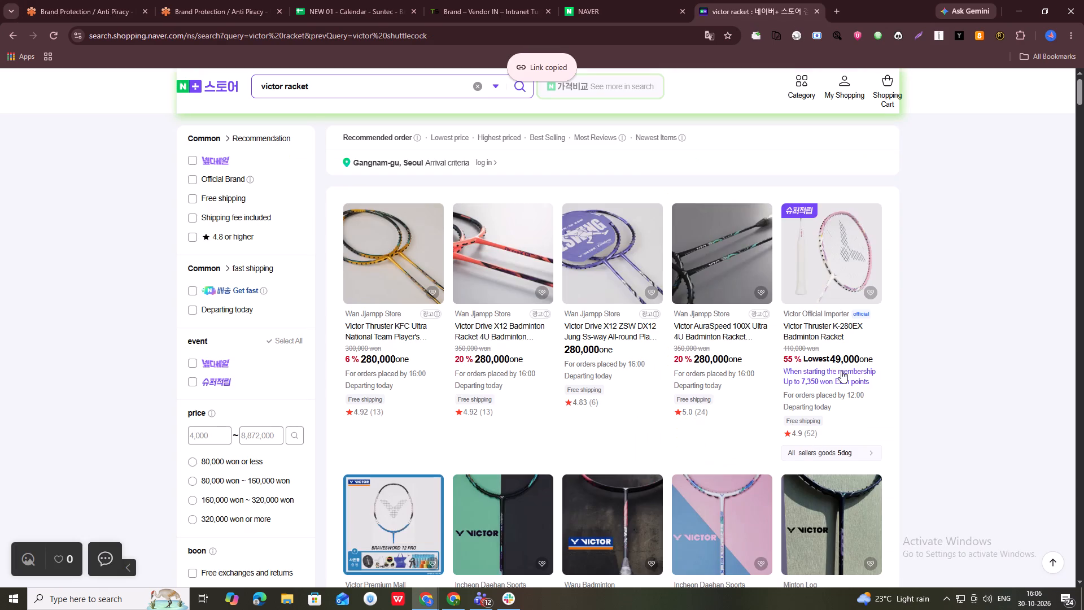
Copy the link of Victor Official Importer's Thruster K-280EX racket and paste it into sheet cell C103142.
{"action": "right_click", "coordinate": [823, 329]}
{"action": "left_click", "coordinate": [861, 450]}
{"action": "key", "text": "alt+Tab"}
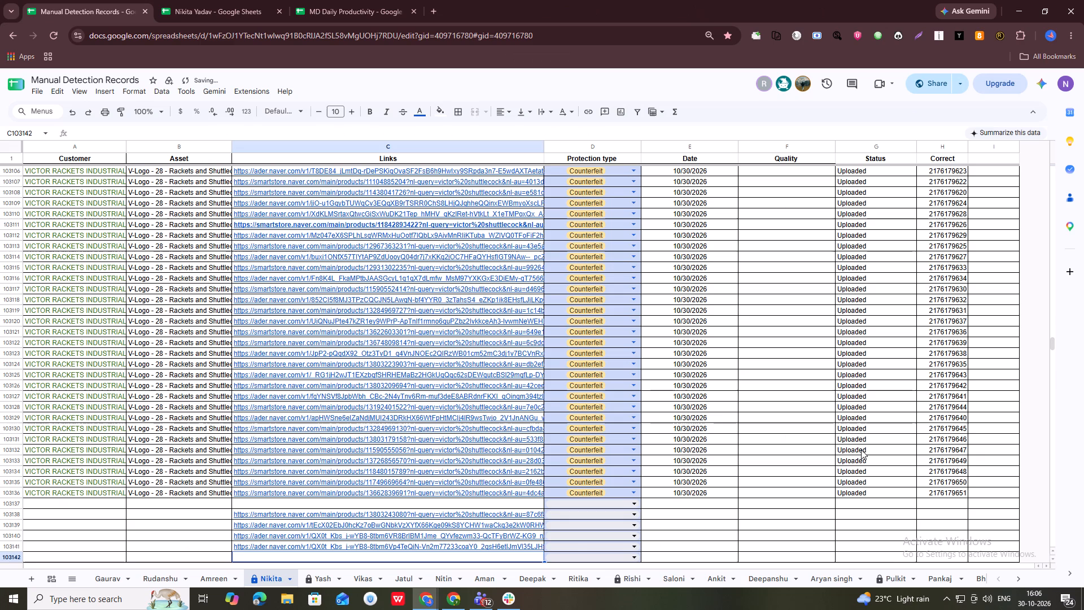
{"action": "key", "text": "ctrl+v"}
{"action": "key", "text": "Down"}
{"action": "key", "text": "alt+Tab"}
Copy the link of Victor Premium Mall's Victor Brave Sword 12 Pro racket and paste it into sheet cell C103143.
{"action": "key", "text": "Down"}
{"action": "scroll", "coordinate": [812, 437], "scroll_direction": "down", "scroll_amount": 4}
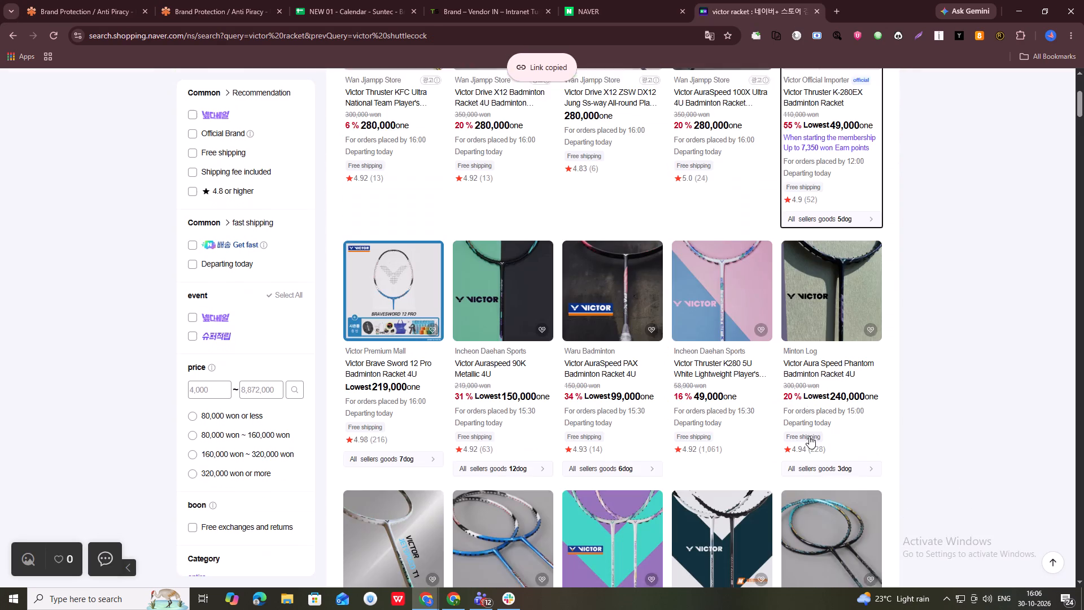
{"action": "right_click", "coordinate": [380, 356]}
{"action": "left_click", "coordinate": [404, 475]}
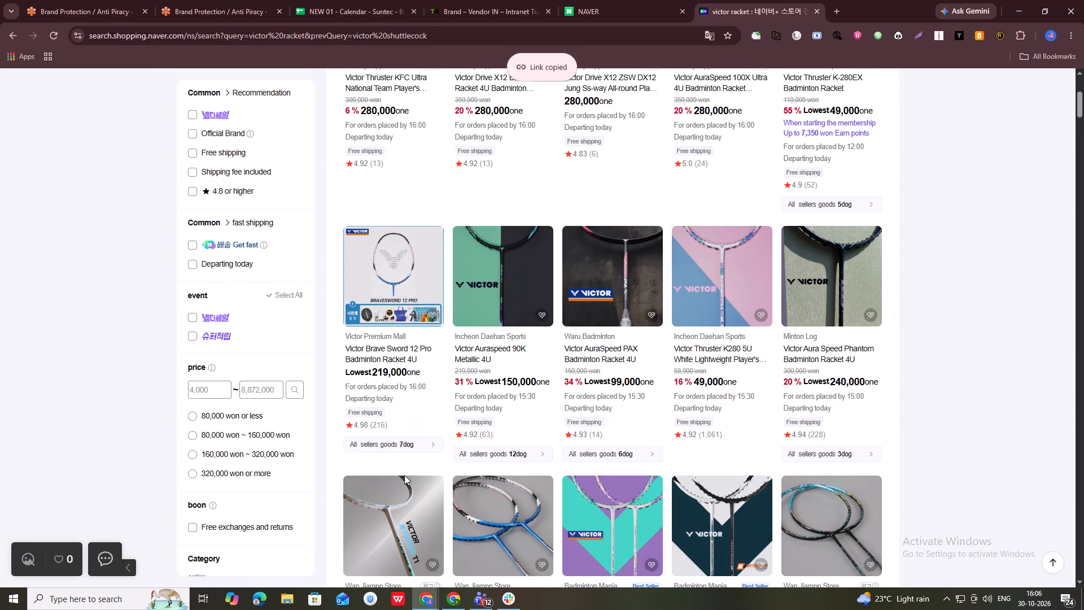
{"action": "key", "text": "alt+Tab"}
{"action": "key", "text": "ctrl+v"}
{"action": "key", "text": "Down"}
{"action": "key", "text": "alt+Tab"}
Copy the link of Wan Jjampp Store's Victor JetSpeed S T1 4U racket and paste it into sheet cell C103144.
{"action": "key", "text": "Right"}
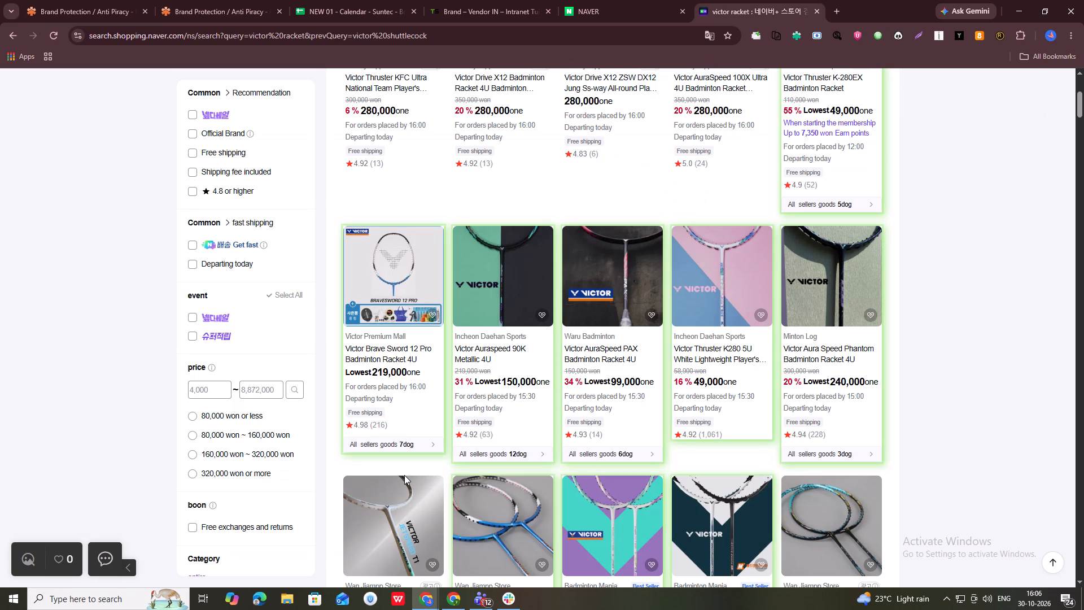
{"action": "scroll", "coordinate": [567, 368], "scroll_direction": "up", "scroll_amount": 4}
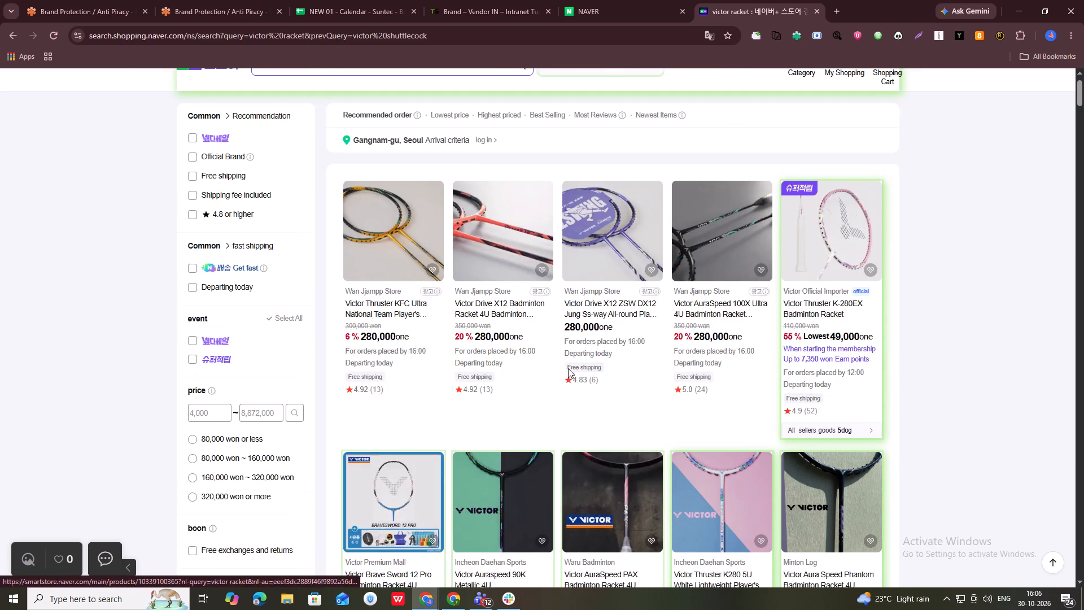
{"action": "scroll", "coordinate": [568, 368], "scroll_direction": "down", "scroll_amount": 10}
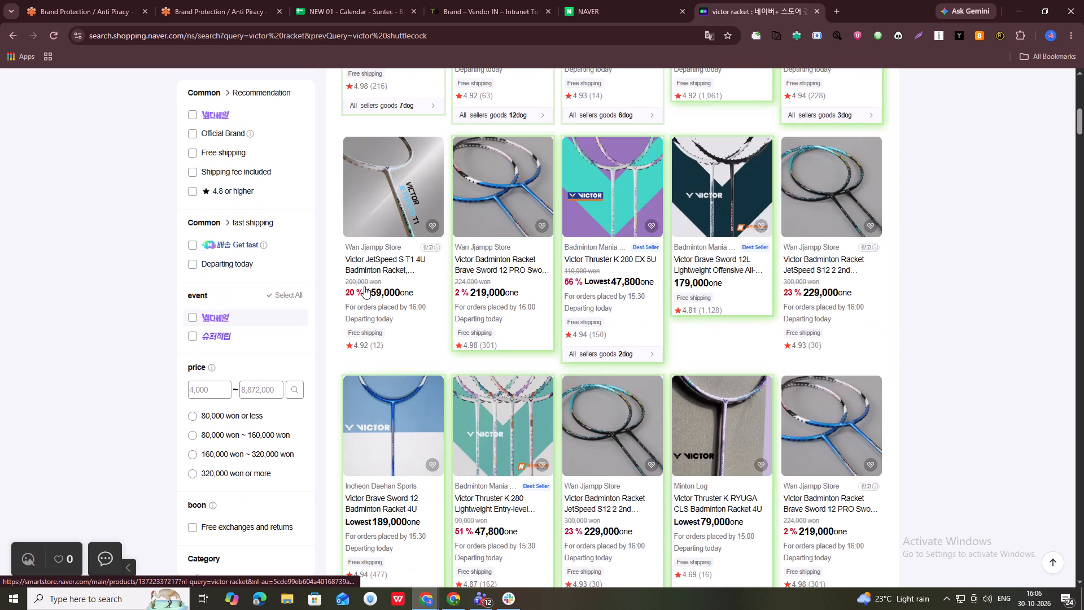
{"action": "right_click", "coordinate": [384, 265]}
{"action": "left_click", "coordinate": [407, 380]}
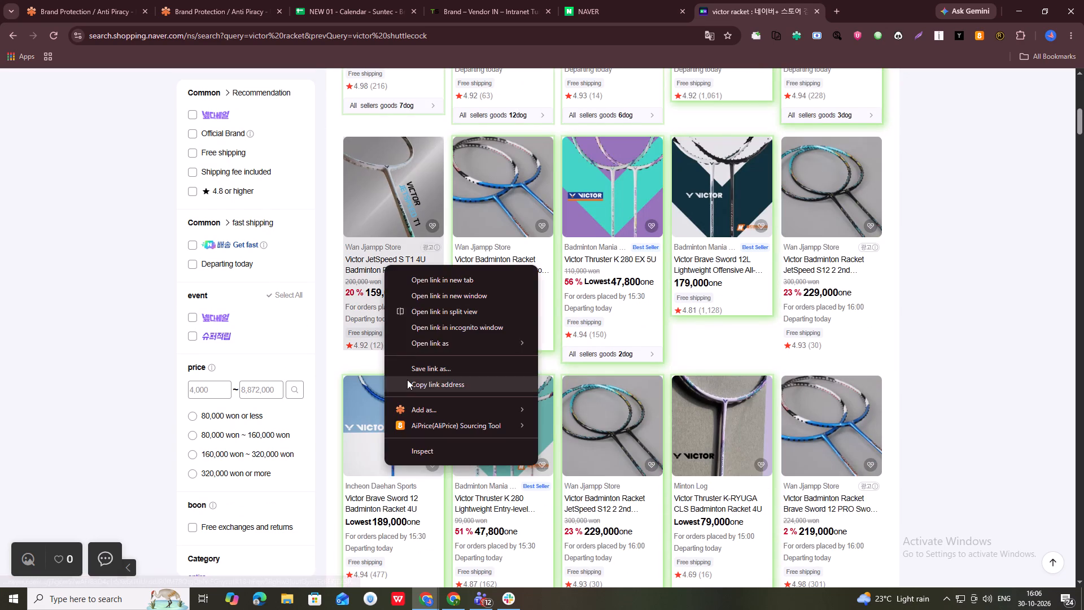
{"action": "key", "text": "alt+Tab"}
{"action": "key", "text": "ctrl+v"}
{"action": "key", "text": "Down"}
{"action": "key", "text": "alt+Tab"}
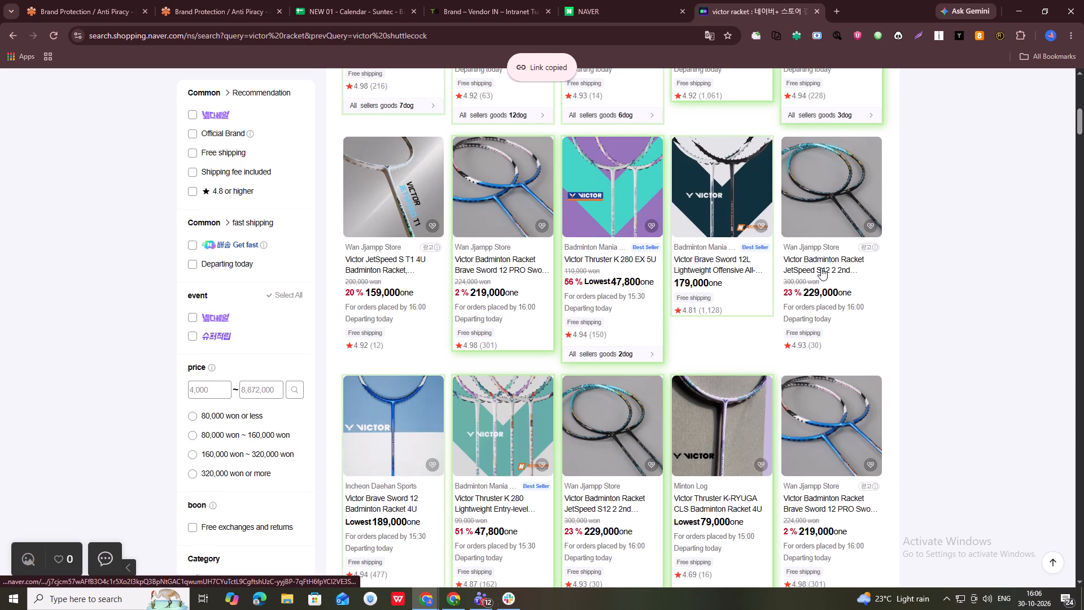
Copy the link of Wan Jjampp Store's sponsored Victor JetSpeed S12 2 racket and paste it into sheet cell C103145.
{"action": "right_click", "coordinate": [821, 268]}
{"action": "left_click", "coordinate": [842, 385]}
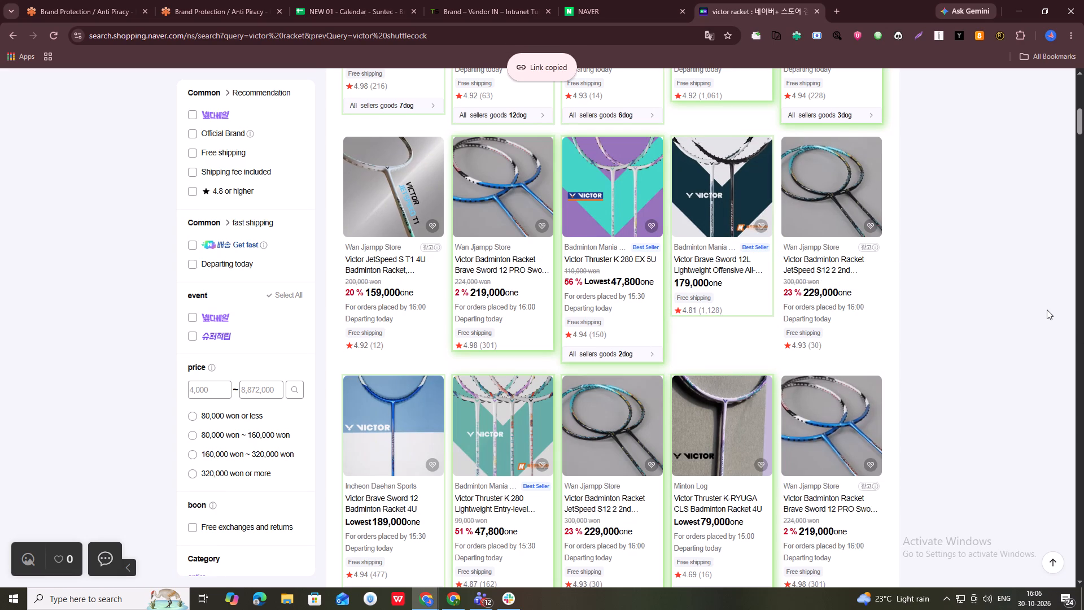
{"action": "key", "text": "alt+Tab"}
{"action": "key", "text": "ctrl+v"}
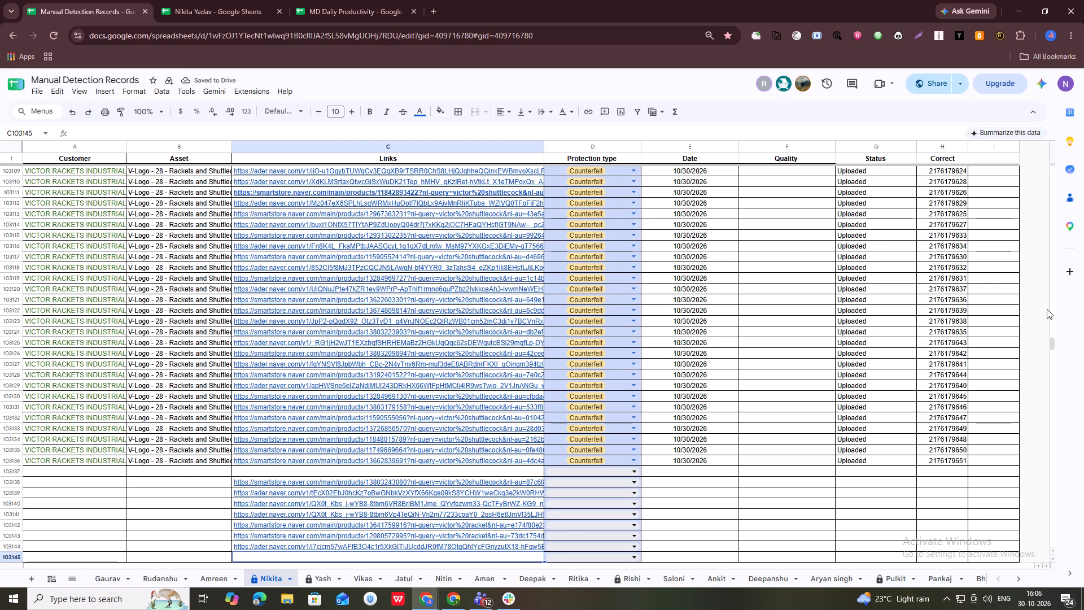
{"action": "key", "text": "Down"}
{"action": "key", "text": "alt+Tab"}
Copy the link of Wan Jjampp Store's sponsored Victor Brave Sword 12 PRO racket and paste it into sheet cell C103146.
{"action": "key", "text": "Down"}
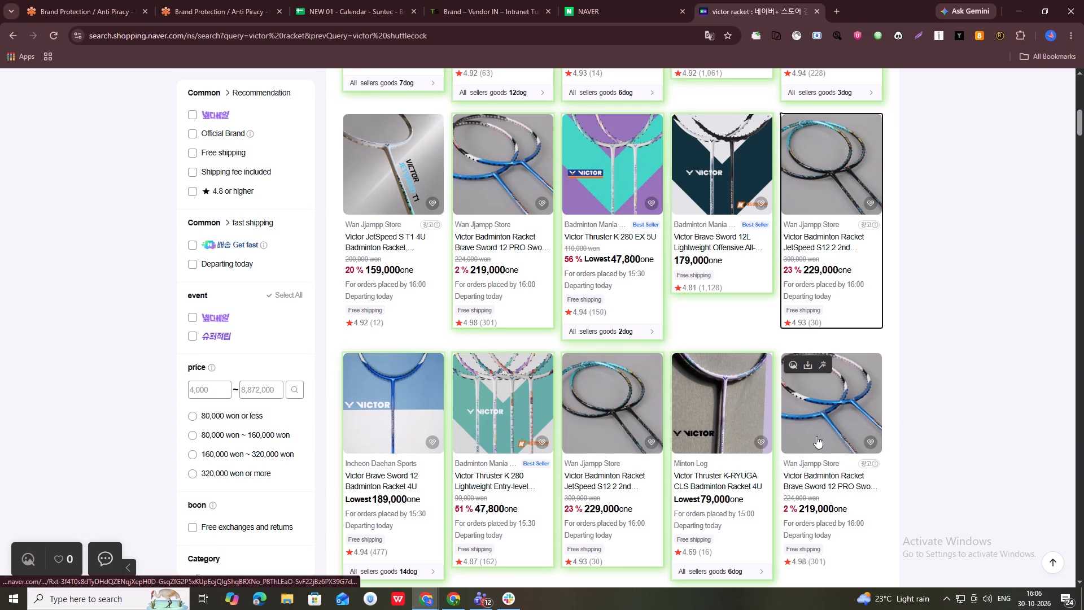
{"action": "right_click", "coordinate": [833, 483]}
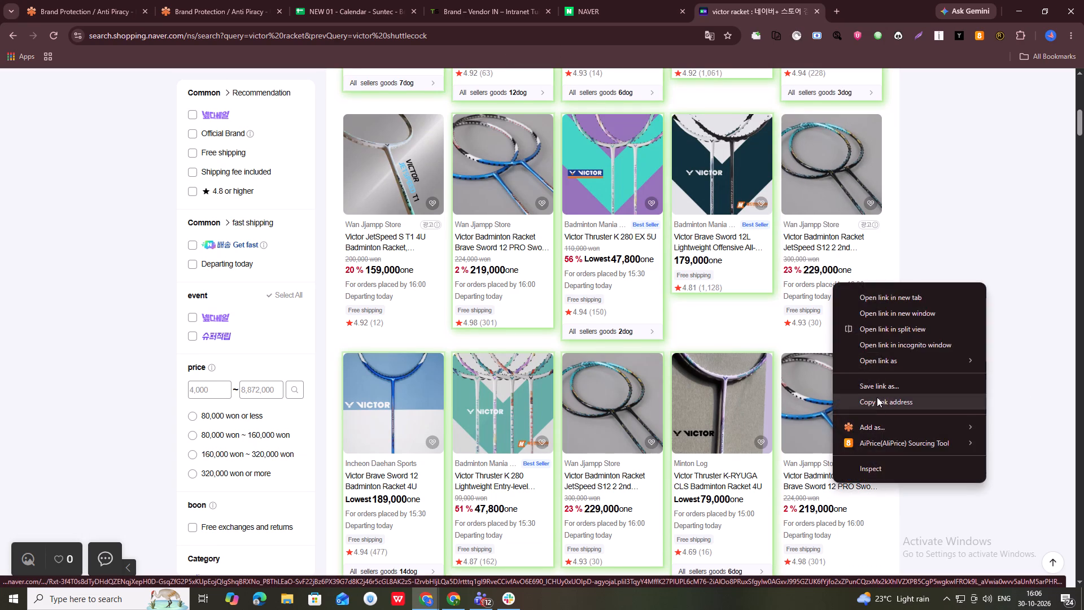
{"action": "left_click", "coordinate": [877, 397]}
{"action": "key", "text": "alt+Tab"}
{"action": "key", "text": "ctrl+v"}
{"action": "key", "text": "Down"}
{"action": "key", "text": "alt+Tab"}
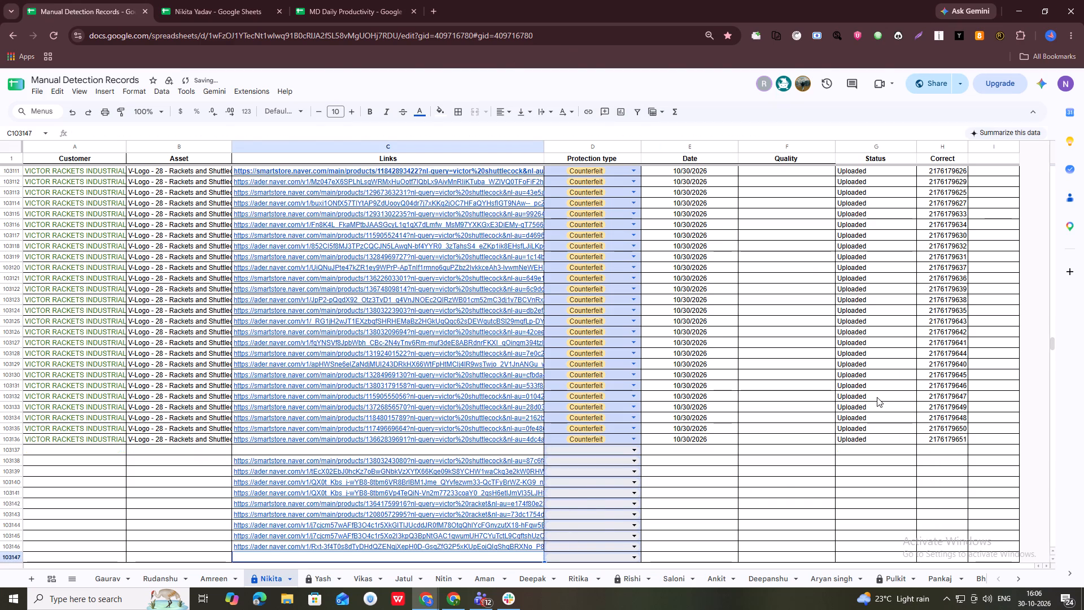
Copy the link of Wan Jjampp Store's Victor AuraSpeed HyperSonic racket and paste it into sheet cell C103147.
{"action": "key", "text": "Down"}
{"action": "key", "text": "Down"}
{"action": "key", "text": "Down"}
{"action": "key", "text": "Down"}
{"action": "key", "text": "Down"}
{"action": "key", "text": "Down"}
{"action": "key", "text": "Down"}
{"action": "key", "text": "Down"}
{"action": "key", "text": "Down"}
{"action": "key", "text": "Down"}
{"action": "key", "text": "Down"}
{"action": "key", "text": "Down"}
{"action": "key", "text": "Down"}
{"action": "key", "text": "Down"}
{"action": "key", "text": "Down"}
{"action": "key", "text": "Down"}
{"action": "key", "text": "Down"}
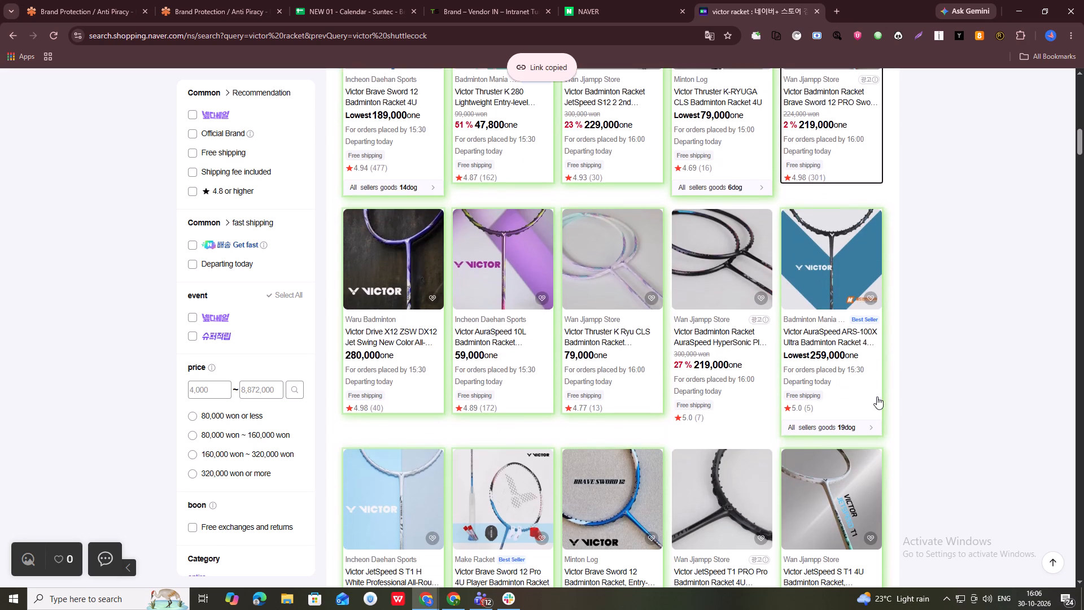
{"action": "right_click", "coordinate": [718, 336]}
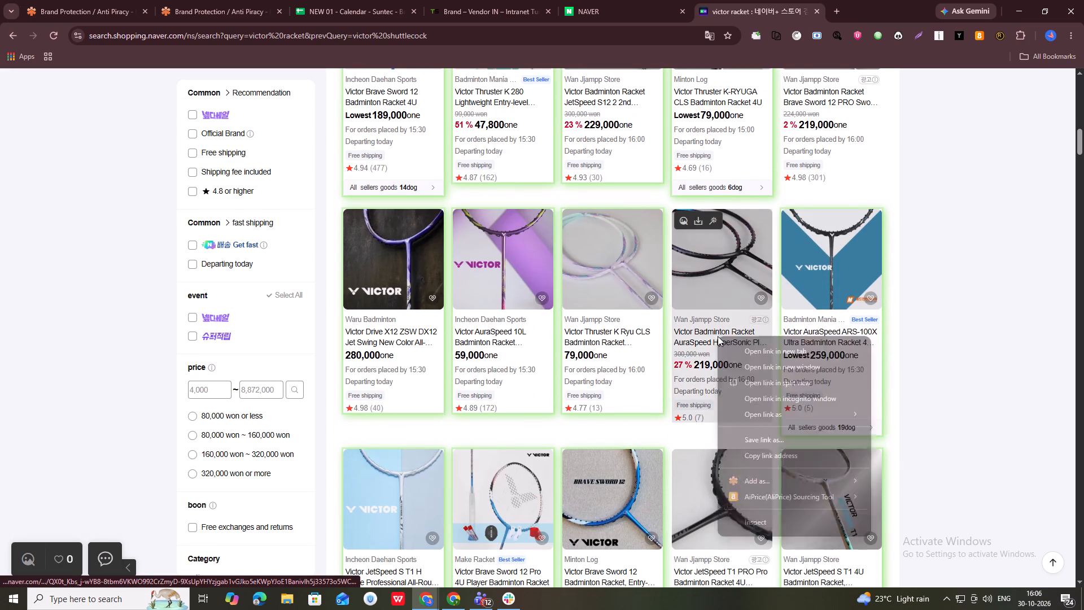
{"action": "left_click", "coordinate": [763, 454]}
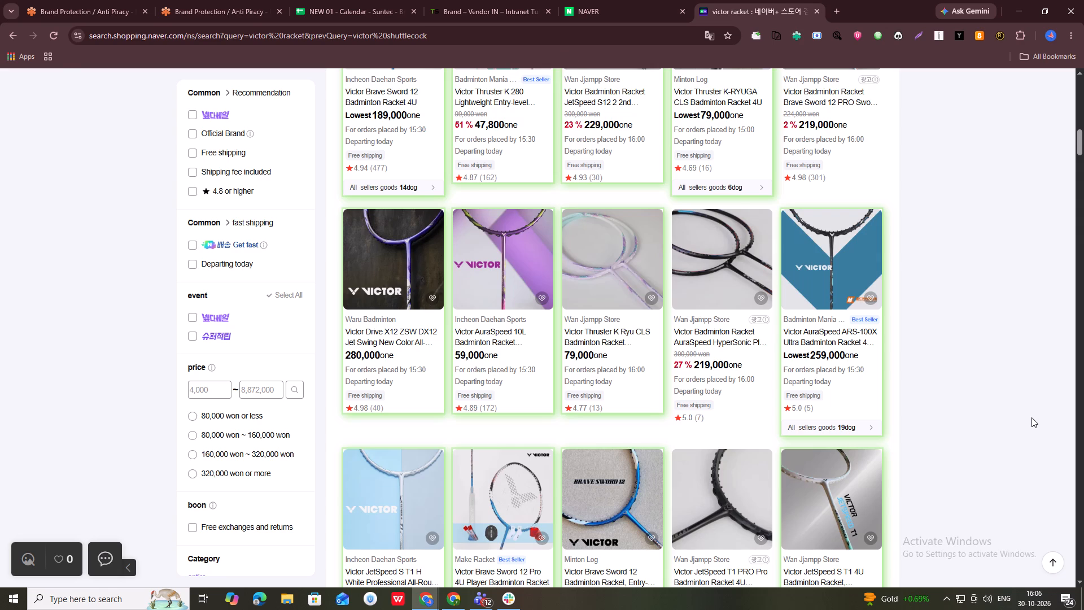
{"action": "key", "text": "alt+Tab"}
{"action": "key", "text": "ctrl+v"}
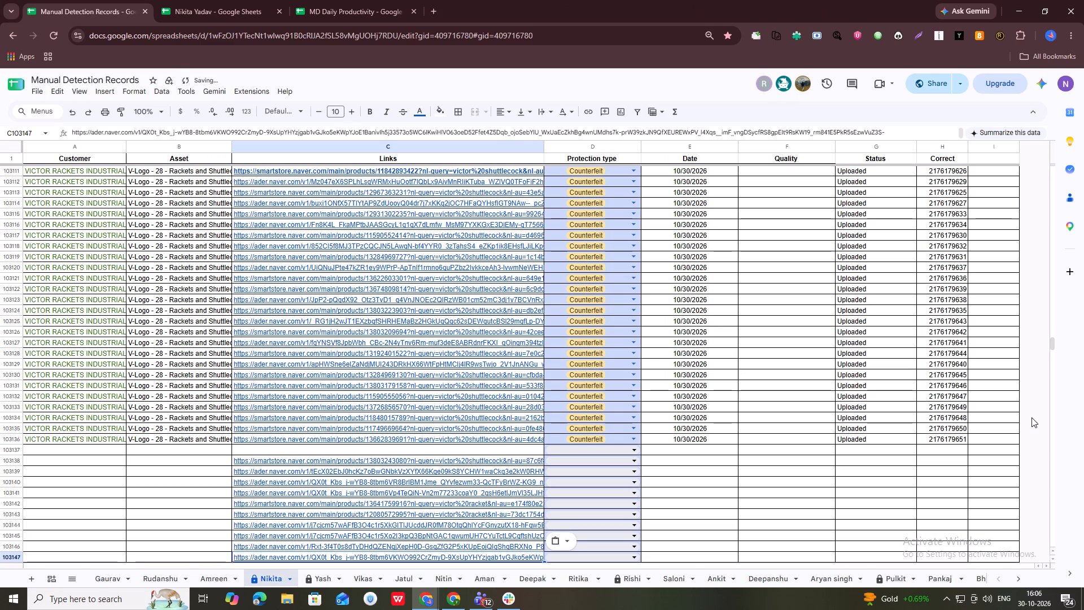
{"action": "key", "text": "Down"}
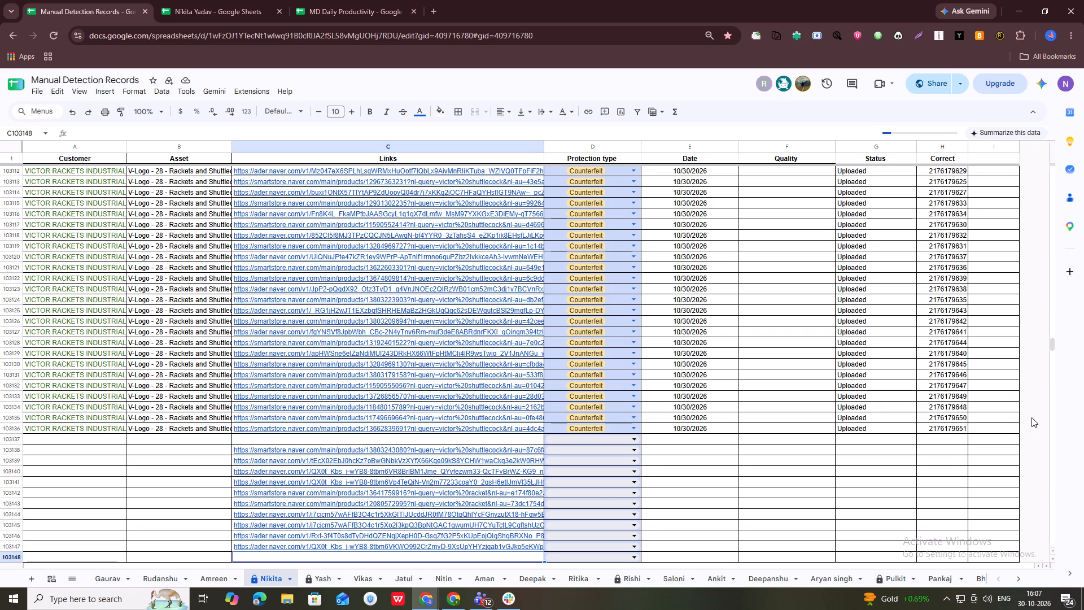
{"action": "key", "text": "alt+Tab"}
Copy the link of Wan Jjampp Store's Victor JetSpeed T1 PRO racket and paste it into sheet cell C103148.
{"action": "key", "text": "Down"}
{"action": "key", "text": "Down"}
{"action": "key", "text": "Down"}
{"action": "key", "text": "Down"}
{"action": "key", "text": "Down"}
{"action": "key", "text": "Down"}
{"action": "key", "text": "Down"}
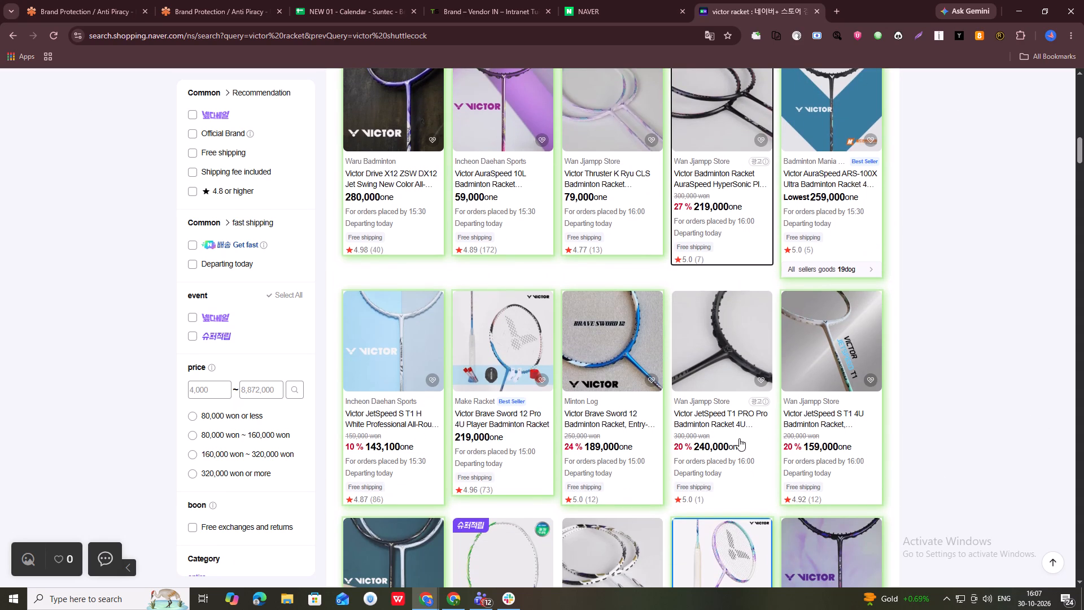
{"action": "right_click", "coordinate": [718, 415]}
{"action": "left_click", "coordinate": [774, 336]}
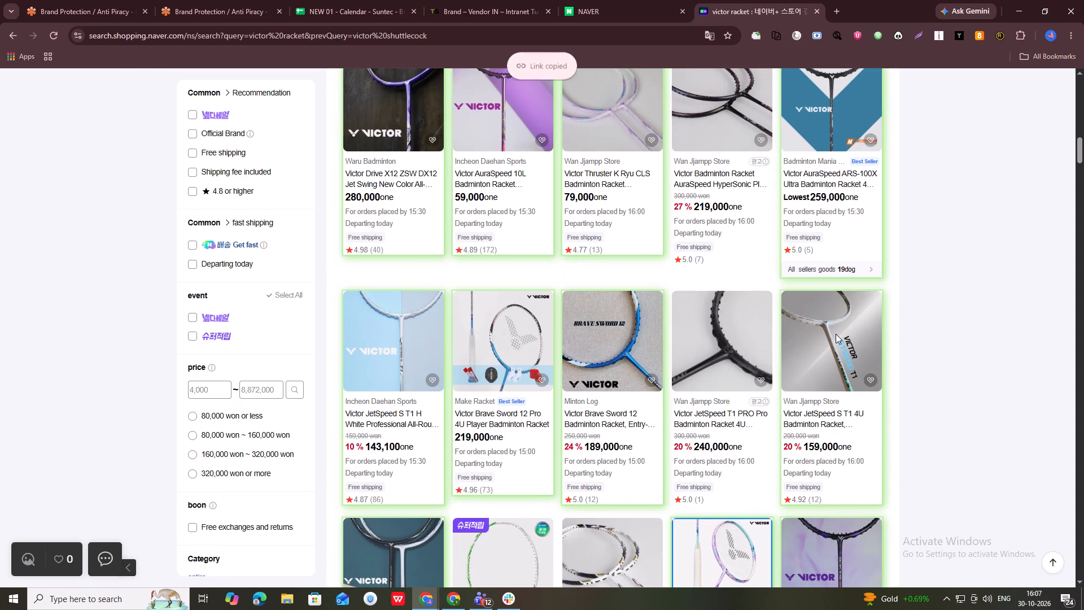
{"action": "key", "text": "alt+Tab"}
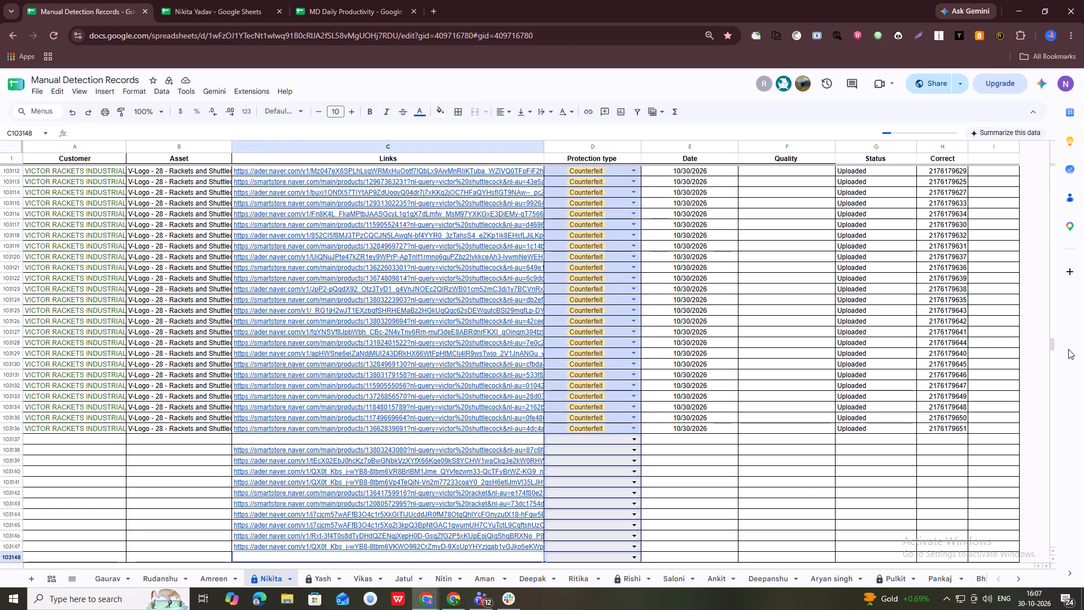
{"action": "key", "text": "ctrl+v"}
{"action": "key", "text": "Down"}
{"action": "key", "text": "alt+Tab"}
Copy the link of Wan Jjampp Store's Victor Meteor X80 Retro racket and paste it into sheet cell C103149.
{"action": "key", "text": "Down"}
{"action": "key", "text": "Down"}
{"action": "key", "text": "Down"}
{"action": "key", "text": "Down"}
{"action": "key", "text": "Down"}
{"action": "key", "text": "Down"}
{"action": "key", "text": "Down"}
{"action": "key", "text": "Down"}
{"action": "key", "text": "Down"}
{"action": "key", "text": "Down"}
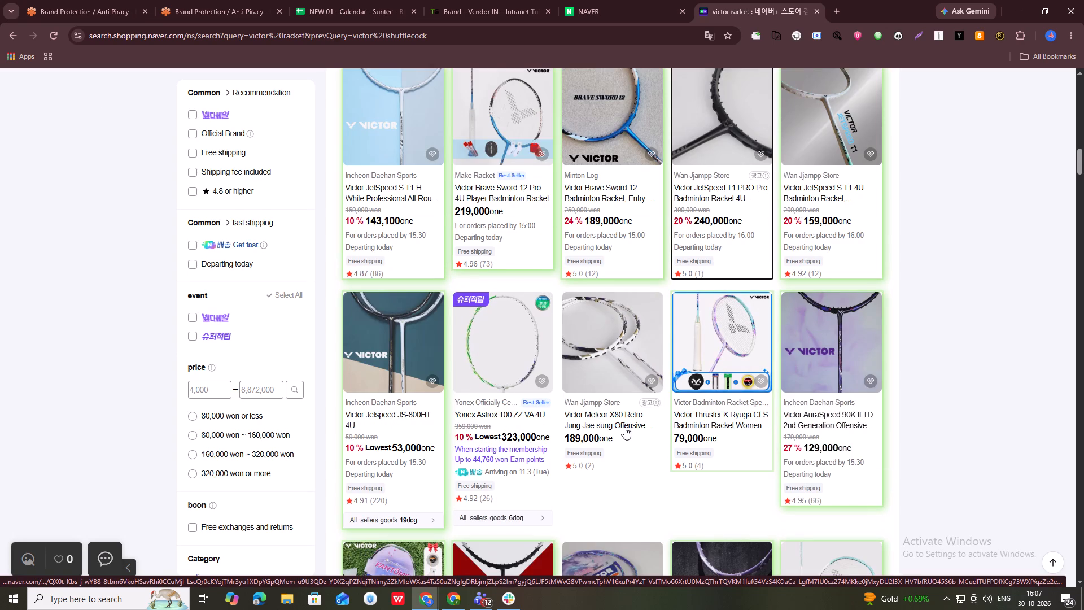
{"action": "right_click", "coordinate": [603, 416]}
{"action": "left_click_drag", "start_coordinate": [661, 333], "coordinate": [668, 383]}
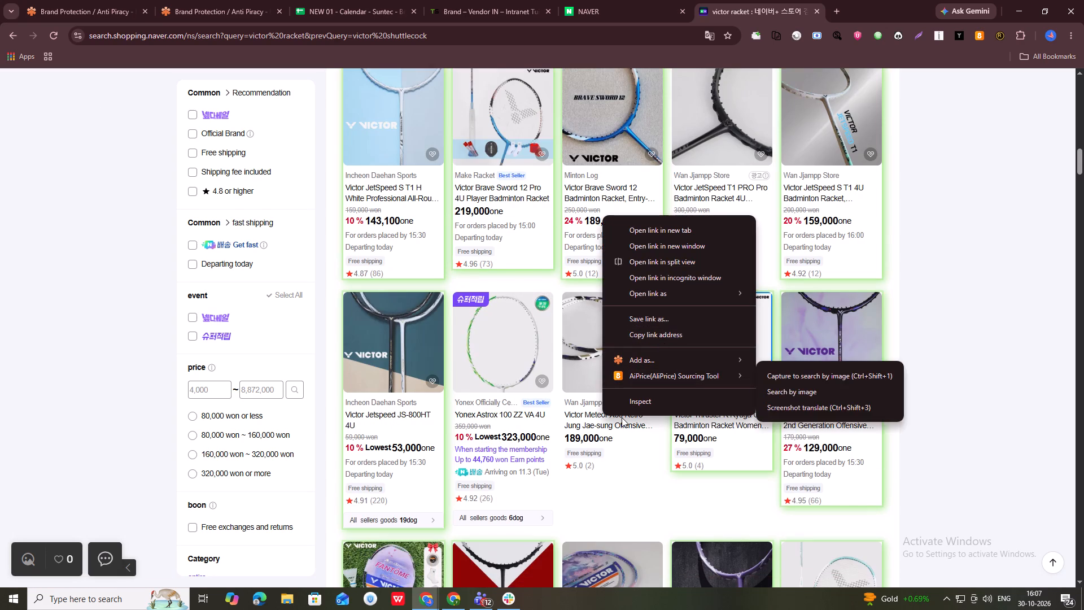
{"action": "left_click", "coordinate": [658, 339]}
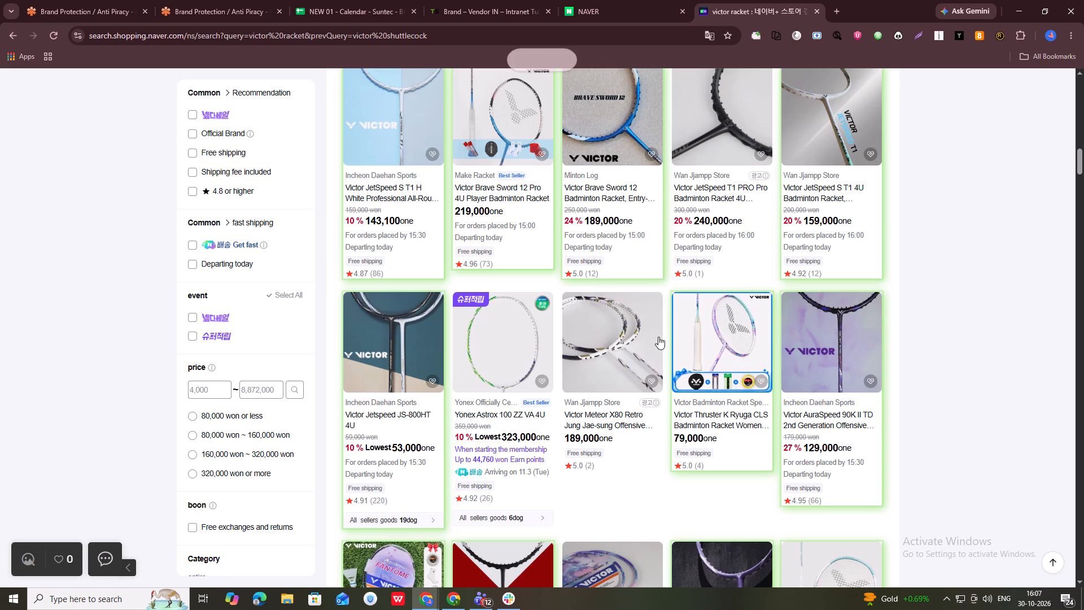
{"action": "key", "text": "alt+Tab"}
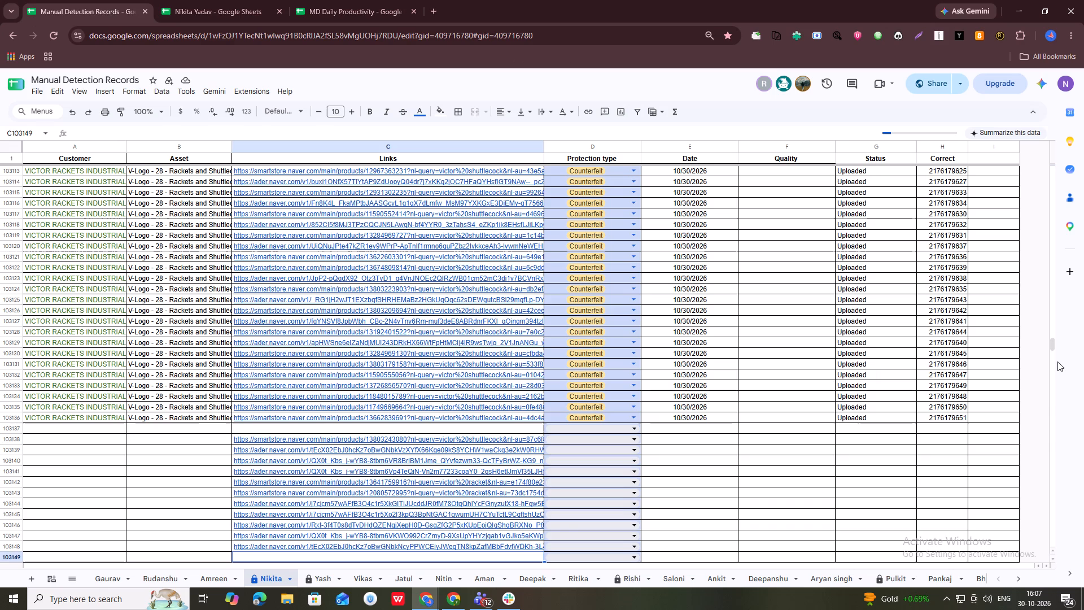
{"action": "key", "text": "ctrl+v"}
{"action": "key", "text": "Down"}
{"action": "key", "text": "alt+Tab"}
Copy the link of Wan Jjampp Store's unsponsored Victor AuraSpeed Phantom 4U racket and paste it into sheet cell C103150.
{"action": "key", "text": "Down"}
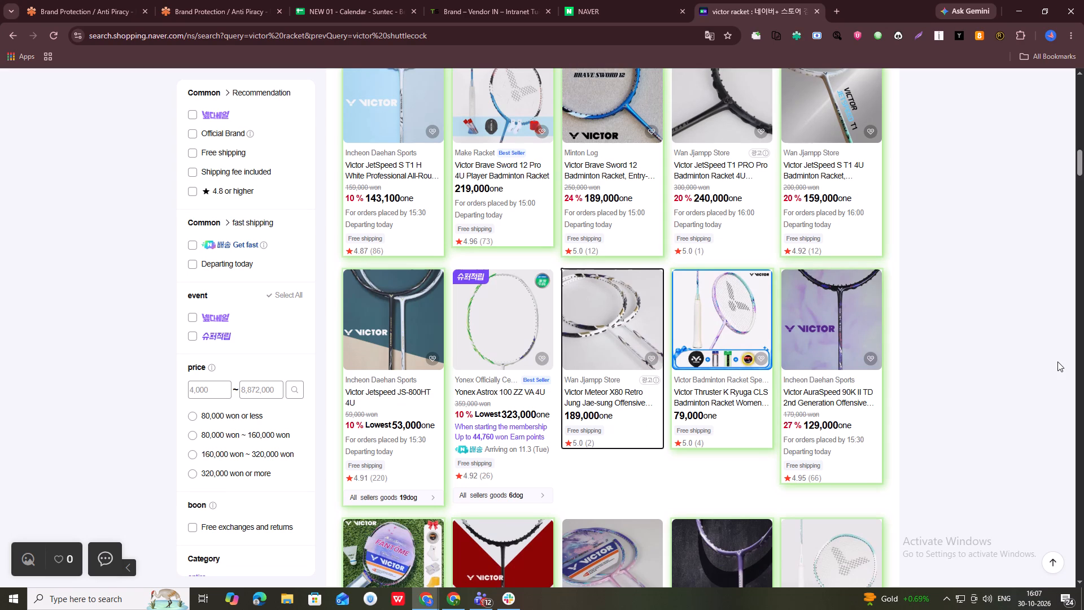
{"action": "key", "text": "Down"}
{"action": "key", "text": "Down"}
{"action": "key", "text": "Down"}
{"action": "key", "text": "Down"}
{"action": "key", "text": "Down"}
{"action": "key", "text": "Down"}
{"action": "key", "text": "Down"}
{"action": "key", "text": "Down"}
{"action": "key", "text": "Down"}
{"action": "key", "text": "Down"}
{"action": "key", "text": "Down"}
{"action": "key", "text": "Down"}
{"action": "key", "text": "Down"}
{"action": "key", "text": "Down"}
{"action": "key", "text": "Down"}
{"action": "key", "text": "Down"}
{"action": "key", "text": "Down"}
{"action": "key", "text": "Down"}
{"action": "key", "text": "Down"}
{"action": "key", "text": "Down"}
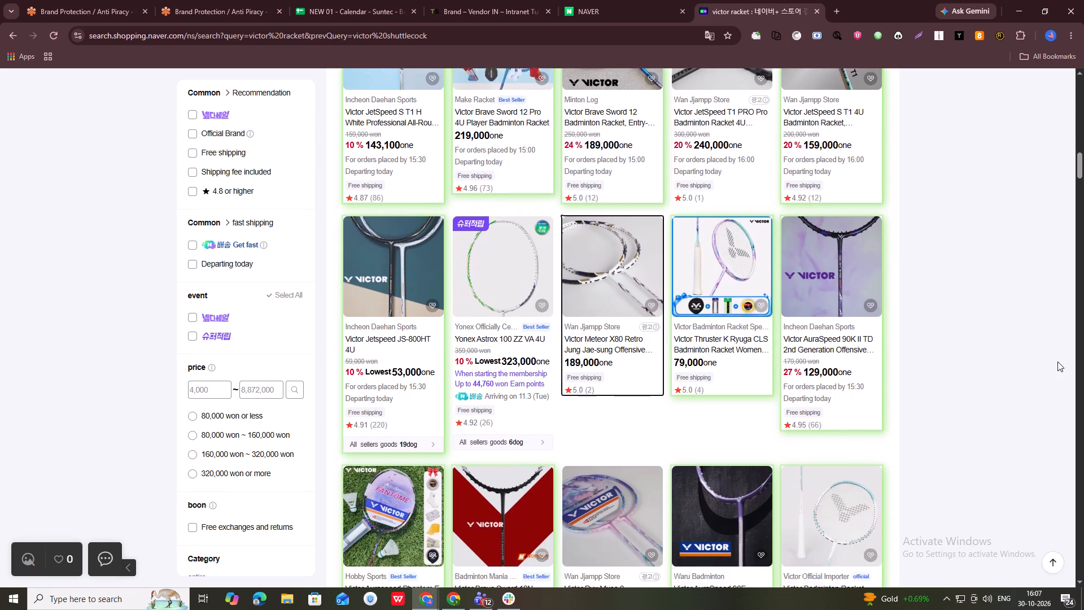
{"action": "key", "text": "Down"}
{"action": "key", "text": "Down"}
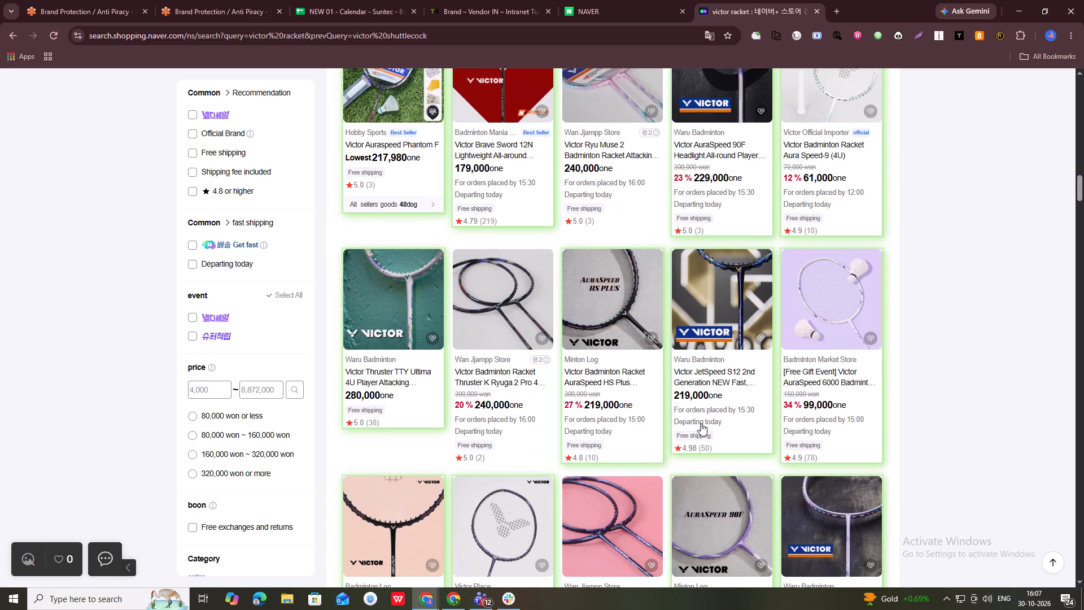
{"action": "scroll", "coordinate": [712, 418], "scroll_direction": "down", "scroll_amount": 5}
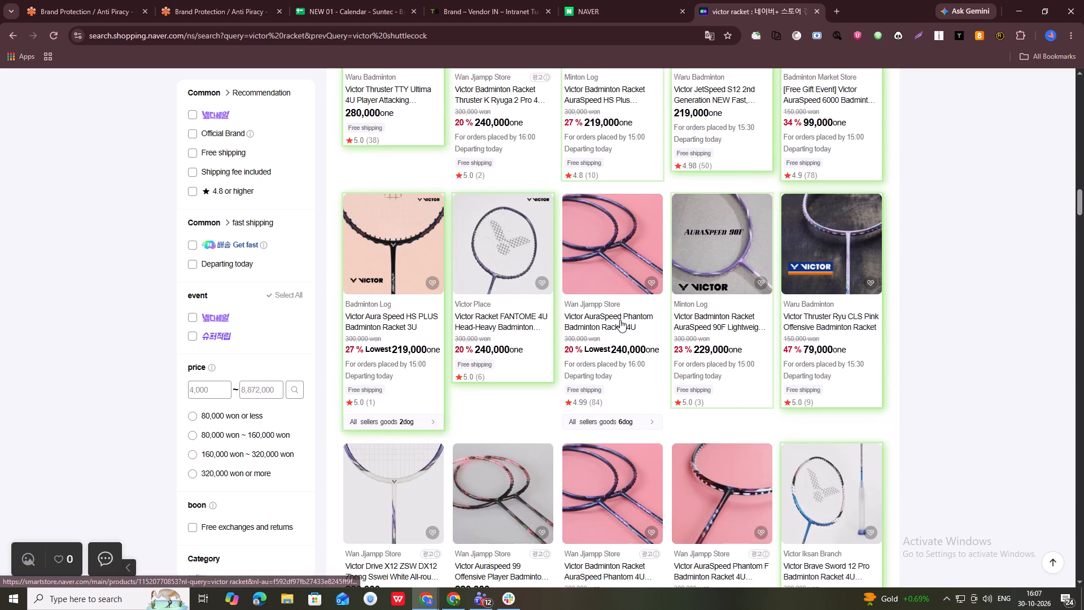
{"action": "right_click", "coordinate": [620, 320]}
{"action": "left_click", "coordinate": [651, 440]}
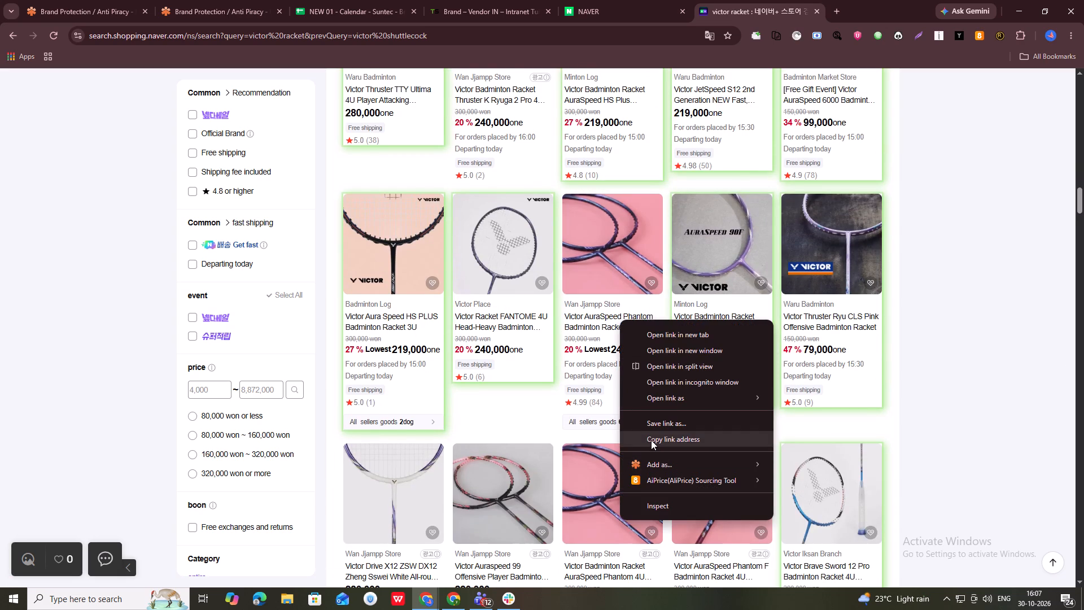
{"action": "key", "text": "alt+Tab"}
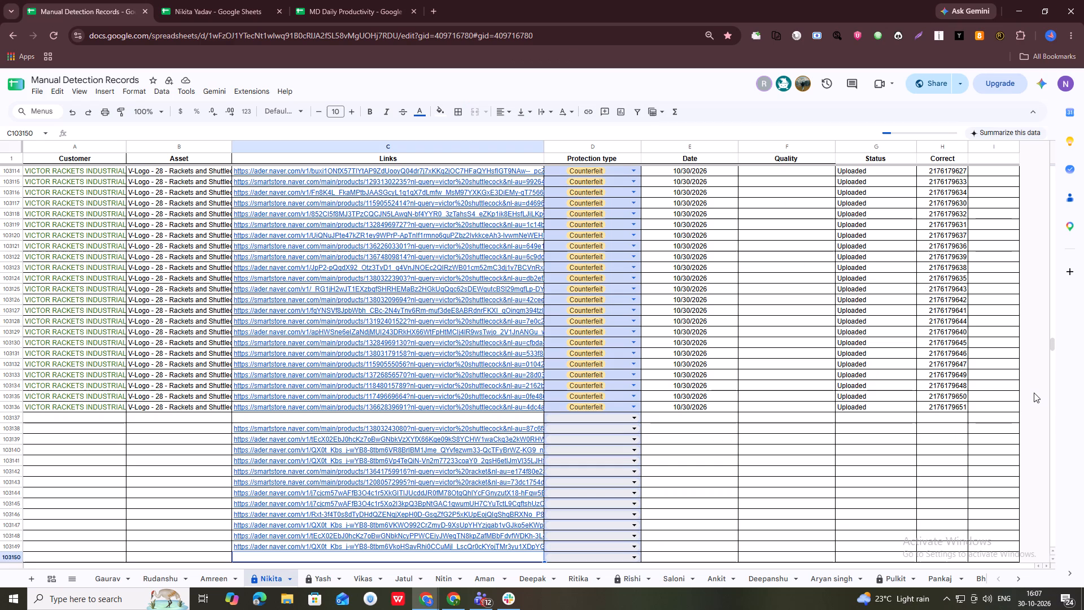
{"action": "key", "text": "ctrl+v"}
{"action": "key", "text": "Down"}
{"action": "key", "text": "alt+Tab"}
Find the next Wan Jjampp Store Victor racket to record, in the row below the AuraSpeed Phantom listing.
{"action": "key", "text": "Down"}
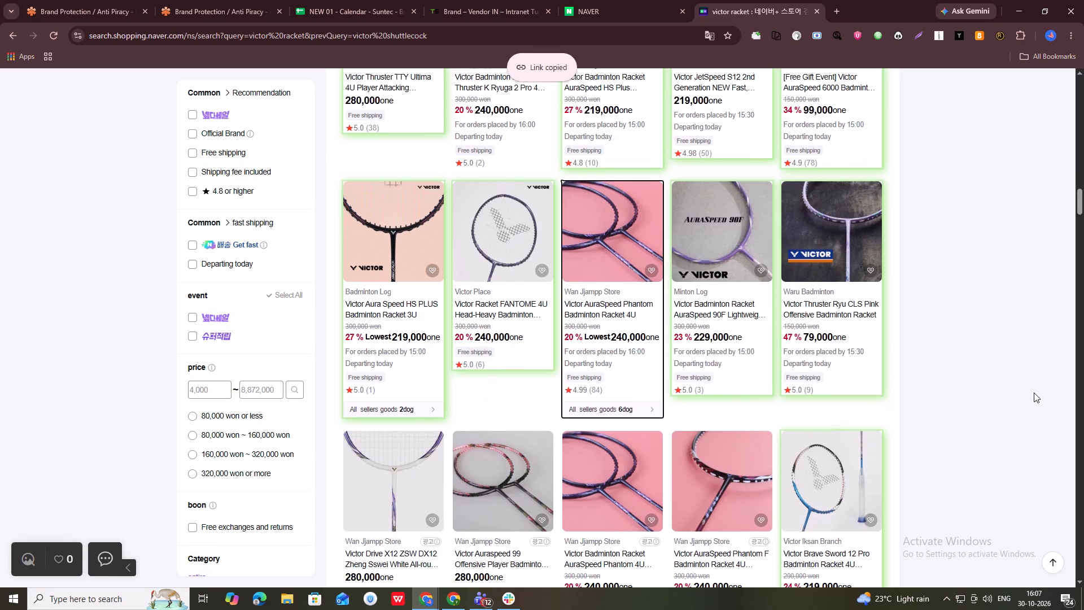
{"action": "scroll", "coordinate": [557, 459], "scroll_direction": "down", "scroll_amount": 2}
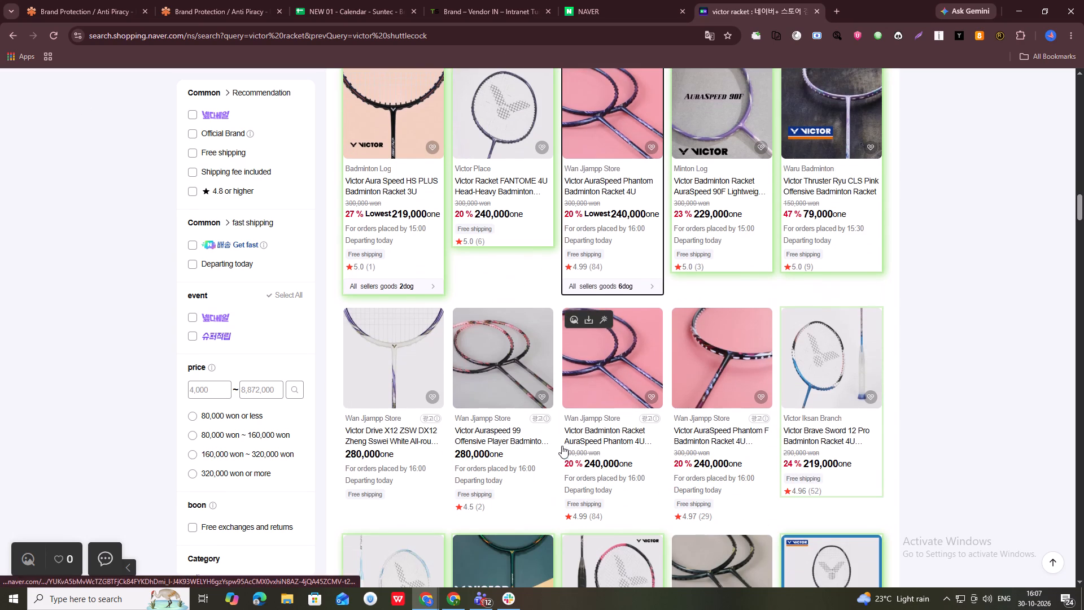
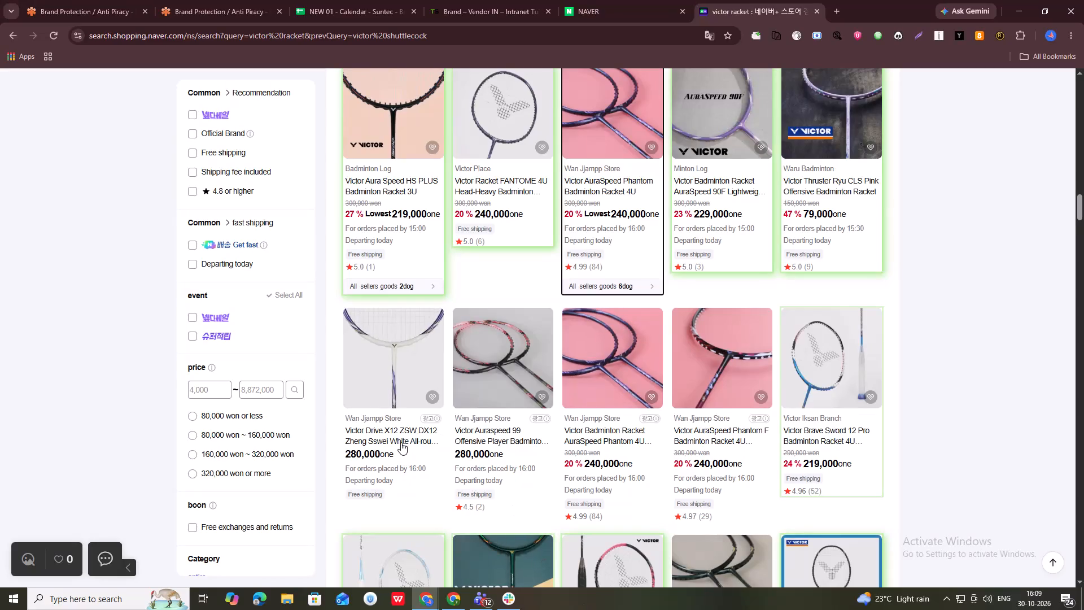
Copy the link of Wan Jjampp Store's Victor Drive X12 ZSW racket and paste it into sheet cell C103151.
{"action": "right_click", "coordinate": [401, 442]}
{"action": "left_click", "coordinate": [443, 359]}
{"action": "key", "text": "alt+Tab"}
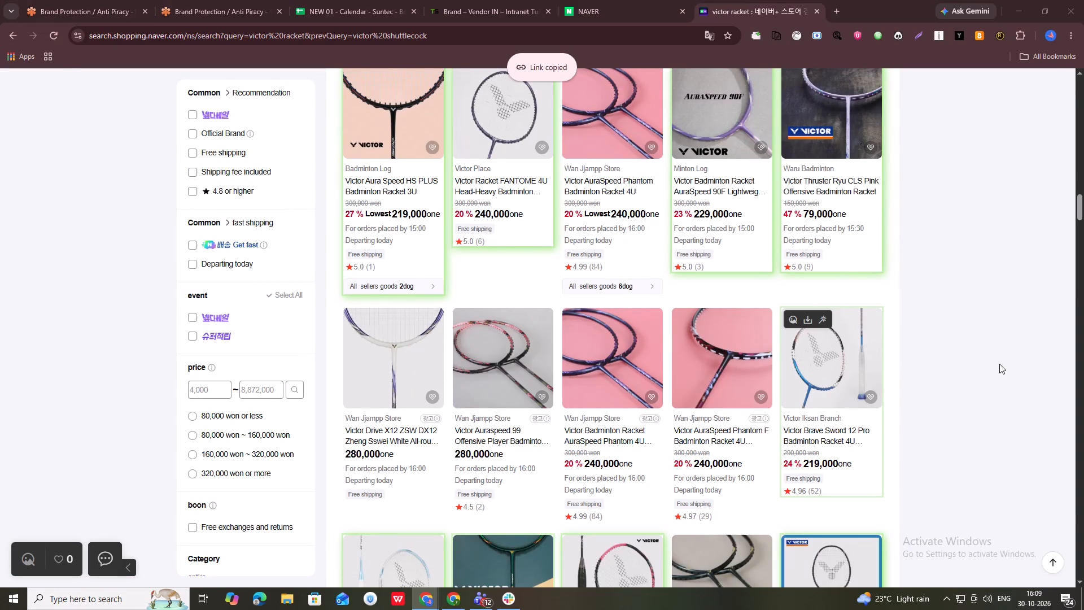
{"action": "key", "text": "ctrl+v"}
{"action": "key", "text": "Down"}
Copy the link of Wan Jjampp Store's Victor Auraspeed 99 racket and paste it into sheet cell C103152.
{"action": "key", "text": "alt+Tab"}
{"action": "key", "text": "Right"}
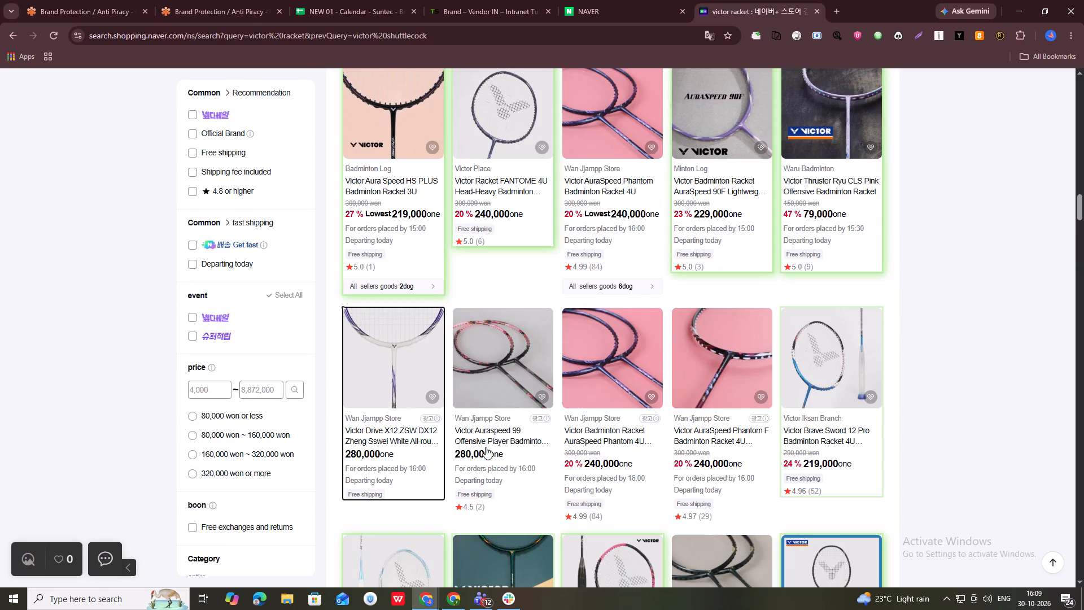
{"action": "right_click", "coordinate": [500, 437]}
{"action": "left_click", "coordinate": [534, 356]}
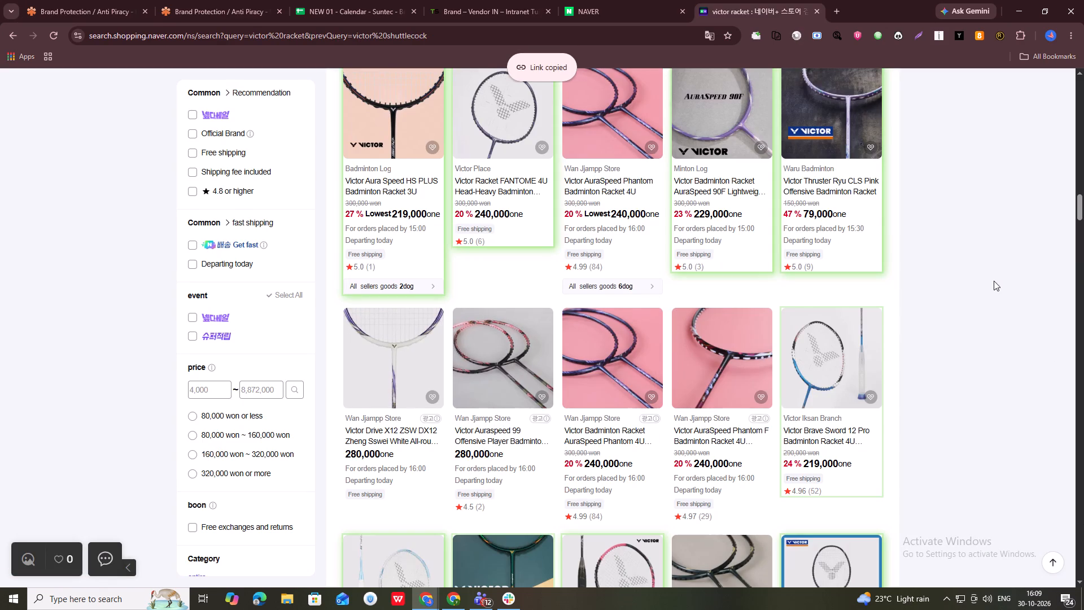
{"action": "key", "text": "alt+Tab"}
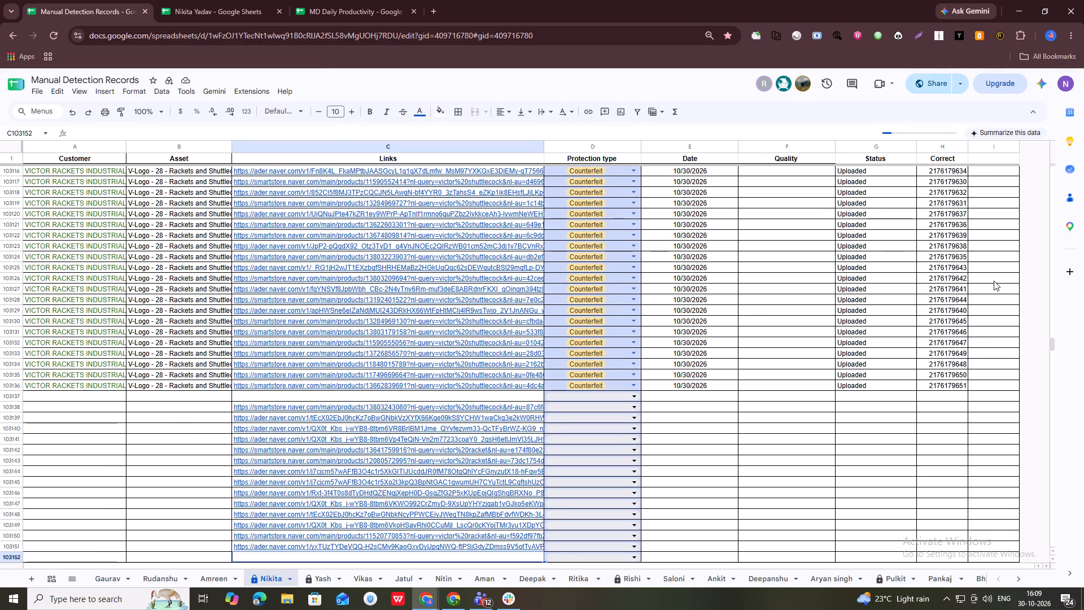
{"action": "key", "text": "ctrl+v"}
{"action": "key", "text": "Down"}
Copy the link of Wan Jjampp Store's sponsored Victor AuraSpeed Phantom 4U racket and paste it into sheet cell C103153.
{"action": "key", "text": "alt+Tab"}
{"action": "key", "text": "Right"}
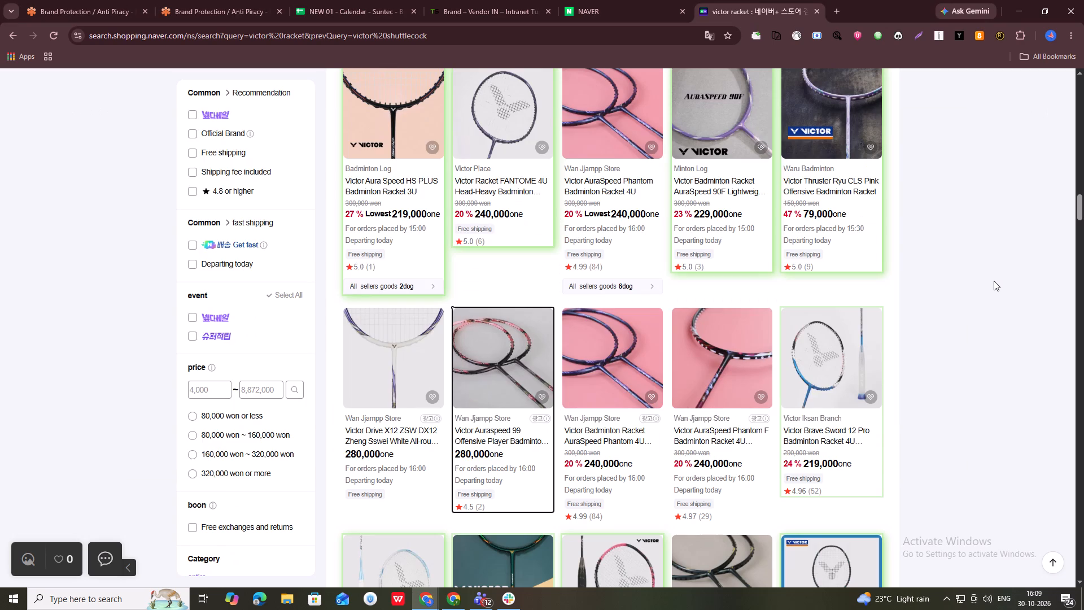
{"action": "right_click", "coordinate": [611, 434]}
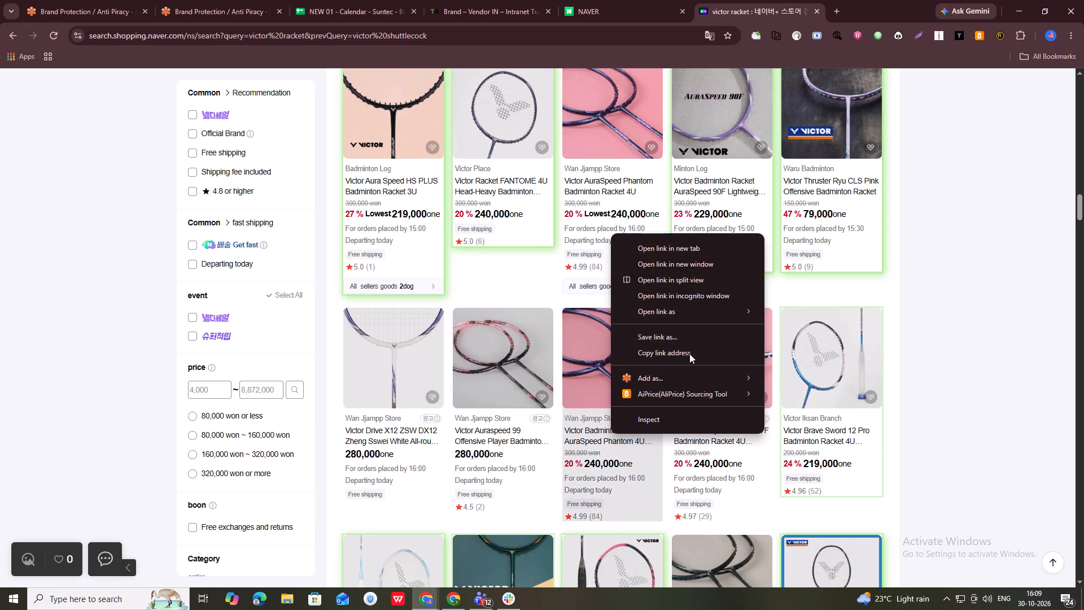
{"action": "left_click", "coordinate": [689, 354]}
{"action": "key", "text": "alt+Tab"}
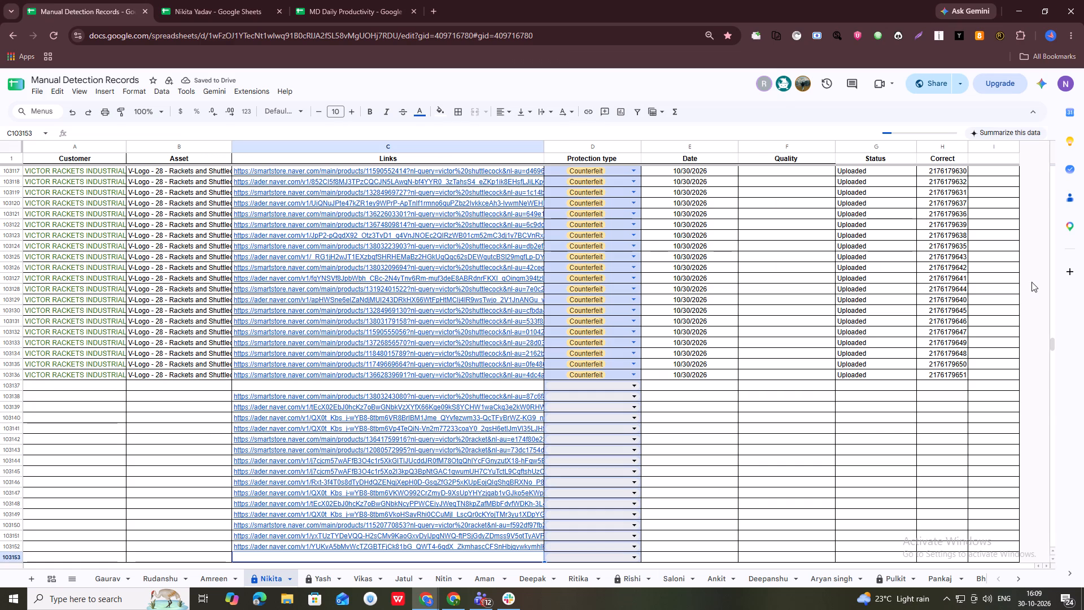
{"action": "key", "text": "ctrl+v"}
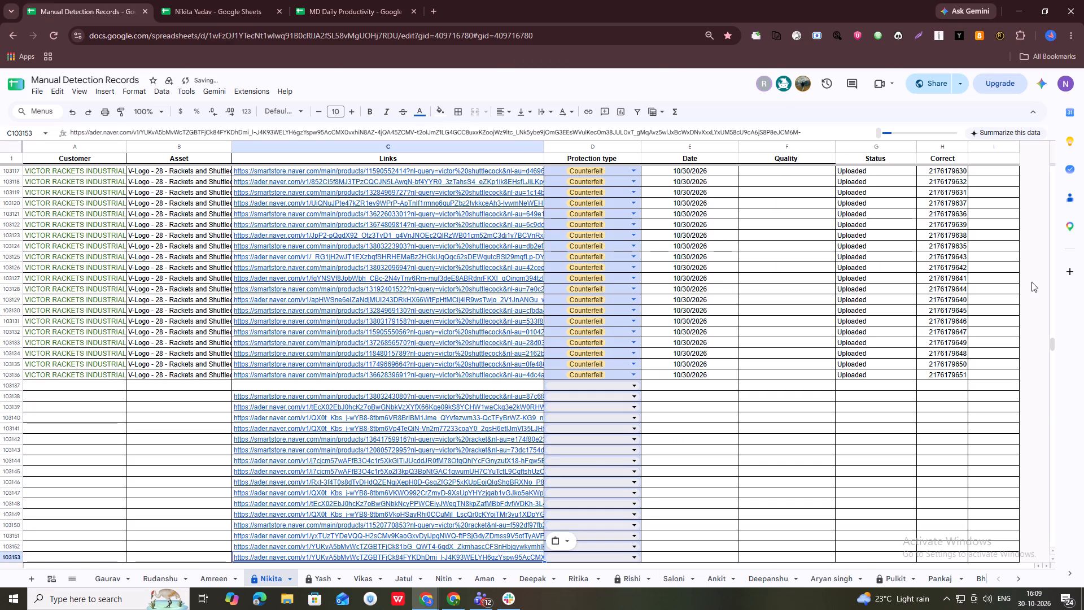
{"action": "key", "text": "Down"}
Copy the link of Wan Jjampp Store's Victor AuraSpeed Phantom F racket and paste it into sheet cell C103154.
{"action": "key", "text": "alt+Tab"}
{"action": "key", "text": "Right"}
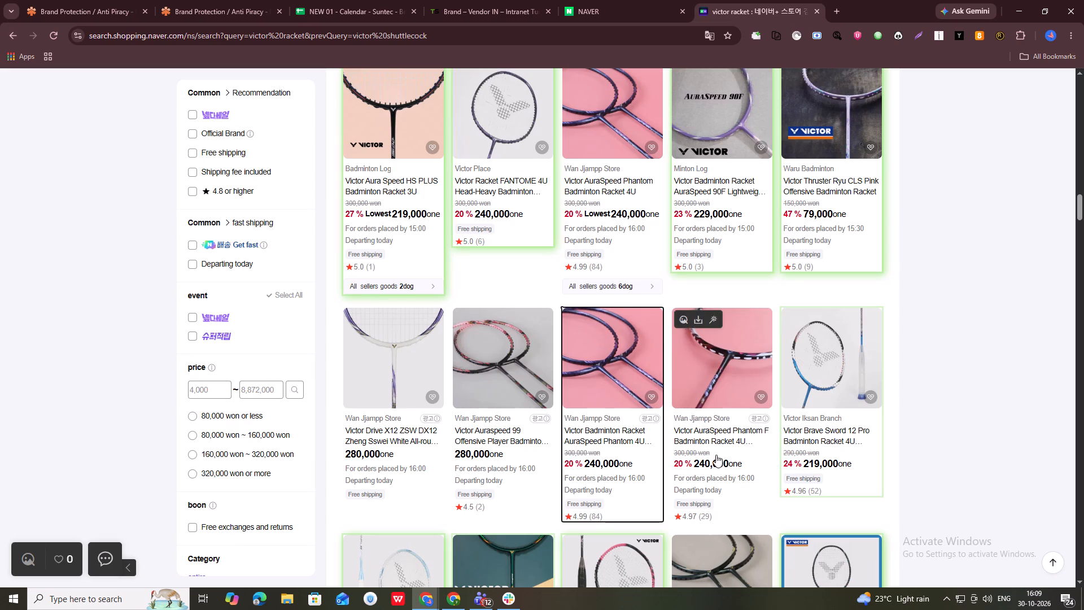
{"action": "right_click", "coordinate": [715, 435]}
{"action": "left_click", "coordinate": [781, 355]}
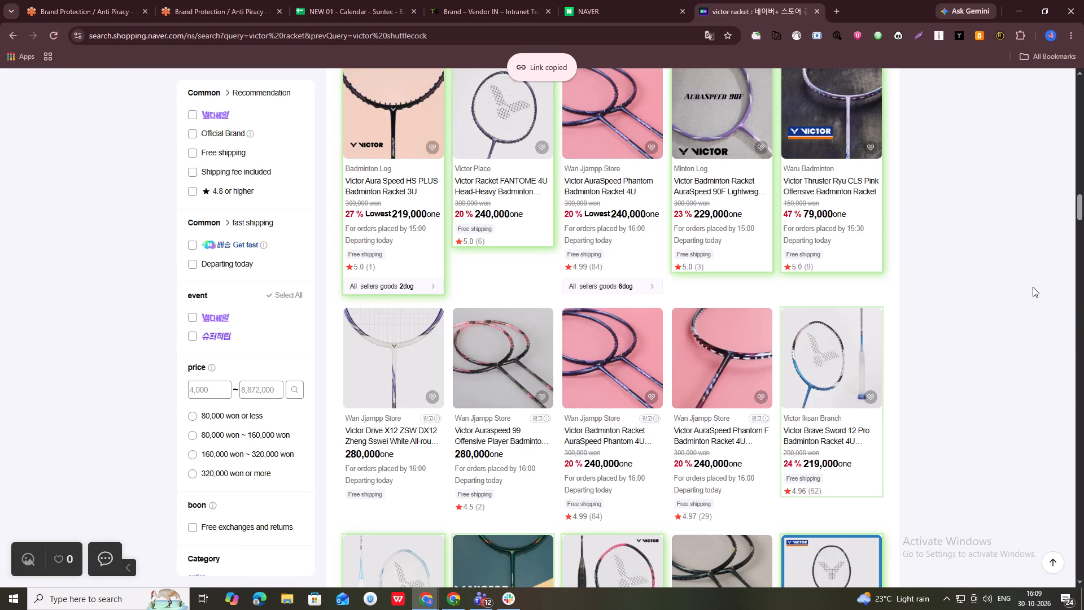
{"action": "key", "text": "alt+Tab"}
{"action": "key", "text": "ctrl+v"}
{"action": "key", "text": "Down"}
Copy the link of Wan Jjampp Store's Victor JetSpeed S T1 K racket and paste it into sheet cell C103155.
{"action": "key", "text": "alt+Tab"}
{"action": "key", "text": "Down"}
{"action": "key", "text": "Down"}
{"action": "key", "text": "Down"}
{"action": "key", "text": "Down"}
{"action": "key", "text": "Down"}
{"action": "key", "text": "Down"}
{"action": "key", "text": "Down"}
{"action": "key", "text": "Down"}
{"action": "key", "text": "Down"}
{"action": "key", "text": "Down"}
{"action": "key", "text": "Down"}
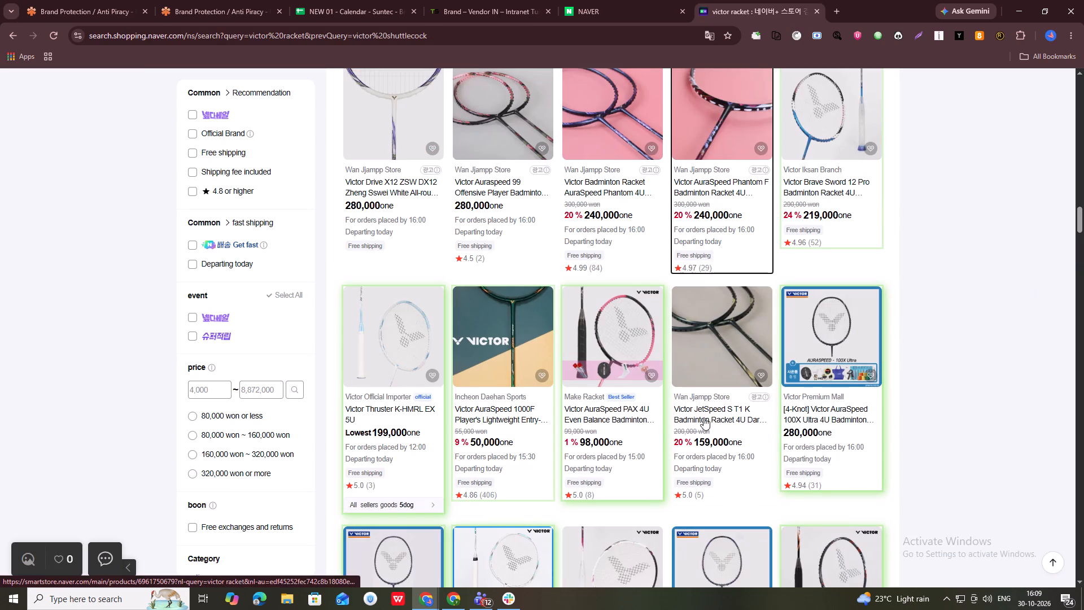
{"action": "right_click", "coordinate": [731, 409]}
{"action": "left_click", "coordinate": [815, 328]}
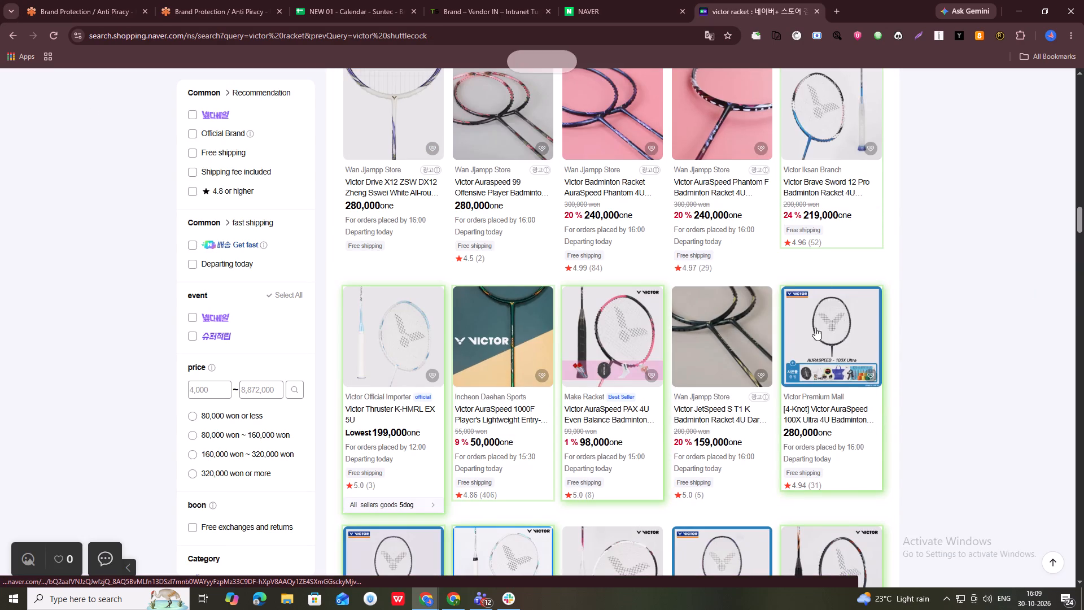
{"action": "key", "text": "alt+Tab"}
{"action": "key", "text": "ctrl+v"}
{"action": "key", "text": "ctrl+shift+Up"}
{"action": "key", "text": "Down"}
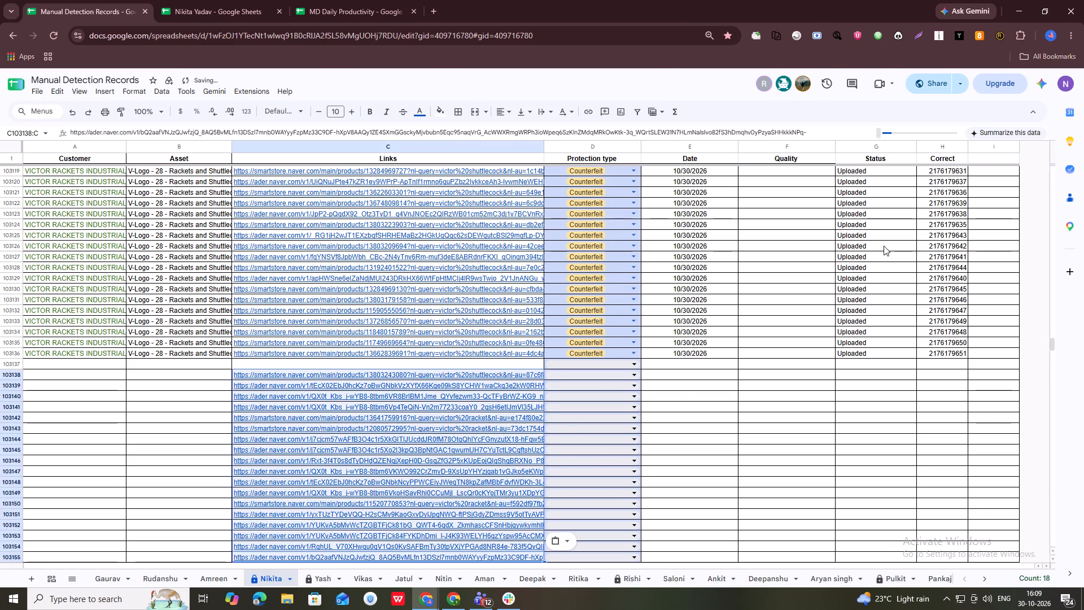
Copy the link of Make Racket's Victor Auraspeed Phantom F 4U racket and paste it into sheet cell C103156.
{"action": "key", "text": "alt+Tab"}
{"action": "key", "text": "Down"}
{"action": "key", "text": "Down"}
{"action": "key", "text": "Down"}
{"action": "key", "text": "Down"}
{"action": "key", "text": "Down"}
{"action": "key", "text": "Down"}
{"action": "key", "text": "Down"}
{"action": "key", "text": "Down"}
{"action": "key", "text": "Down"}
{"action": "key", "text": "Down"}
{"action": "key", "text": "Down"}
{"action": "key", "text": "Down"}
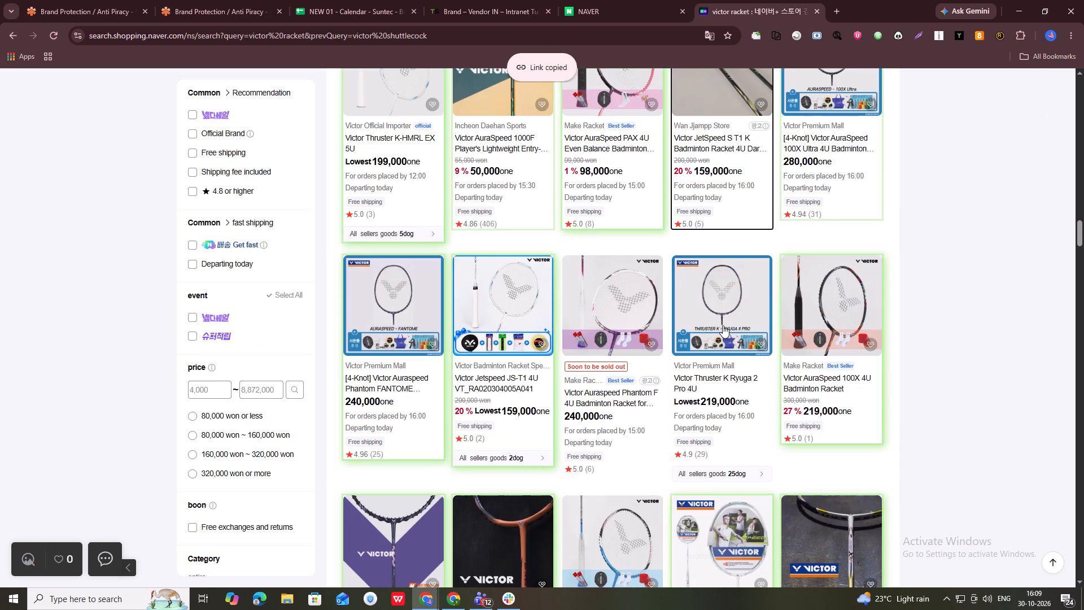
{"action": "right_click", "coordinate": [612, 403]}
{"action": "left_click", "coordinate": [665, 324]}
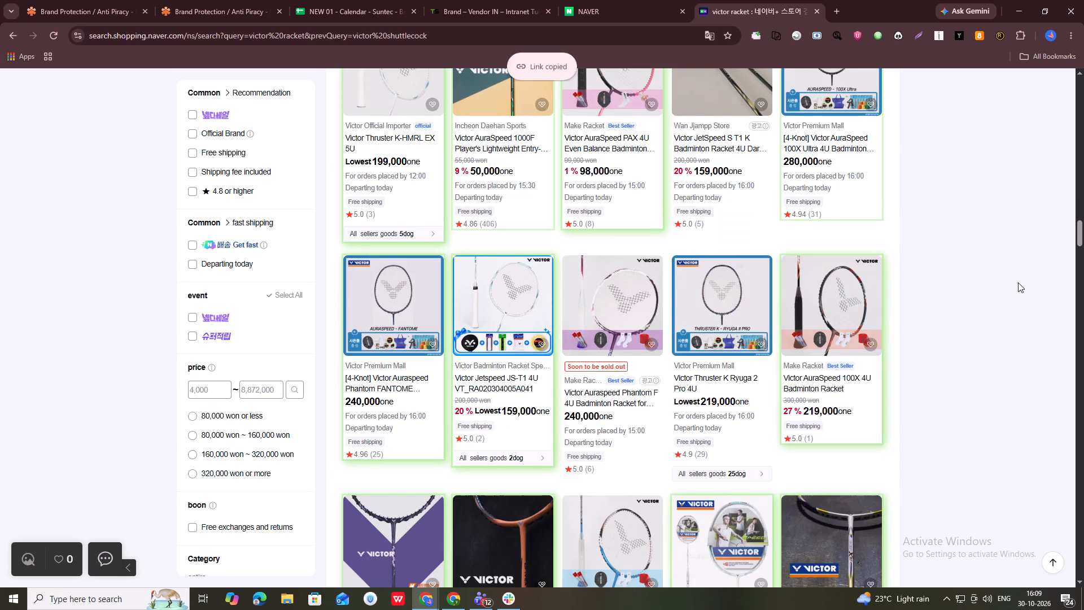
{"action": "key", "text": "alt+Tab"}
{"action": "key", "text": "ctrl+v"}
{"action": "key", "text": "Down"}
Copy the link of Victor Premium Mall's Victor Thruster K Ryuga 2 Pro 4U racket and paste it into sheet cell C103157.
{"action": "key", "text": "alt+Tab"}
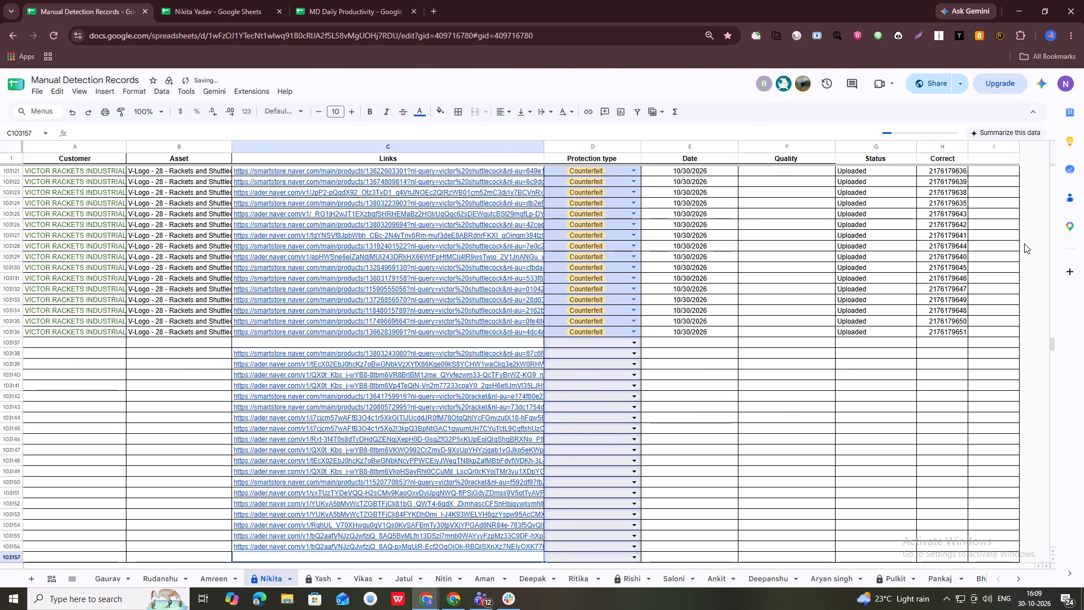
{"action": "key", "text": "Right"}
{"action": "right_click", "coordinate": [714, 377]}
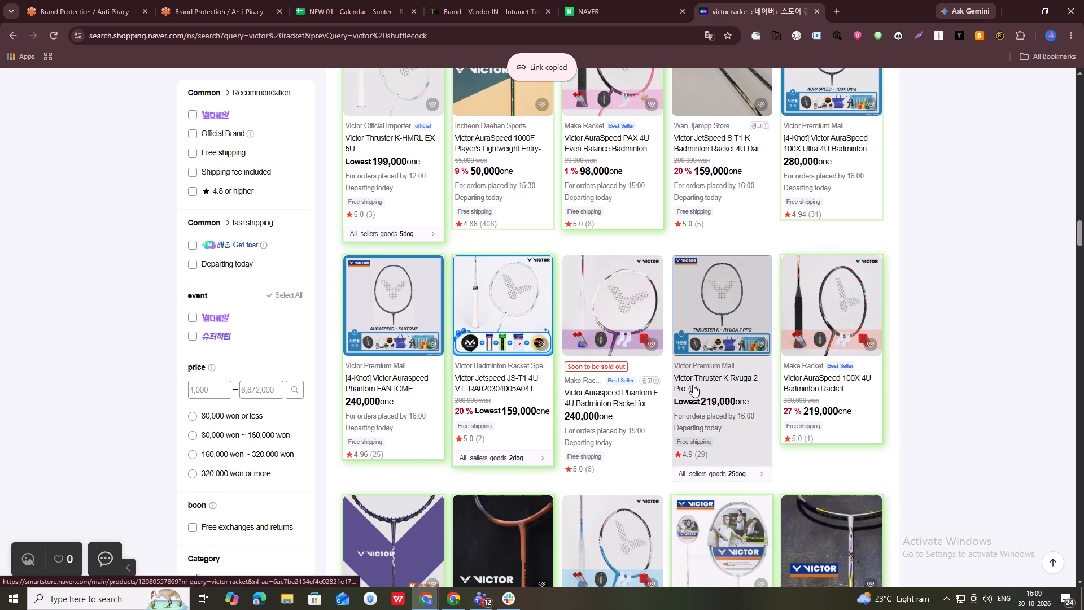
{"action": "left_click", "coordinate": [753, 495]}
{"action": "key", "text": "alt+Tab"}
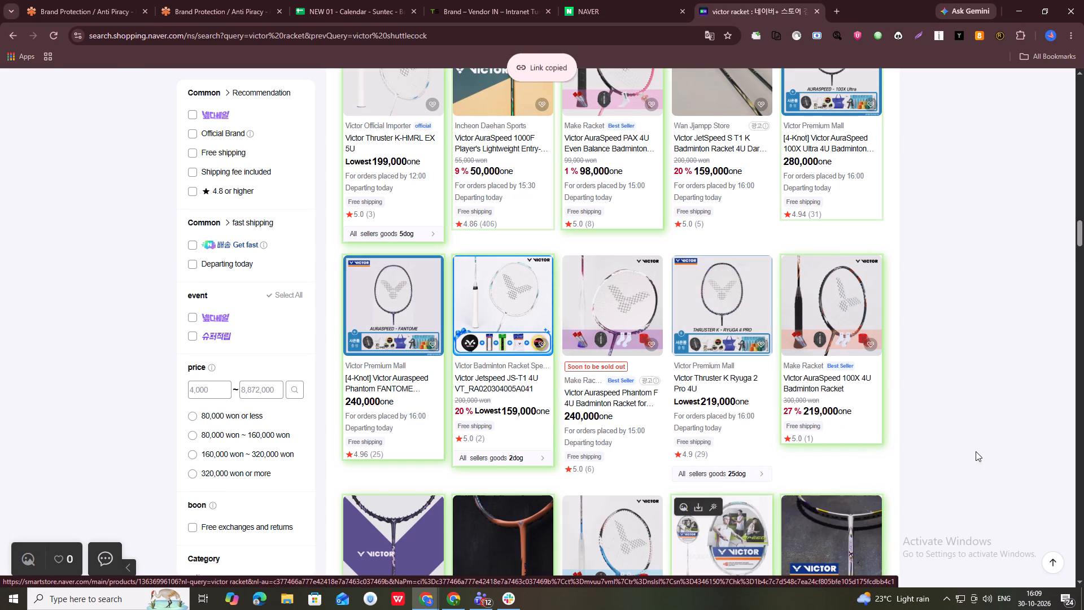
{"action": "key", "text": "ctrl+v"}
{"action": "key", "text": "Down"}
Copy the link of Make Racket's Victor Brave Sword 12 Pro 4U racket and paste it into sheet cell C103158.
{"action": "key", "text": "alt+Tab"}
{"action": "key", "text": "Down"}
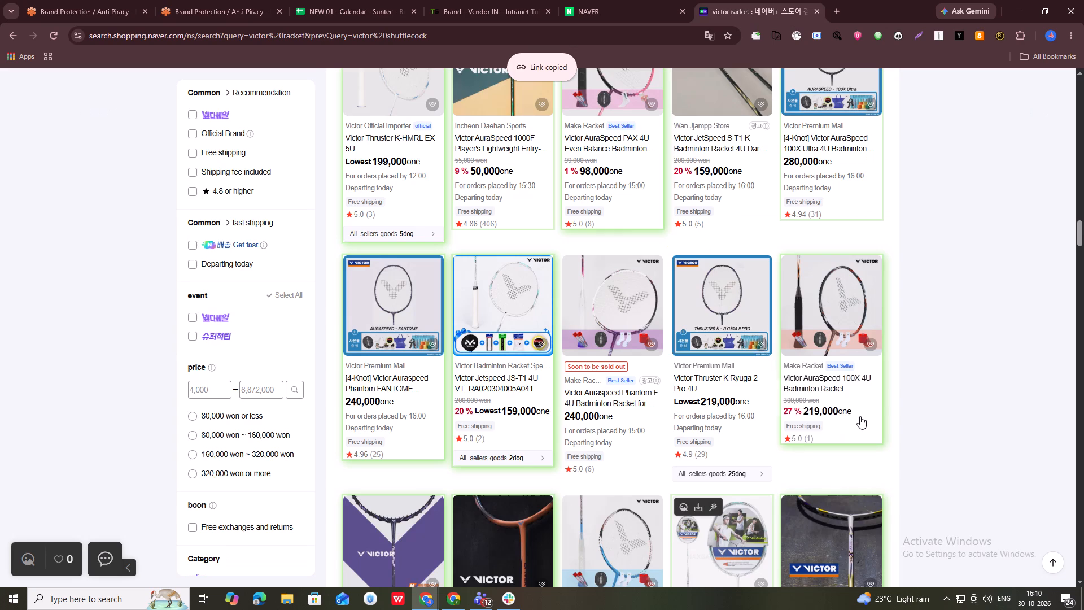
{"action": "scroll", "coordinate": [804, 446], "scroll_direction": "down", "scroll_amount": 3}
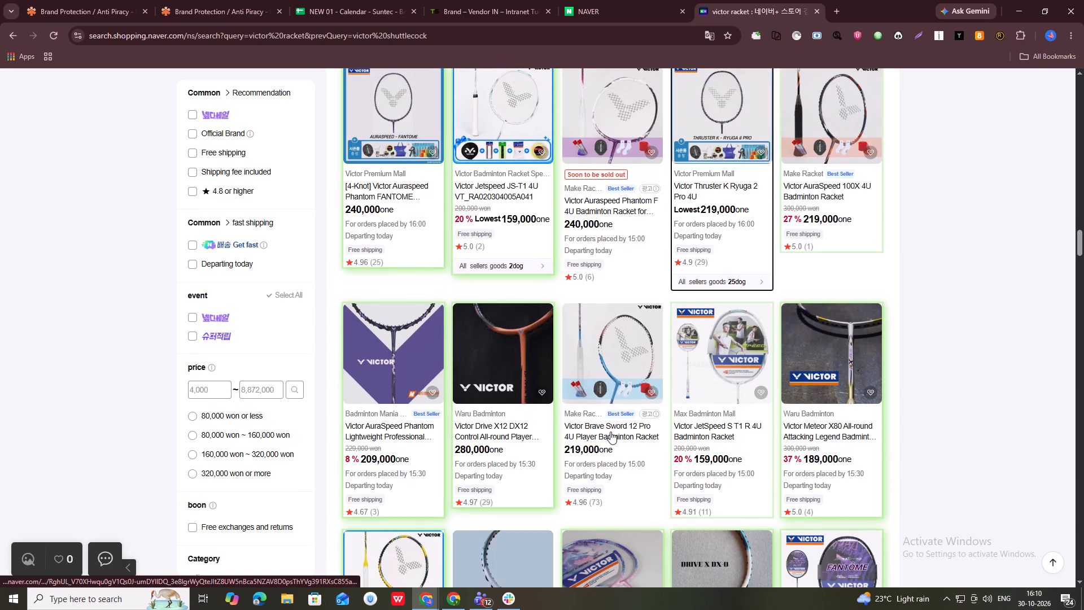
{"action": "right_click", "coordinate": [610, 432]}
{"action": "left_click", "coordinate": [653, 349]}
{"action": "key", "text": "alt+Tab"}
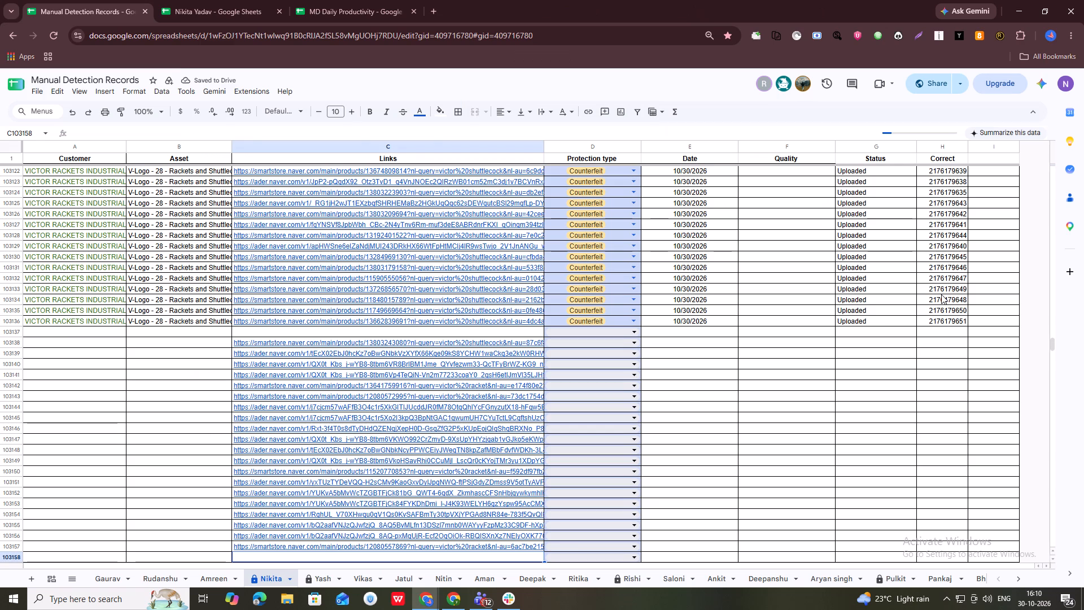
{"action": "key", "text": "ctrl+v"}
{"action": "key", "text": "ctrl+shift+Up"}
{"action": "key", "text": "Down"}
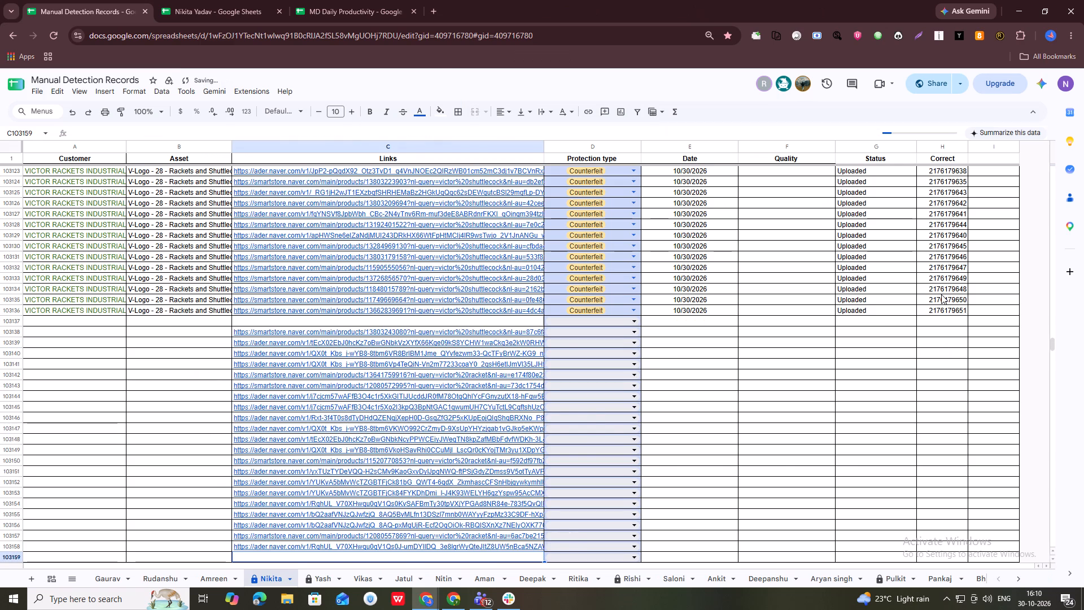
Copy the link of Wan Jjampp Store's Victor Aura Speed 9 4U racket and paste it into sheet cell C103159.
{"action": "key", "text": "alt+Tab"}
{"action": "key", "text": "Down"}
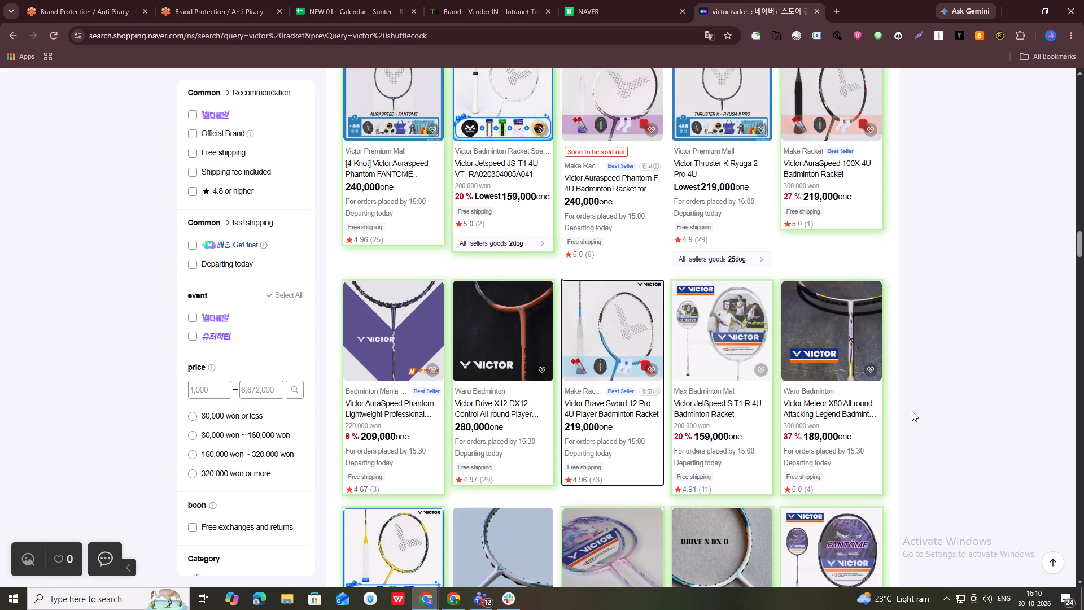
{"action": "scroll", "coordinate": [892, 421], "scroll_direction": "down", "scroll_amount": 5}
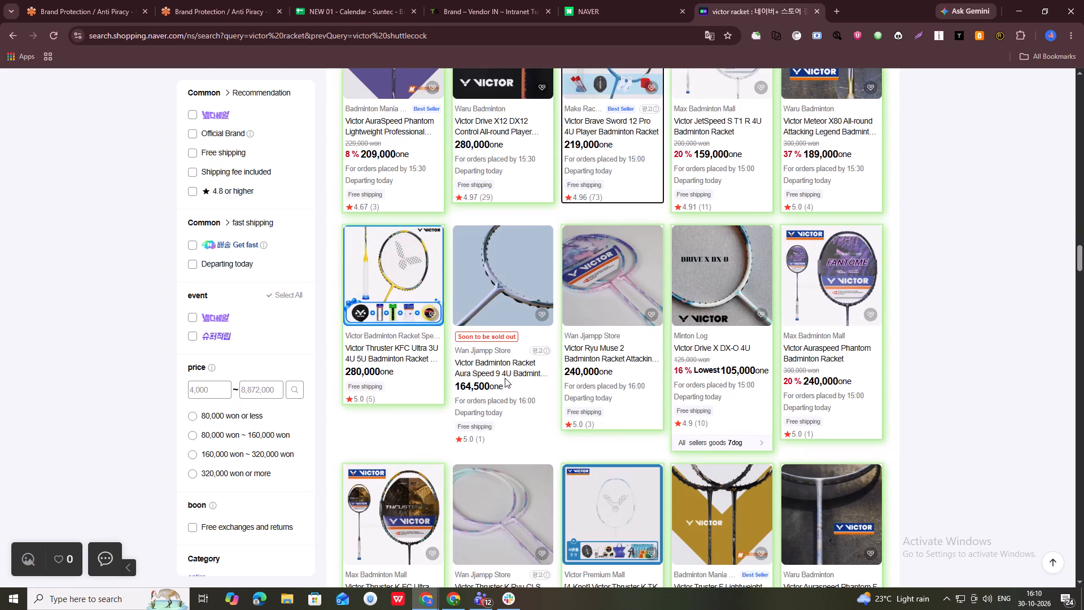
{"action": "right_click", "coordinate": [508, 372]}
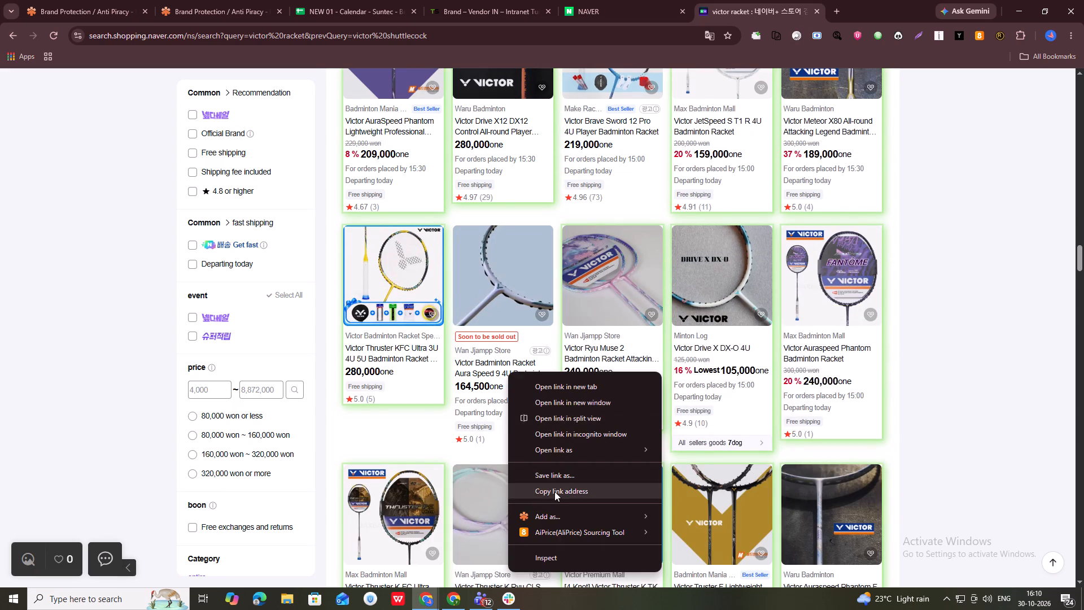
{"action": "left_click", "coordinate": [554, 491]}
{"action": "key", "text": "alt+Tab"}
{"action": "key", "text": "ctrl+v"}
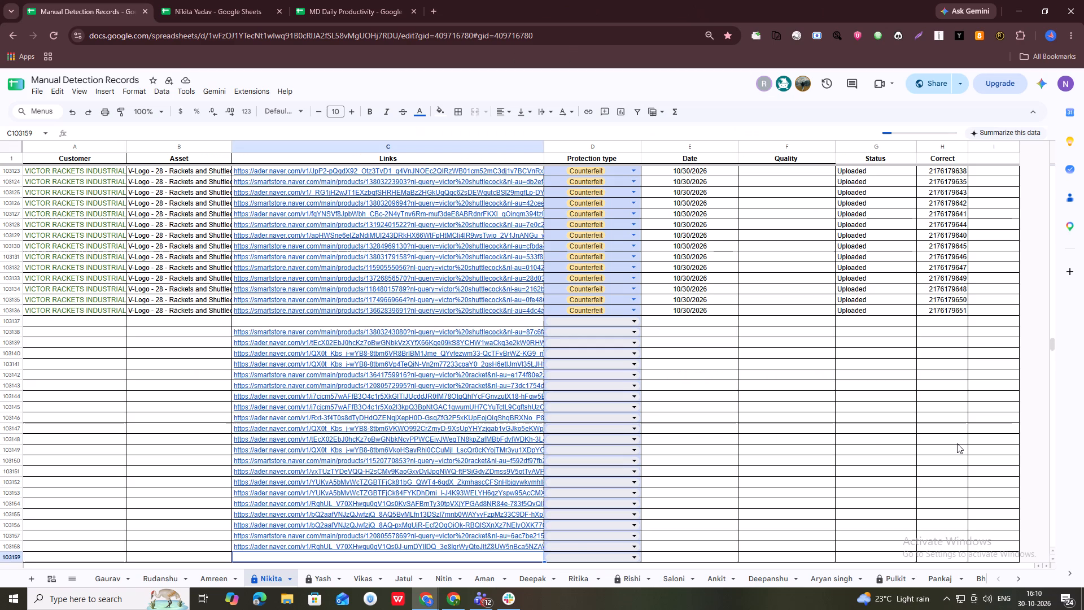
{"action": "key", "text": "Down"}
Copy the link of Wan Jjampp Store's Victor Thruster K Ryu CLS racket and paste it into sheet cell C103160.
{"action": "key", "text": "alt+Tab"}
{"action": "key", "text": "Down"}
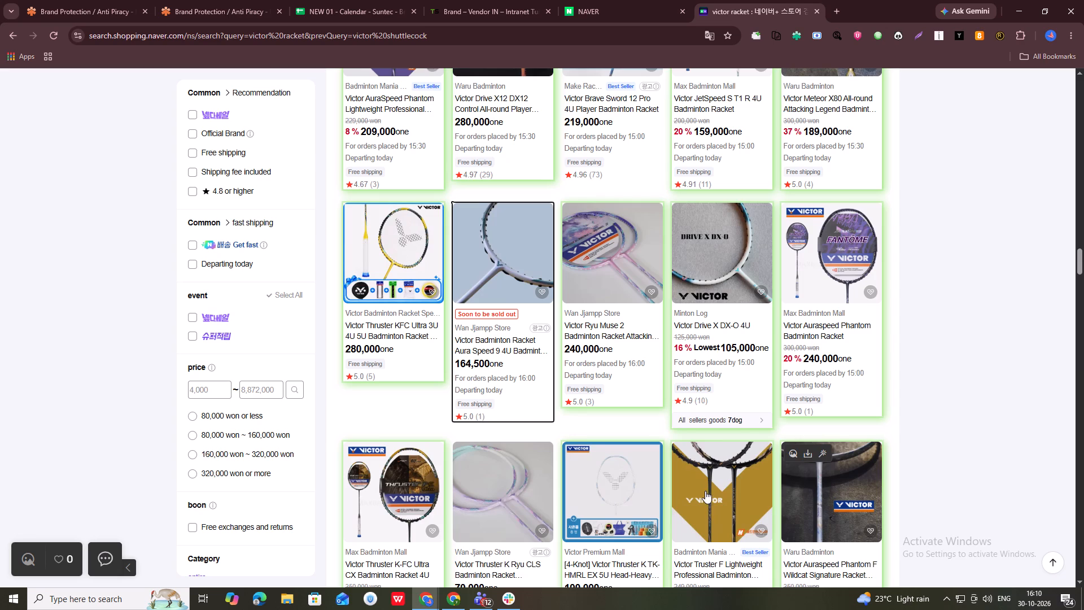
{"action": "scroll", "coordinate": [693, 464], "scroll_direction": "down", "scroll_amount": 3}
{"action": "right_click", "coordinate": [496, 402]}
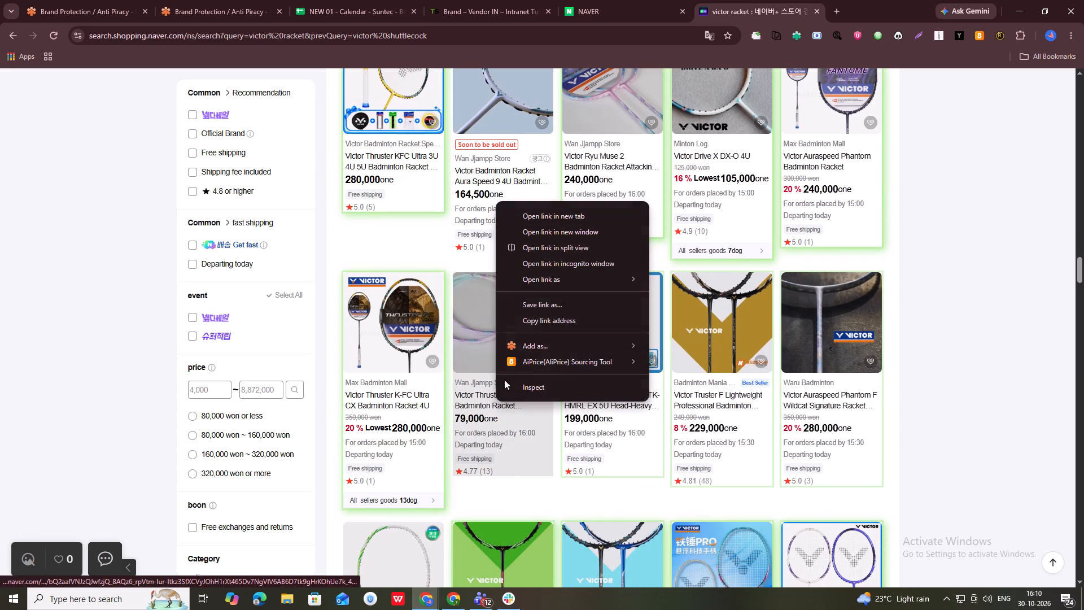
{"action": "left_click", "coordinate": [537, 321]}
{"action": "key", "text": "alt+Tab"}
{"action": "key", "text": "ctrl+v"}
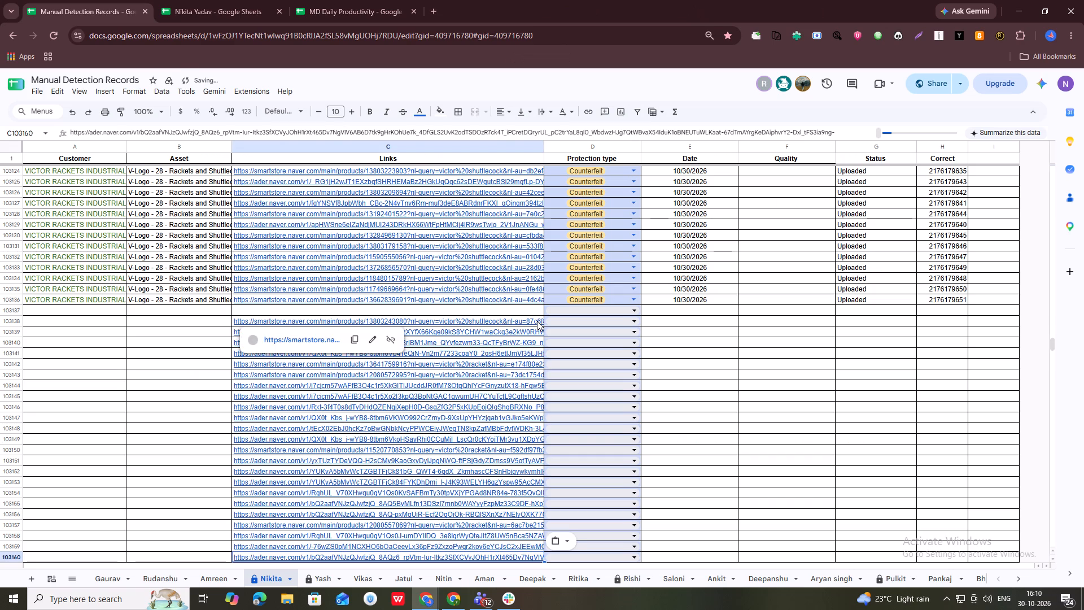
{"action": "key", "text": "ctrl+shift+Up"}
{"action": "key", "text": "Down"}
Copy the link of Make Racket's sponsored Victor Auraspeed Phantom 4U racket and paste it into sheet cell C103161.
{"action": "key", "text": "alt+Tab"}
{"action": "key", "text": "Down"}
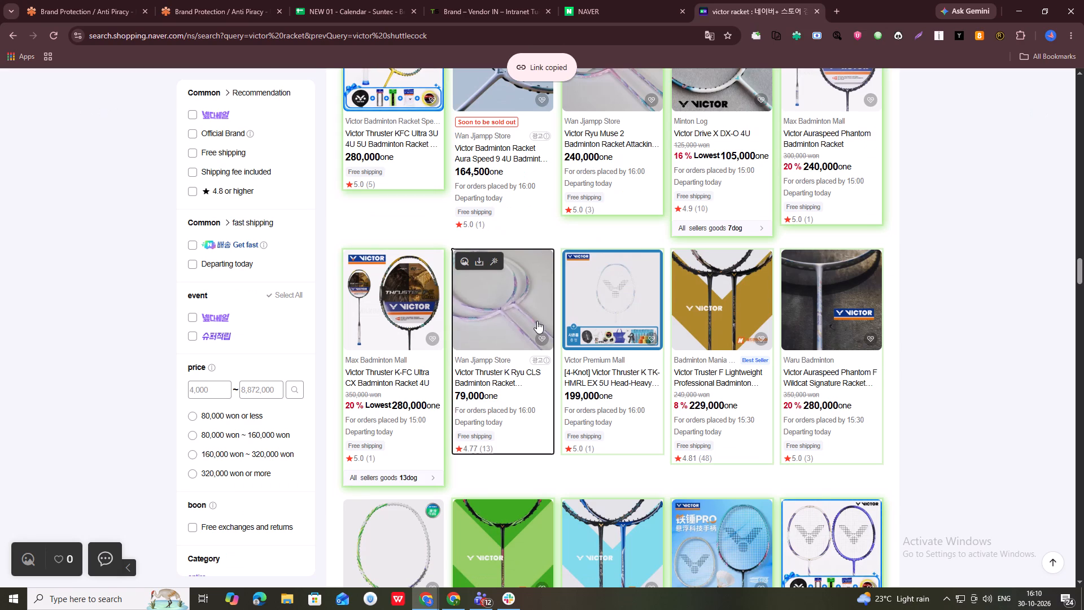
{"action": "scroll", "coordinate": [962, 341], "scroll_direction": "down", "scroll_amount": 2}
{"action": "scroll", "coordinate": [597, 495], "scroll_direction": "down", "scroll_amount": 2}
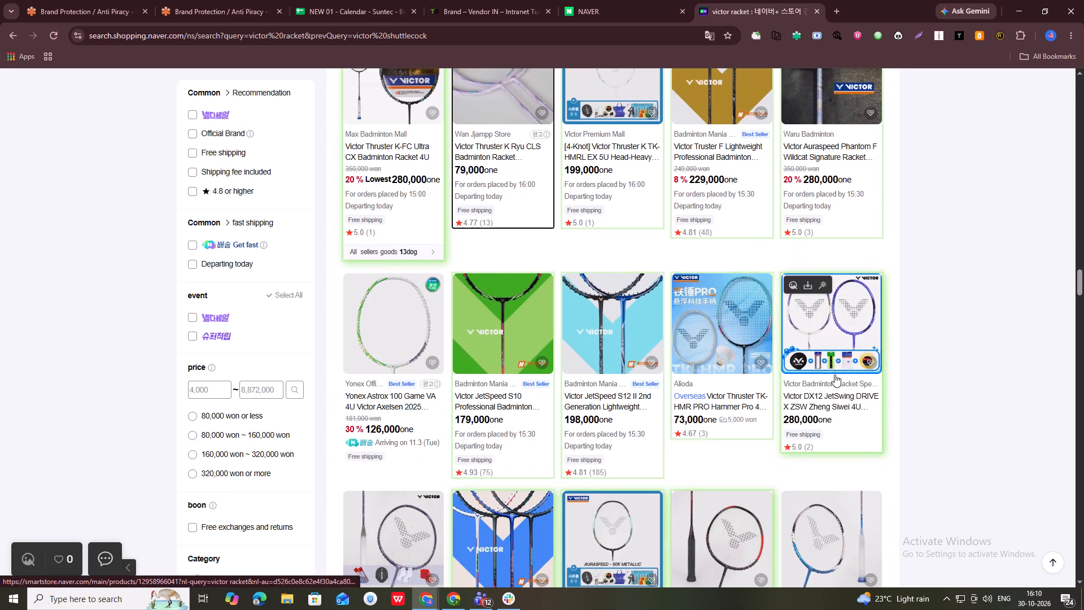
{"action": "scroll", "coordinate": [837, 373], "scroll_direction": "down", "scroll_amount": 4}
{"action": "right_click", "coordinate": [392, 405]}
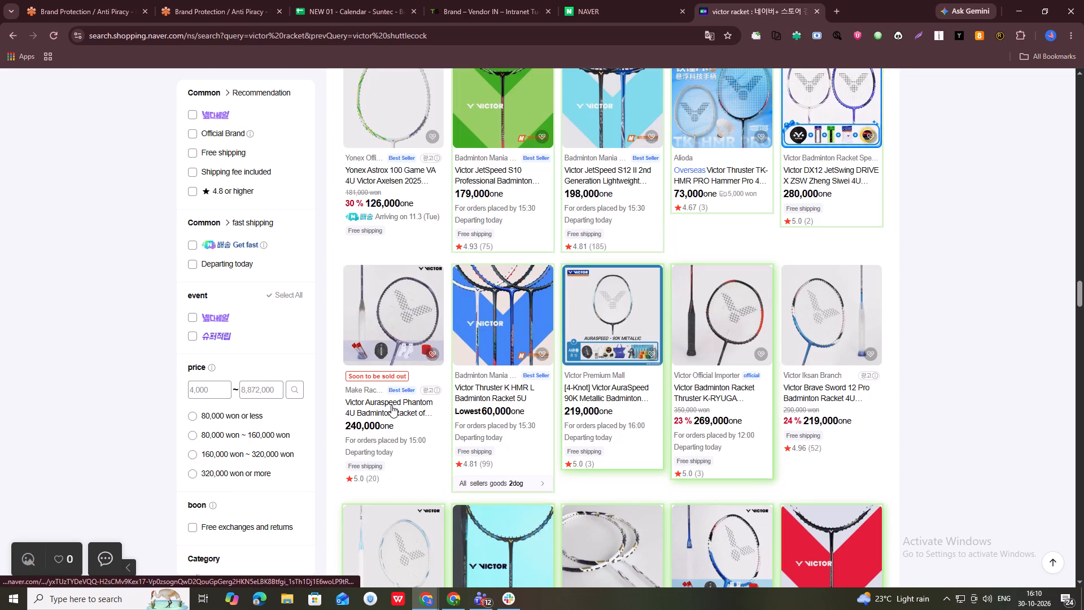
{"action": "left_click", "coordinate": [445, 325]}
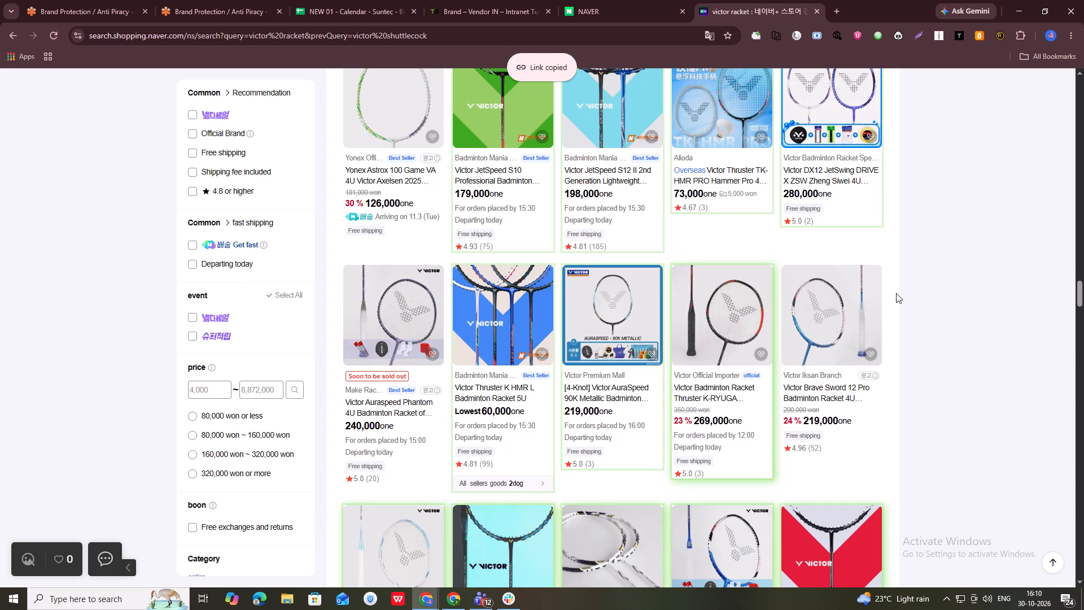
{"action": "key", "text": "alt+Tab"}
{"action": "key", "text": "ctrl+v"}
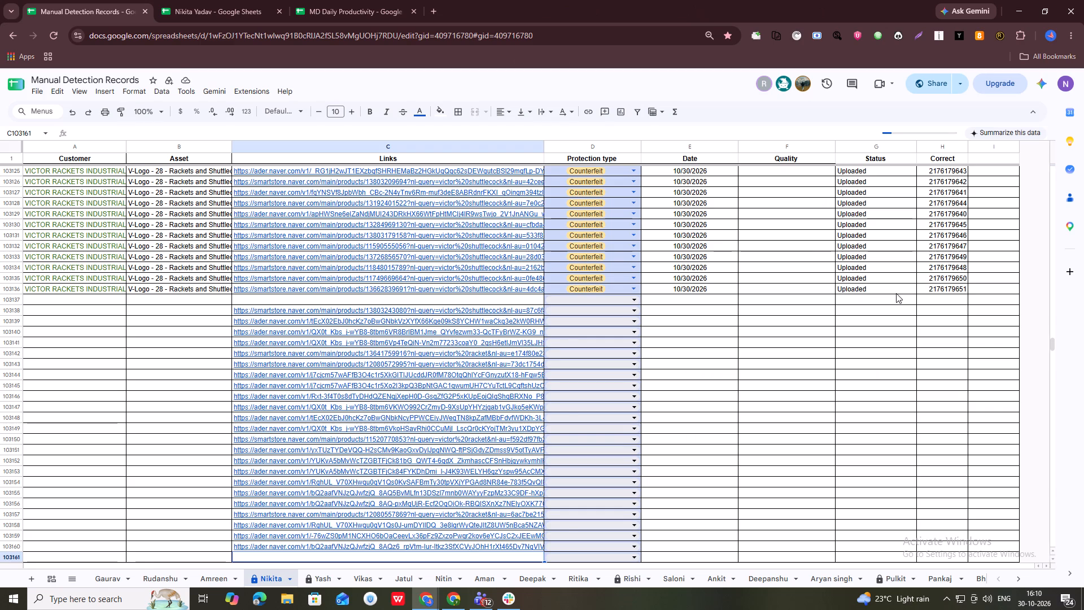
{"action": "key", "text": "Down"}
Copy the link of Victor Iksan Branch's Victor Brave Sword 12 Pro 4U racket and paste it into sheet cell C103162.
{"action": "key", "text": "alt+Tab"}
{"action": "key", "text": "Down"}
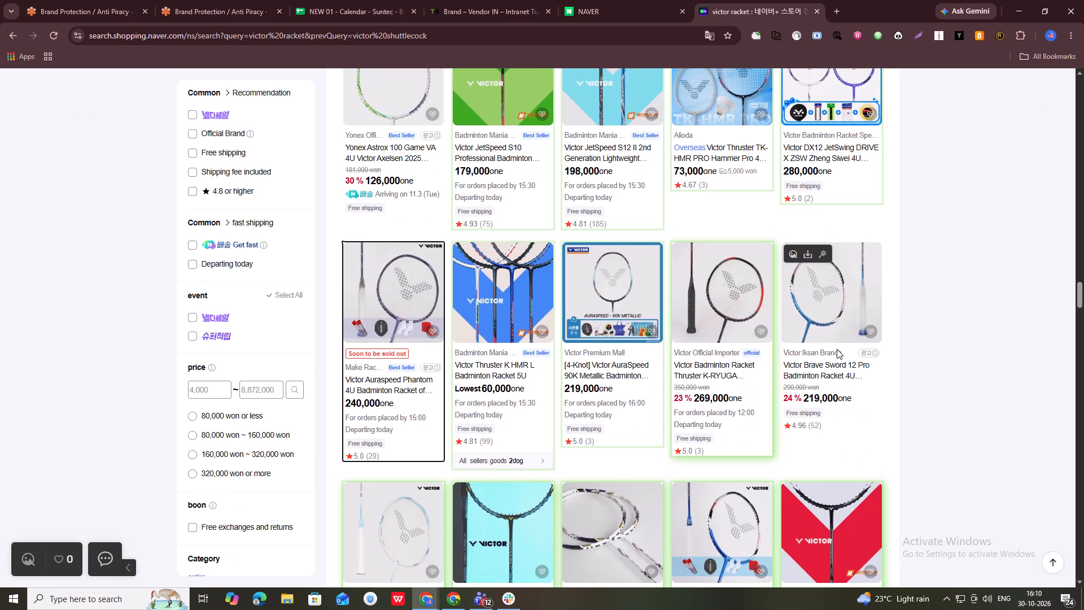
{"action": "right_click", "coordinate": [827, 371]}
{"action": "left_click", "coordinate": [864, 484]}
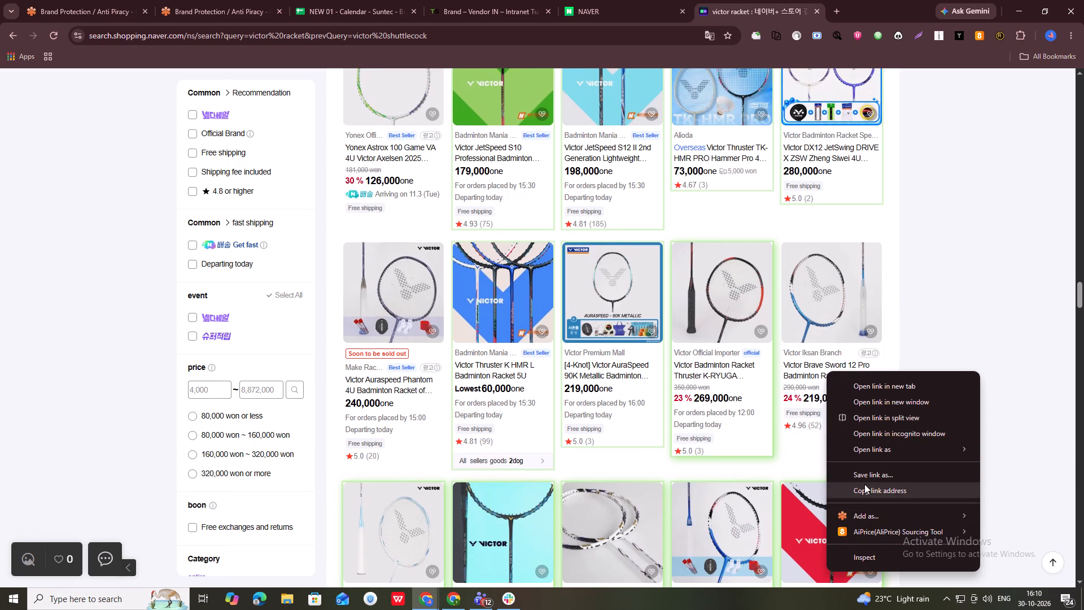
{"action": "key", "text": "alt+Tab"}
{"action": "key", "text": "ctrl+v"}
{"action": "key", "text": "Down"}
Copy the link of Wan Jjampp Store's sponsored Victor Drive X-10 Metallic 4U racket and paste it into sheet cell C103163.
{"action": "key", "text": "alt+Tab"}
{"action": "key", "text": "Down"}
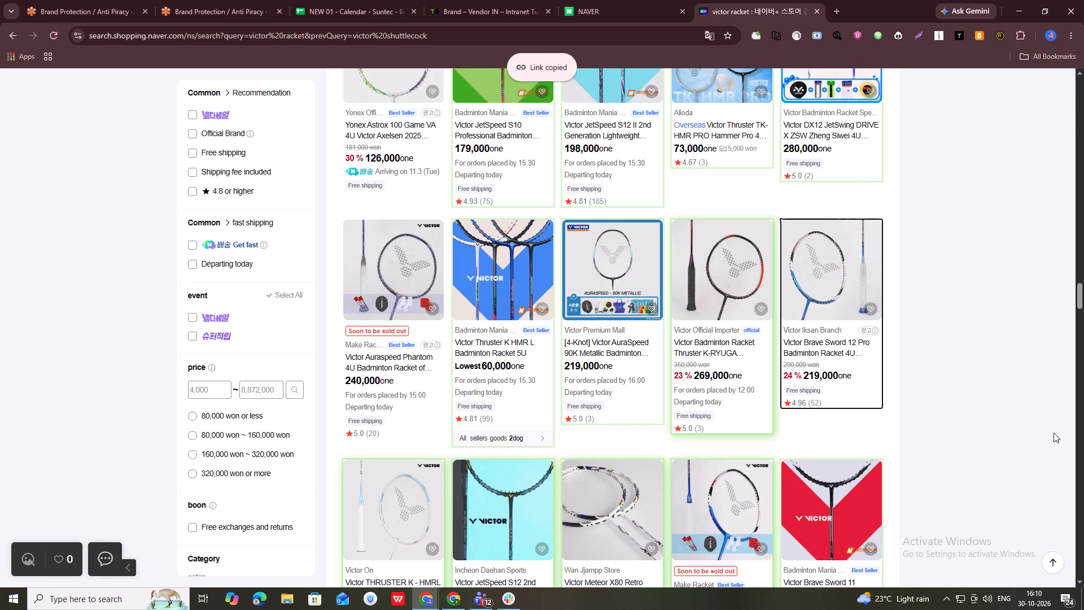
{"action": "scroll", "coordinate": [972, 459], "scroll_direction": "down", "scroll_amount": 3}
{"action": "scroll", "coordinate": [646, 478], "scroll_direction": "down", "scroll_amount": 4}
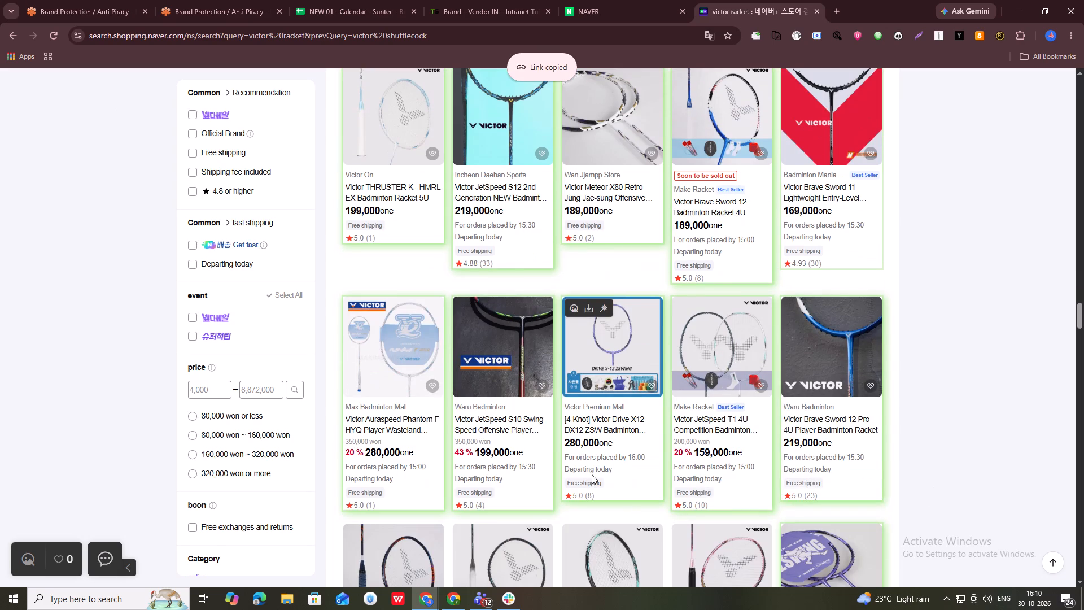
{"action": "scroll", "coordinate": [845, 428], "scroll_direction": "down", "scroll_amount": 4}
{"action": "scroll", "coordinate": [729, 461], "scroll_direction": "down", "scroll_amount": 1}
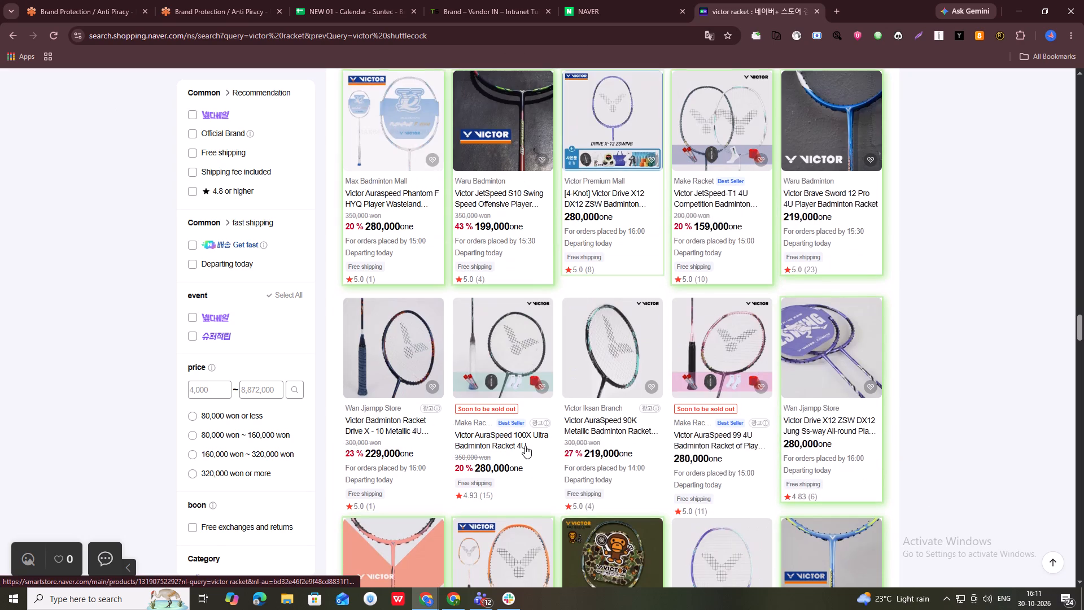
{"action": "scroll", "coordinate": [728, 460], "scroll_direction": "down", "scroll_amount": 2}
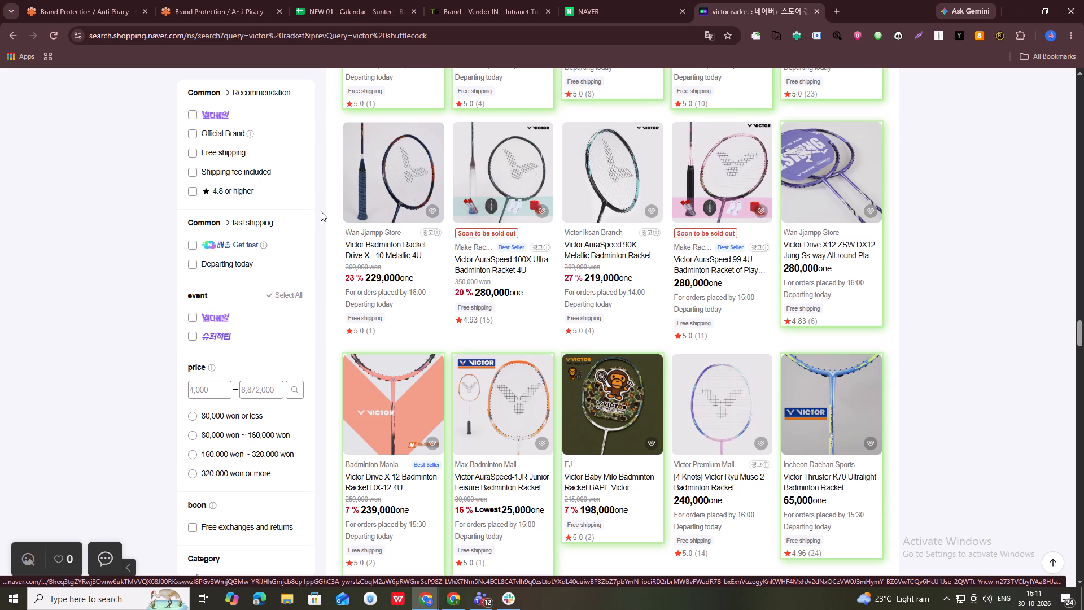
{"action": "right_click", "coordinate": [385, 254]}
{"action": "left_click", "coordinate": [419, 369]}
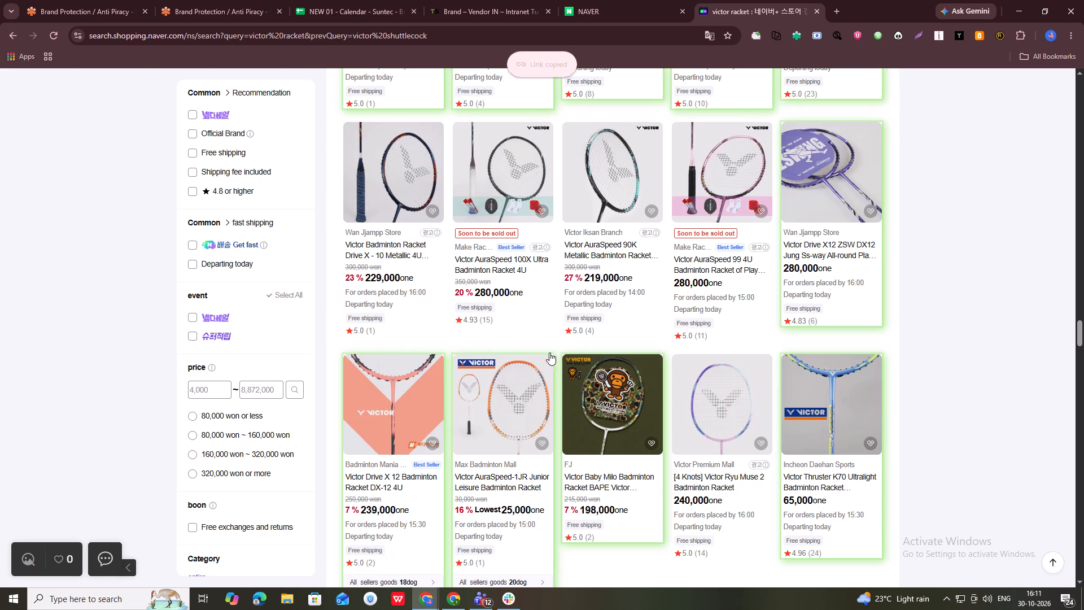
{"action": "key", "text": "alt+Tab"}
{"action": "key", "text": "ctrl+v"}
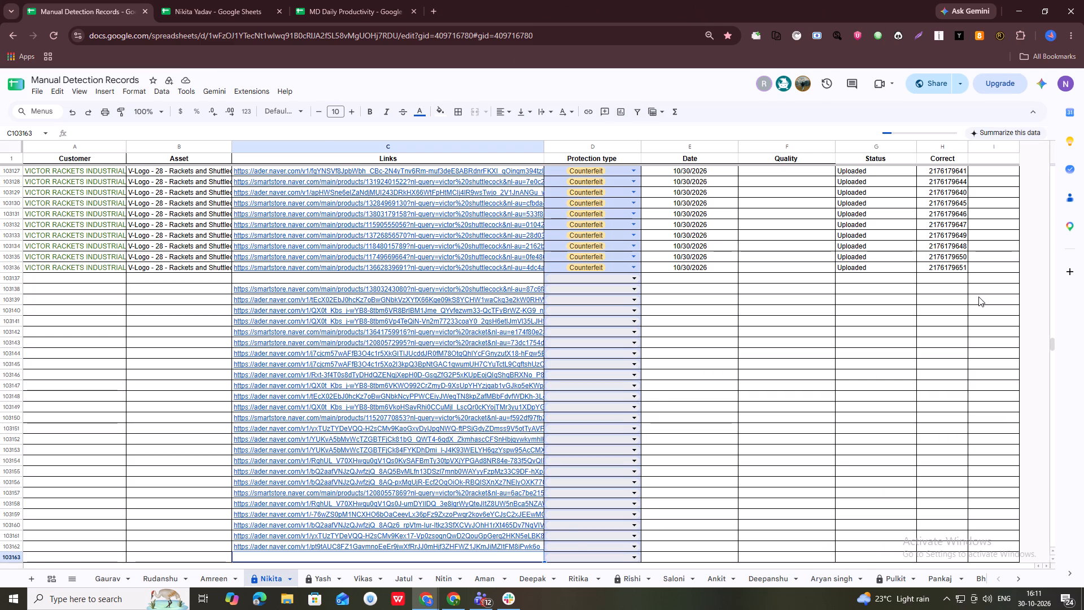
{"action": "key", "text": "Down"}
Copy the link of Make Racket's sponsored Victor AuraSpeed 100X Ultra 4U racket and paste it into sheet cell C103164.
{"action": "key", "text": "alt+Tab"}
{"action": "key", "text": "Down"}
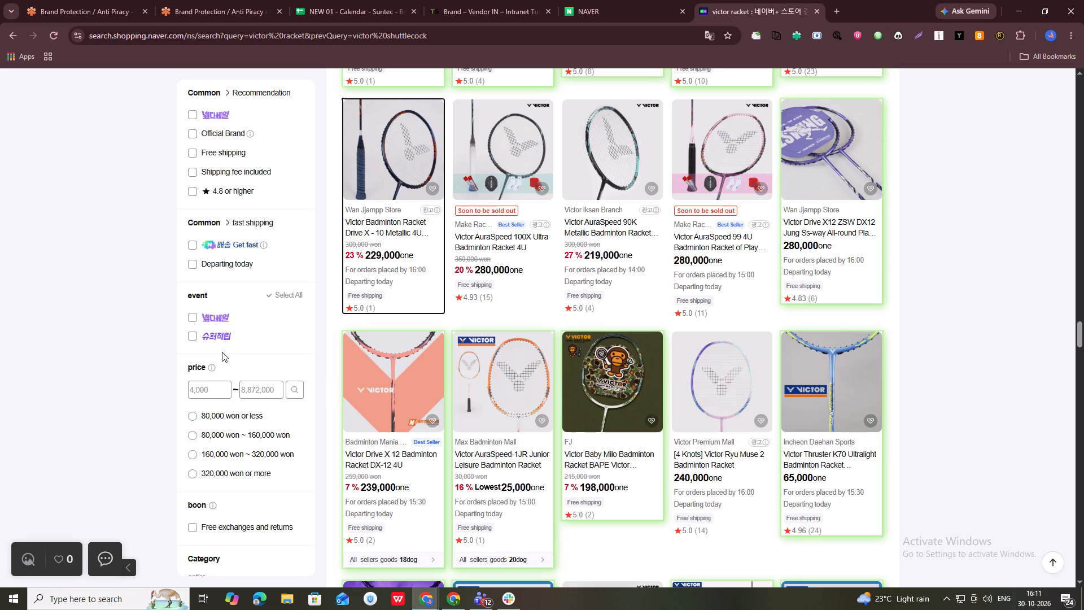
{"action": "right_click", "coordinate": [479, 241]}
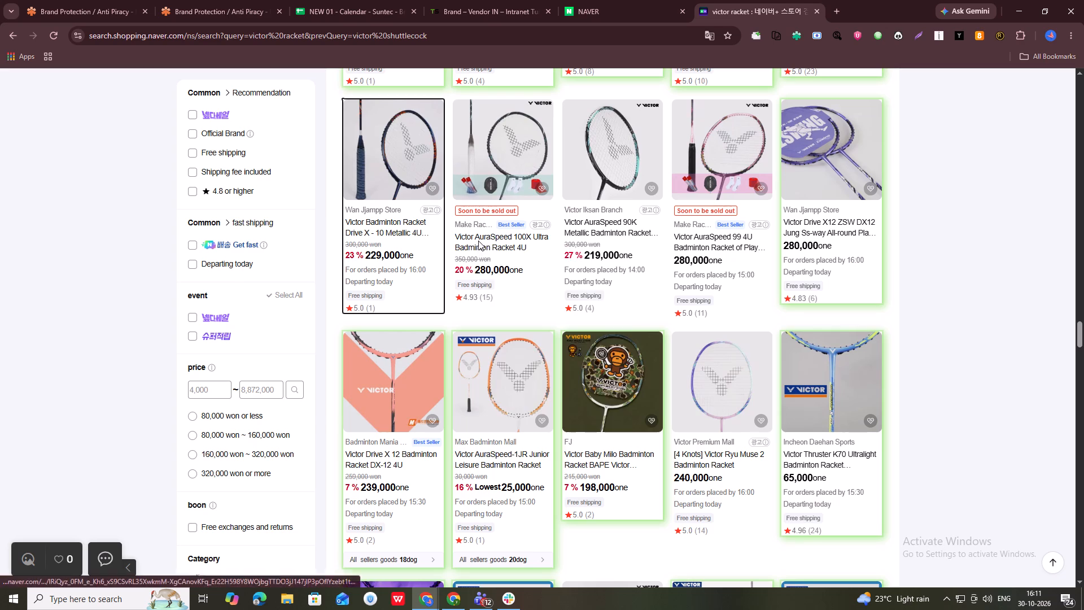
{"action": "left_click", "coordinate": [517, 360]}
{"action": "key", "text": "alt+Tab"}
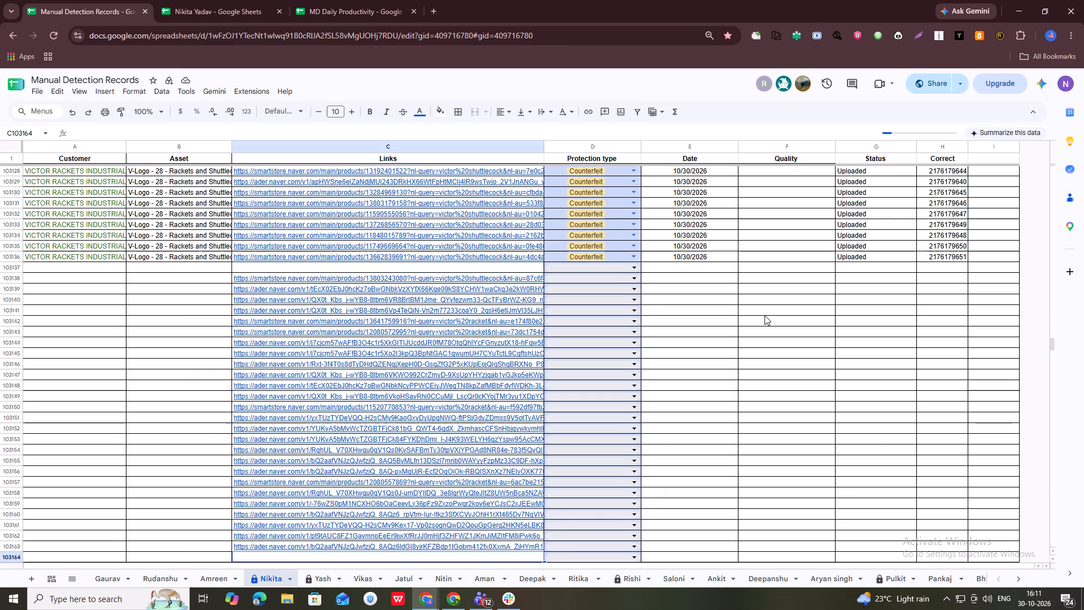
{"action": "key", "text": "ctrl+v"}
{"action": "key", "text": "Down"}
Copy the link of Victor Iksan Branch's sponsored Victor AuraSpeed 90K Metallic racket and return to the detection sheet.
{"action": "key", "text": "alt+Tab"}
{"action": "key", "text": "Down"}
{"action": "key", "text": "Right"}
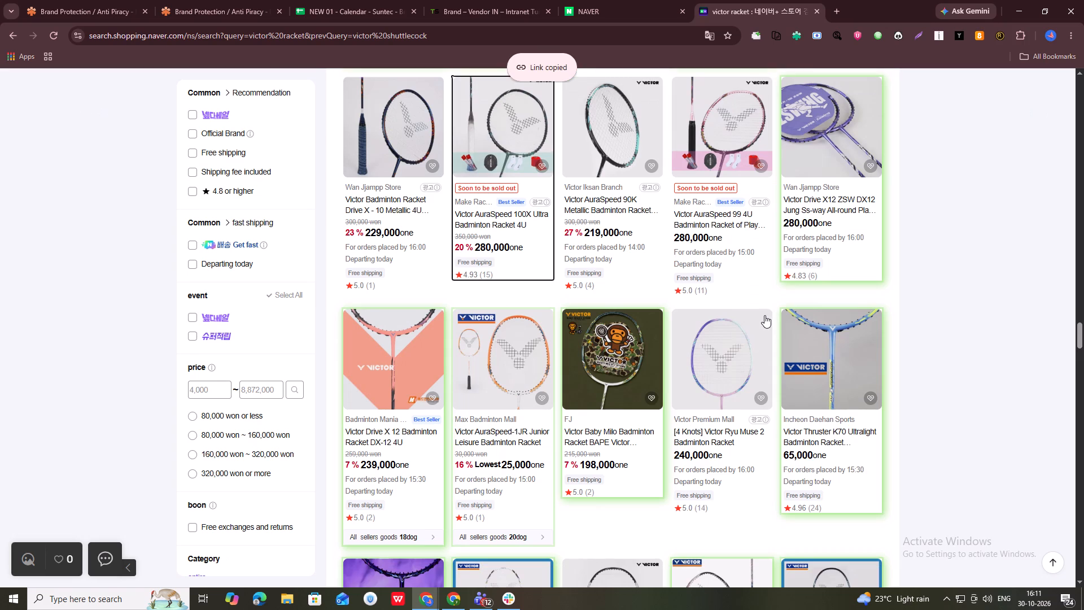
{"action": "right_click", "coordinate": [604, 207]}
{"action": "left_click", "coordinate": [630, 323]}
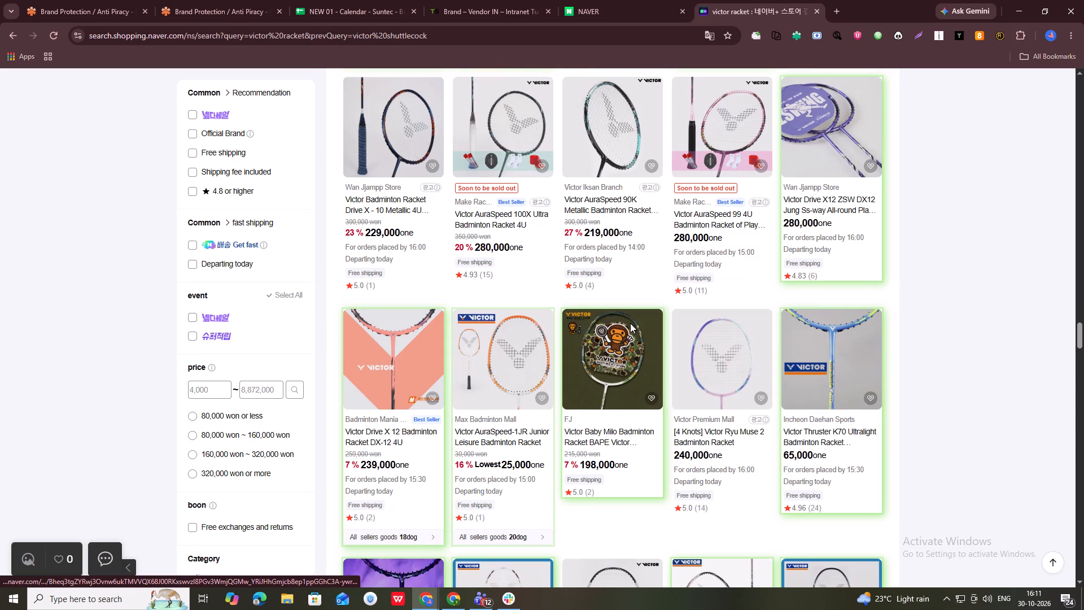
{"action": "key", "text": "alt+Tab"}
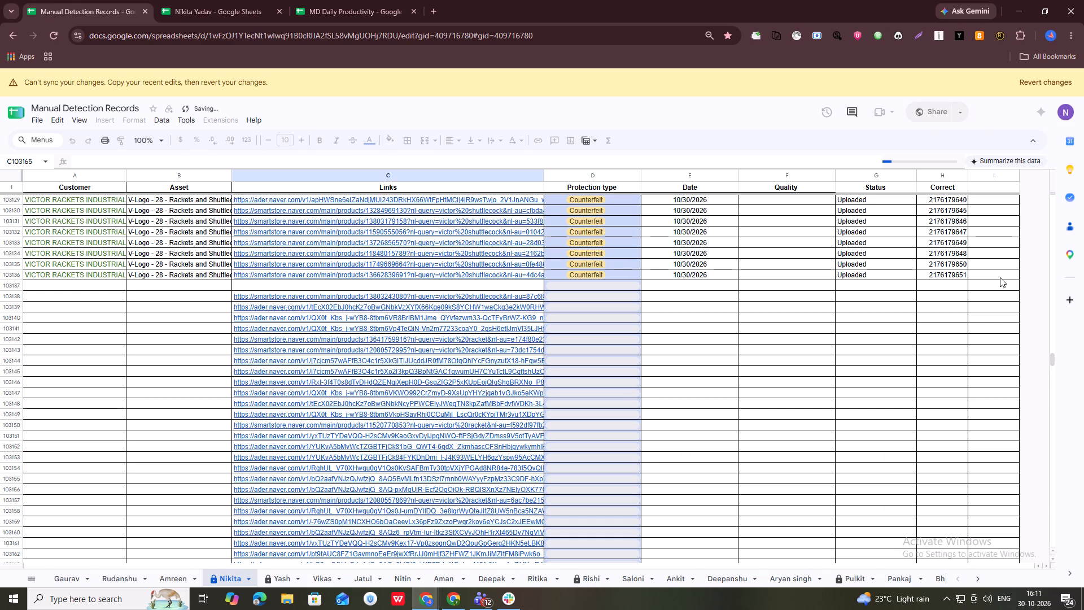
Revert the unsynced changes in the Manual Detection Records sheet and accept the signed-in account notice.
{"action": "left_click", "coordinate": [1053, 83]}
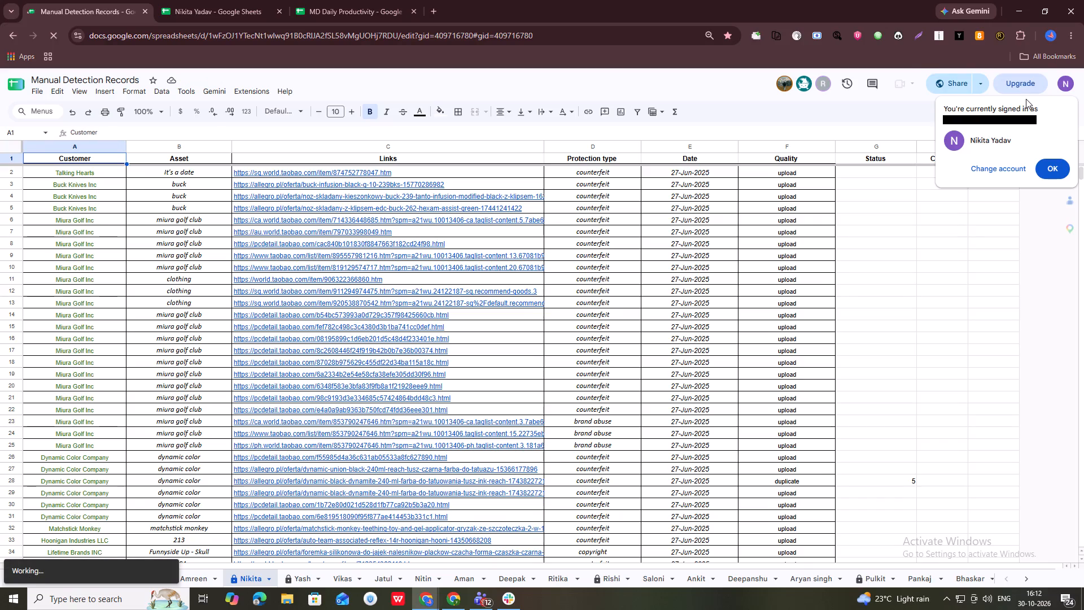
{"action": "left_click", "coordinate": [1053, 169]}
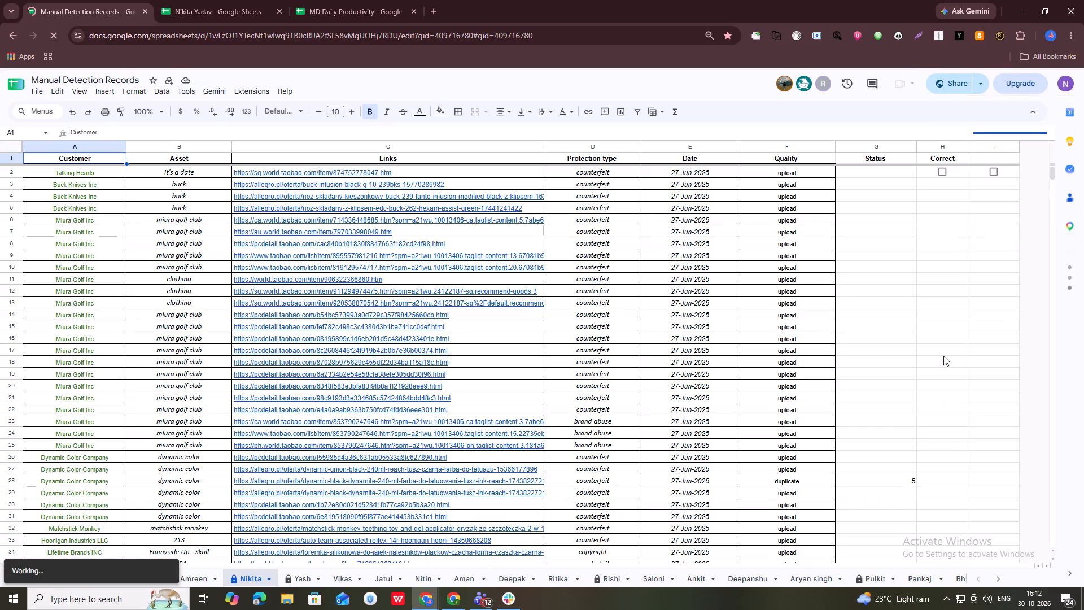
Paste the copied AuraSpeed 90K Metallic link into the first empty Links cell, C103164, on the Nikita sheet.
{"action": "left_click", "coordinate": [941, 391]}
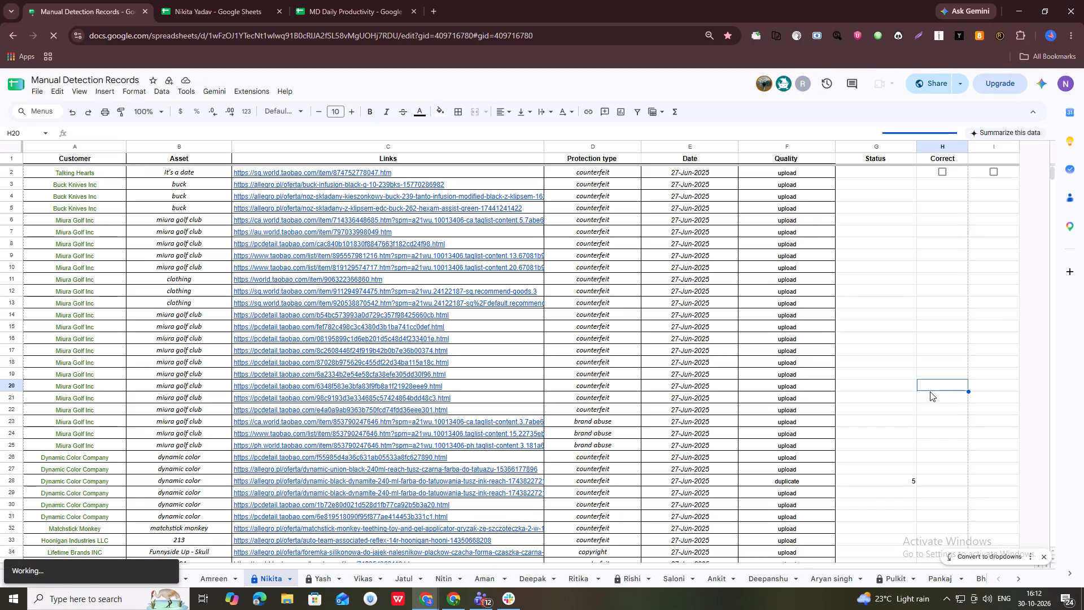
{"action": "key", "text": "ctrl+End"}
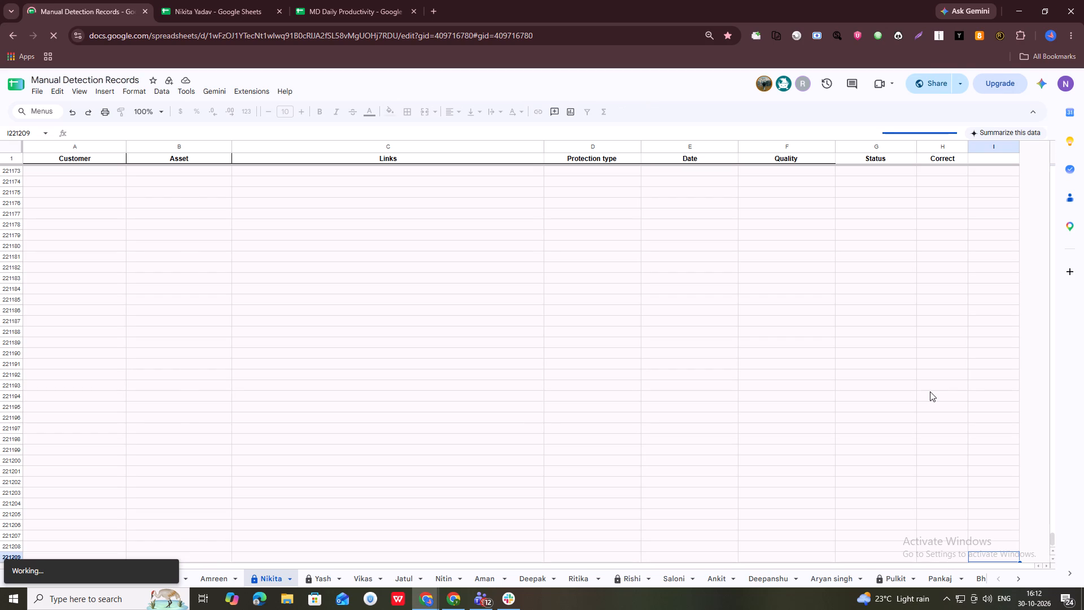
{"action": "key", "text": "Left"}
{"action": "key", "text": "Left"}
{"action": "key", "text": "Left"}
{"action": "key", "text": "Left"}
{"action": "key", "text": "Left"}
{"action": "key", "text": "Left"}
{"action": "key", "text": "Left"}
{"action": "key", "text": "Left"}
{"action": "key", "text": "Left"}
{"action": "key", "text": "Left"}
{"action": "key", "text": "Left"}
{"action": "key", "text": "Left"}
{"action": "key", "text": "Left"}
{"action": "key", "text": "Left"}
{"action": "key", "text": "Left"}
{"action": "key", "text": "Left"}
{"action": "key", "text": "Left"}
{"action": "key", "text": "Left"}
{"action": "key", "text": "Left"}
{"action": "key", "text": "Left"}
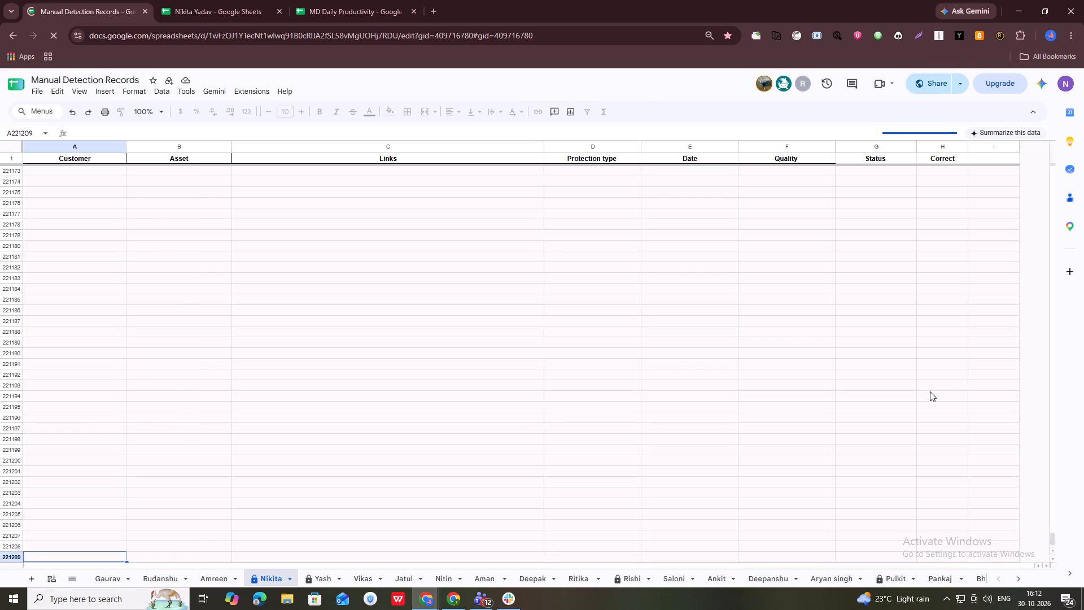
{"action": "key", "text": "Up"}
{"action": "key", "text": "Up"}
{"action": "key", "text": "Up"}
{"action": "key", "text": "Up"}
{"action": "key", "text": "Up"}
{"action": "key", "text": "Up"}
{"action": "key", "text": "Up"}
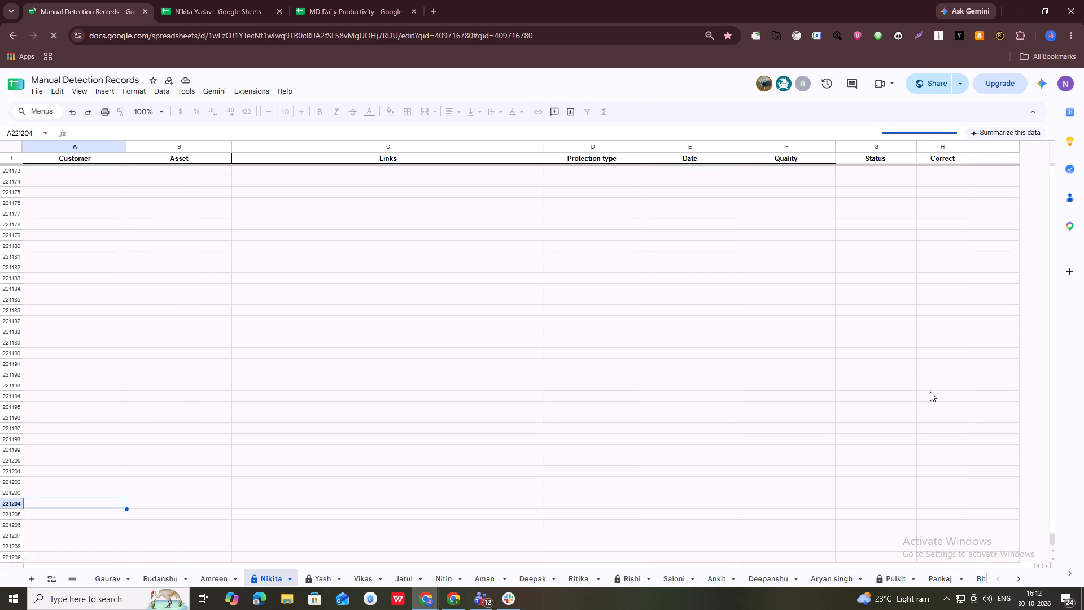
{"action": "key", "text": "Up"}
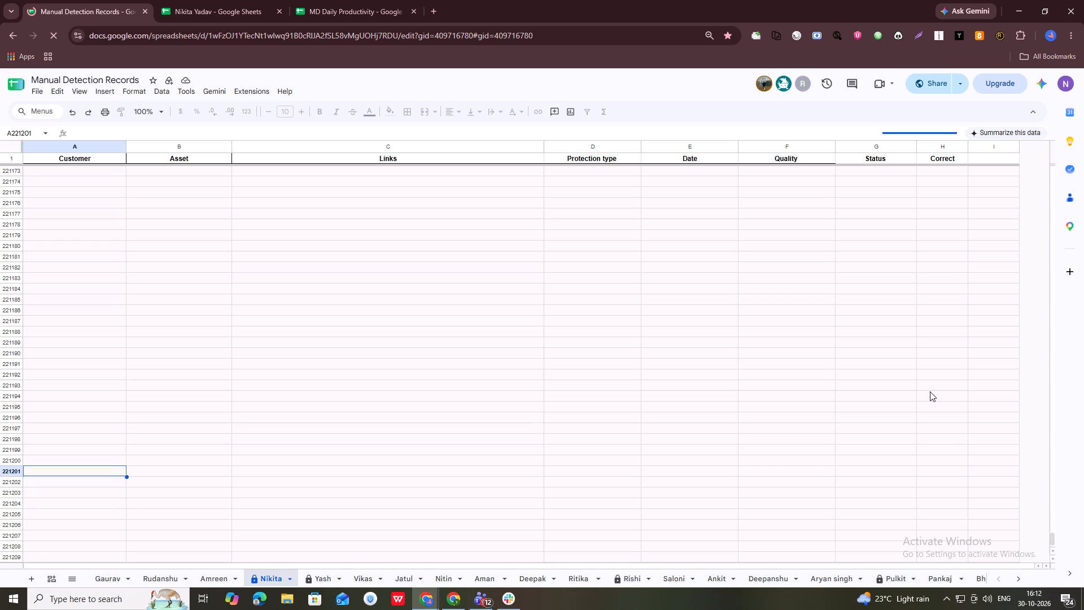
{"action": "key", "text": "Right"}
{"action": "key", "text": "Right"}
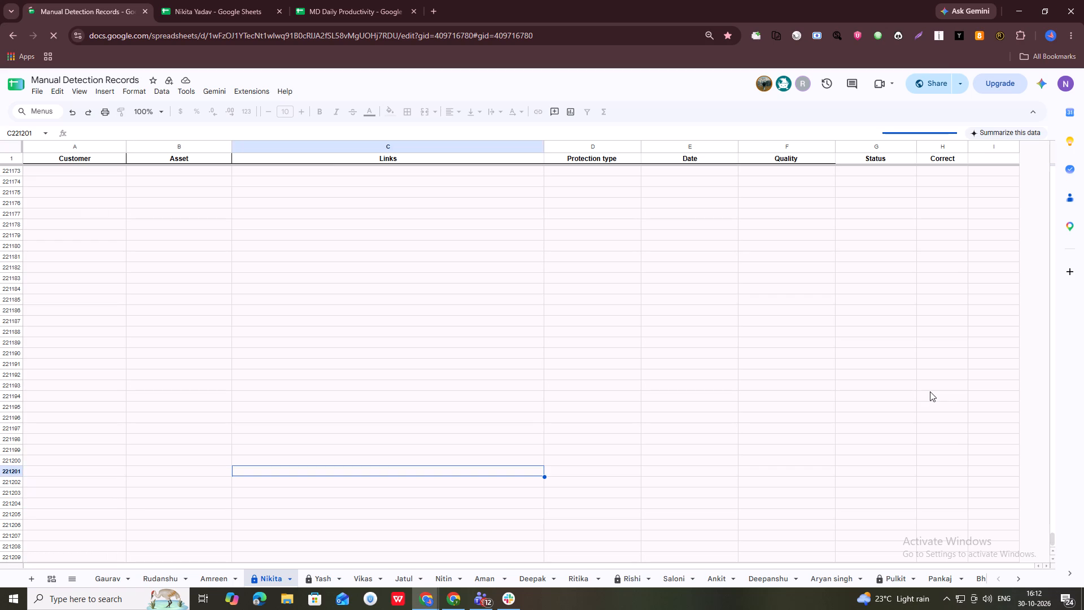
{"action": "key", "text": "Up"}
{"action": "key", "text": "Up"}
{"action": "key", "text": "Up"}
{"action": "key", "text": "Up"}
{"action": "key", "text": "Up"}
{"action": "key", "text": "Up"}
{"action": "key", "text": "Up"}
{"action": "key", "text": "Up"}
{"action": "key", "text": "Up"}
{"action": "key", "text": "Up"}
{"action": "key", "text": "Up"}
{"action": "key", "text": "Up"}
{"action": "key", "text": "Up"}
{"action": "key", "text": "Up"}
{"action": "key", "text": "Up"}
{"action": "key", "text": "Up"}
{"action": "key", "text": "Up"}
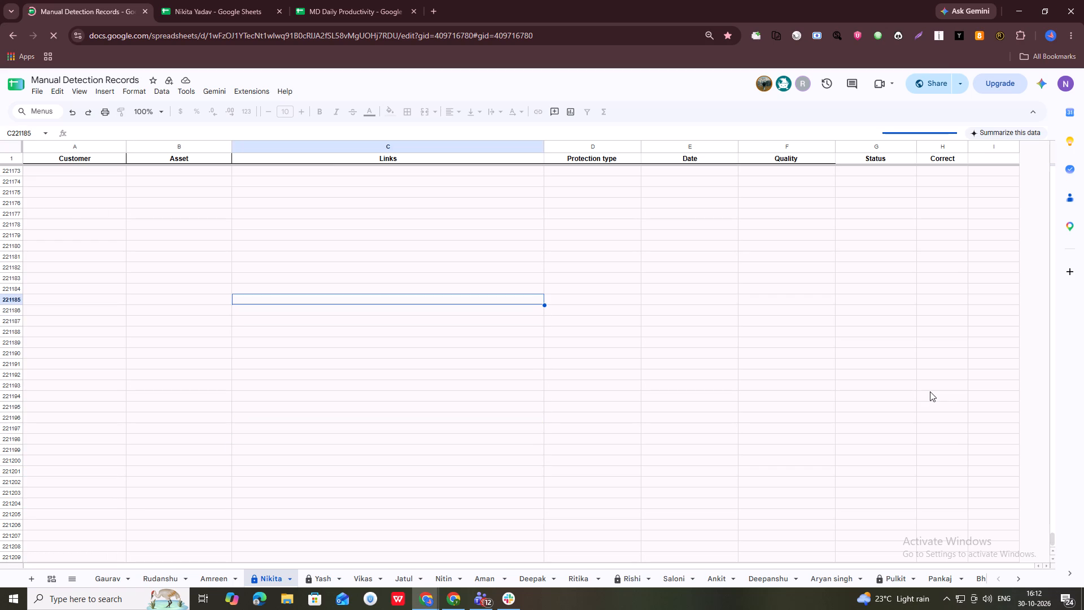
{"action": "key", "text": "Down"}
{"action": "key", "text": "Left"}
{"action": "key", "text": "Right"}
{"action": "key", "text": "ctrl+Up"}
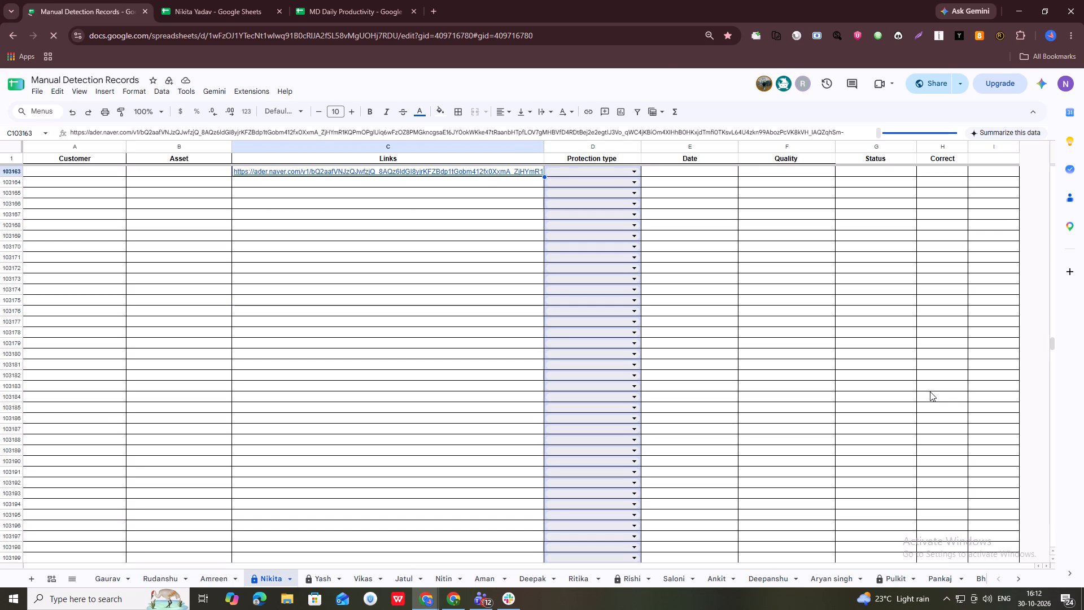
{"action": "key", "text": "Down"}
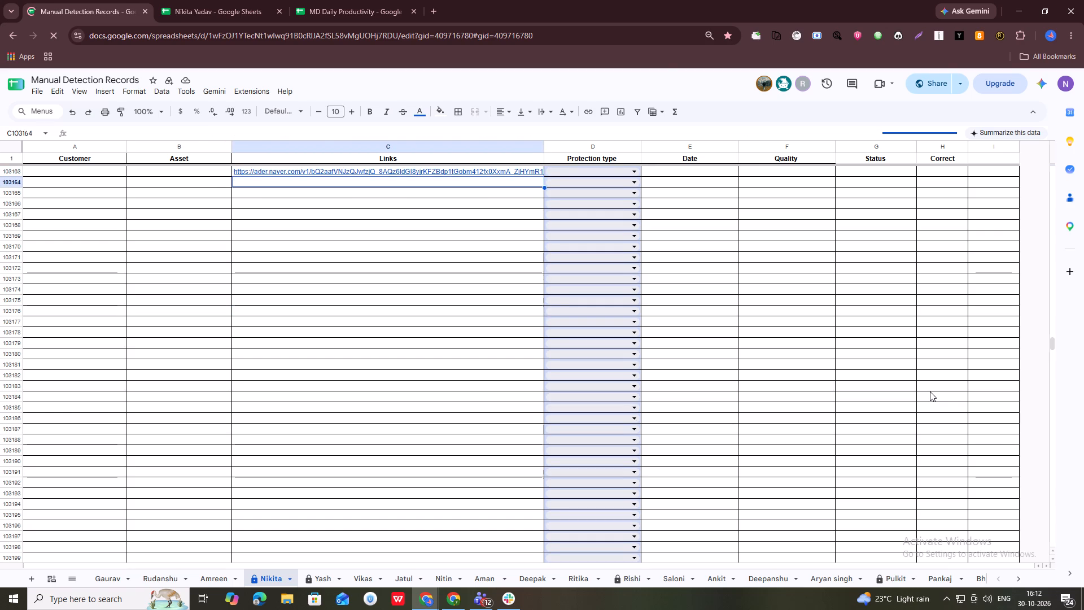
{"action": "key", "text": "ctrl+v"}
{"action": "key", "text": "Down"}
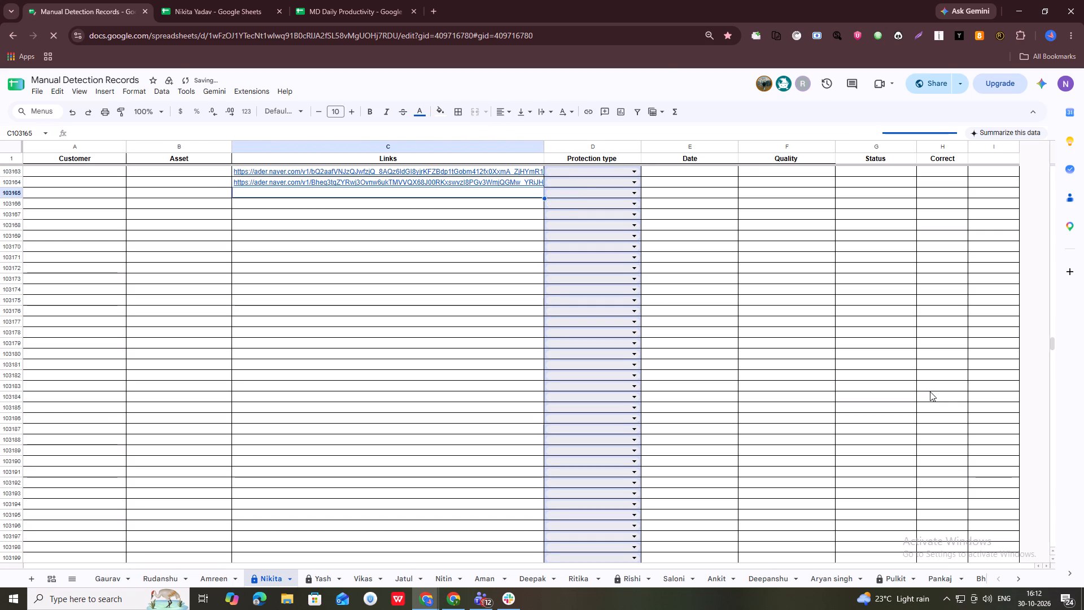
Paste the previously copied Make Racket AuraSpeed 100X Ultra link from the clipboard history into sheet cell C103165.
{"action": "key", "text": "super+v"}
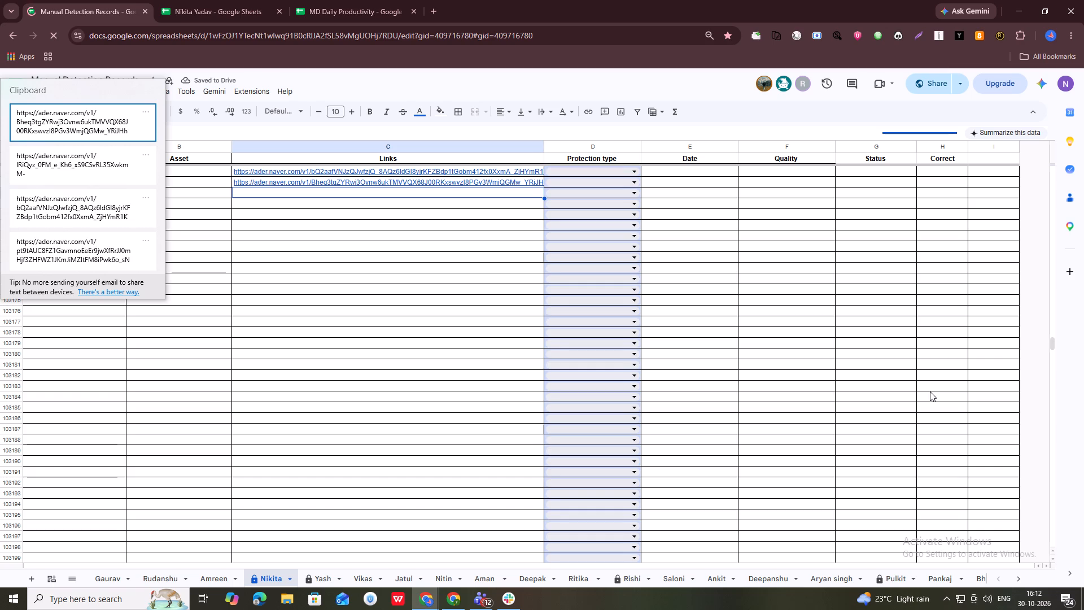
{"action": "key", "text": "Down"}
{"action": "key", "text": "Return"}
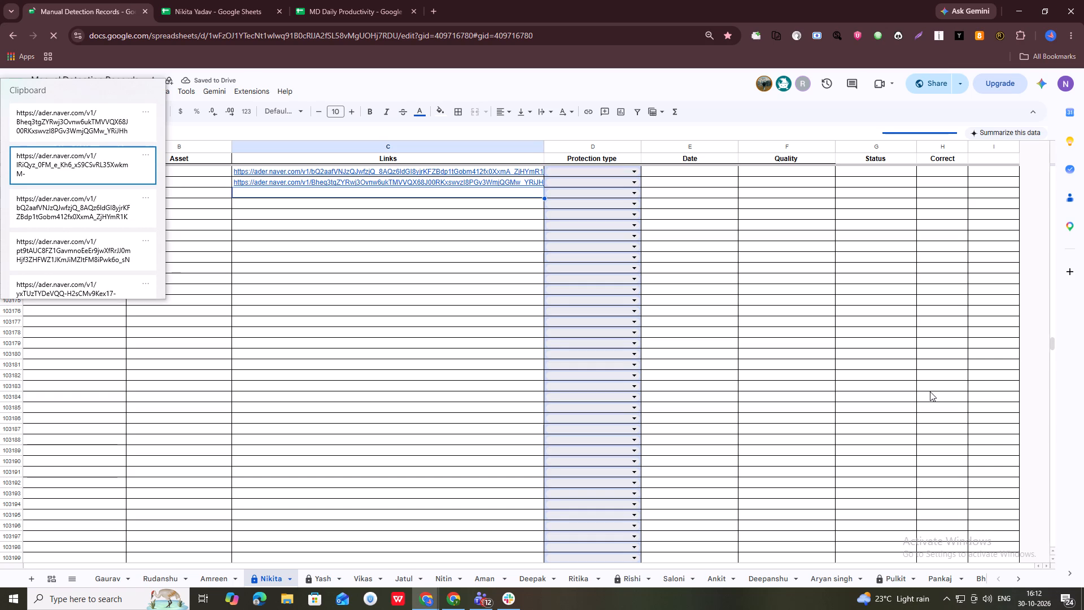
{"action": "key", "text": "ctrl+v"}
{"action": "key", "text": "Down"}
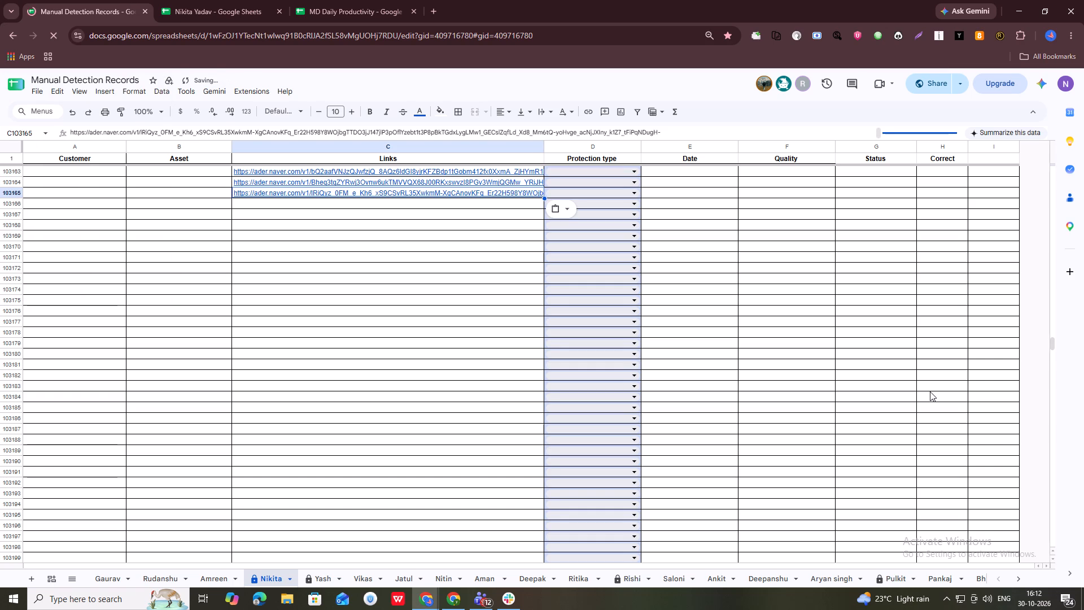
Copy the link of Make Racket's sponsored Victor AuraSpeed 100X Ultra 4U racket and paste it into sheet cell C103166.
{"action": "key", "text": "alt+Tab"}
{"action": "key", "text": "Down"}
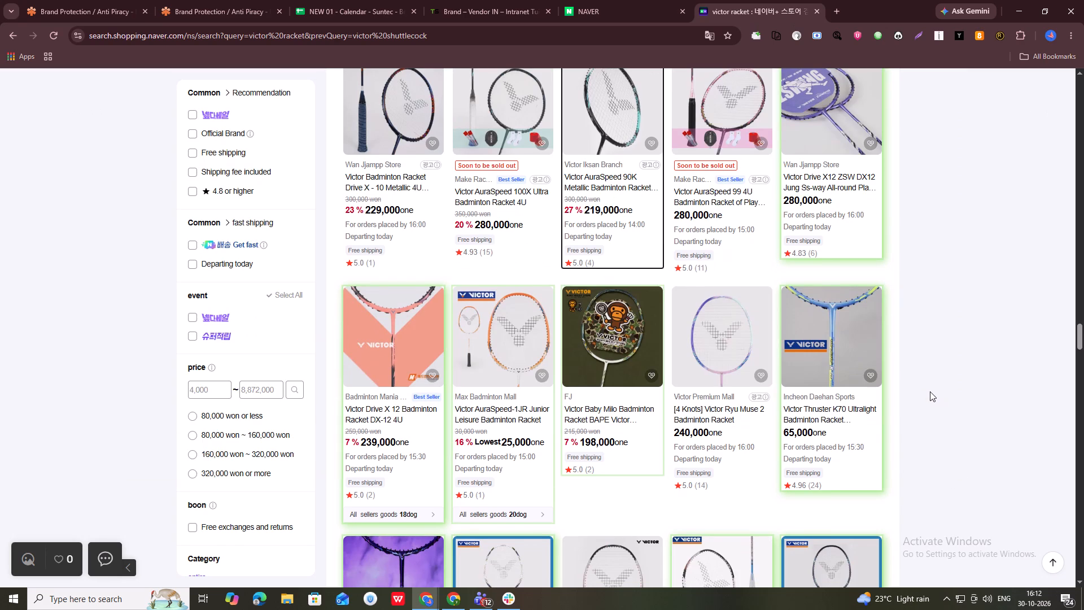
{"action": "right_click", "coordinate": [511, 194]}
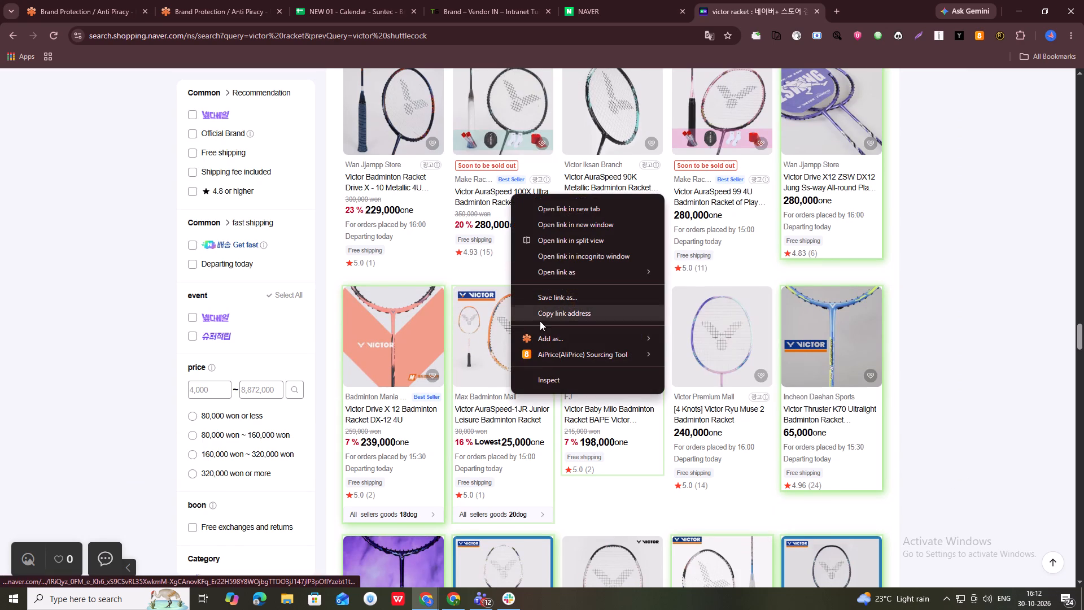
{"action": "left_click", "coordinate": [562, 313]}
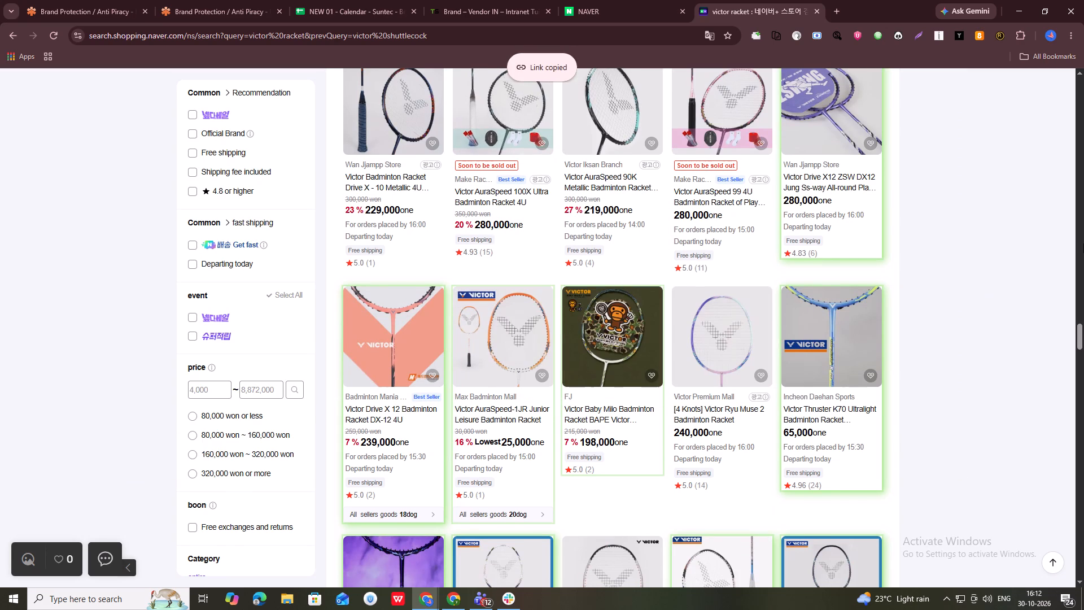
{"action": "key", "text": "alt+Tab"}
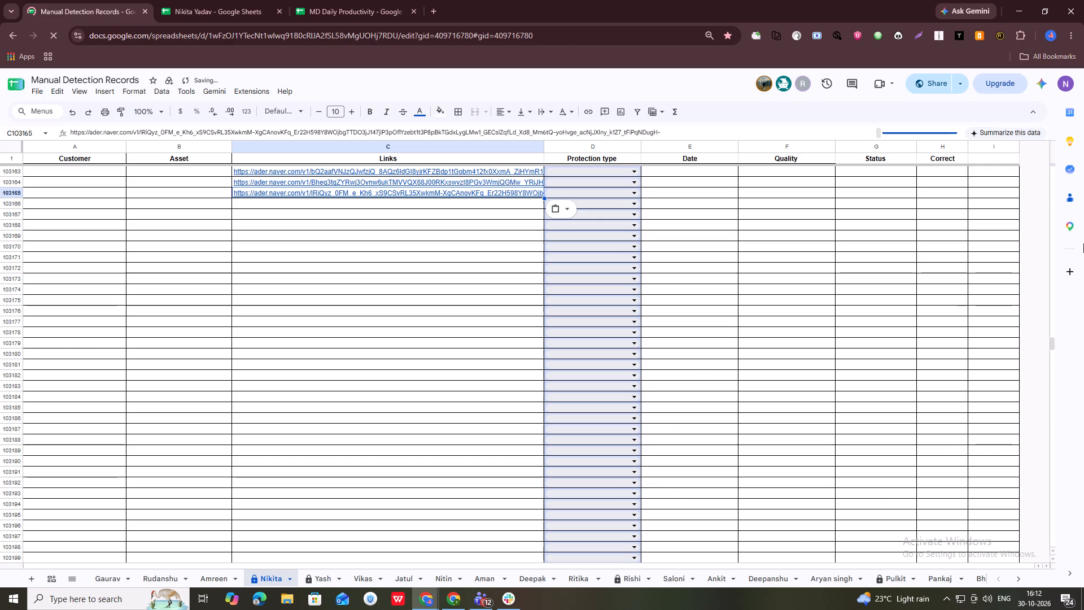
{"action": "key", "text": "Down"}
{"action": "key", "text": "ctrl+v"}
{"action": "key", "text": "Down"}
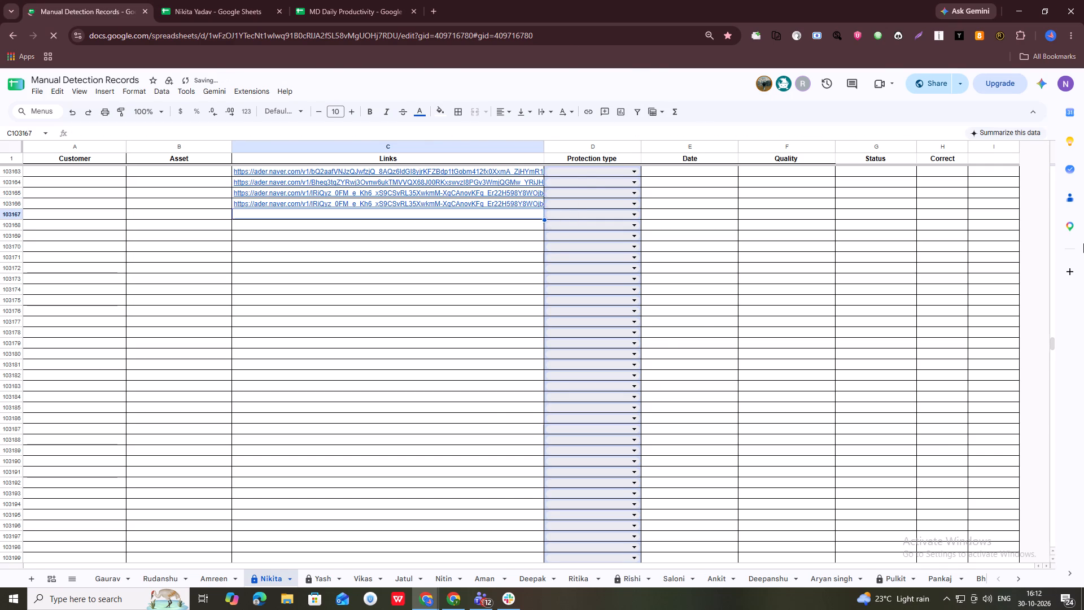
Delete the duplicate AuraSpeed 100X Ultra link from Links cell C103166 on the Nikita sheet.
{"action": "key", "text": "alt+Tab"}
{"action": "key", "text": "Down"}
{"action": "key", "text": "alt+Tab"}
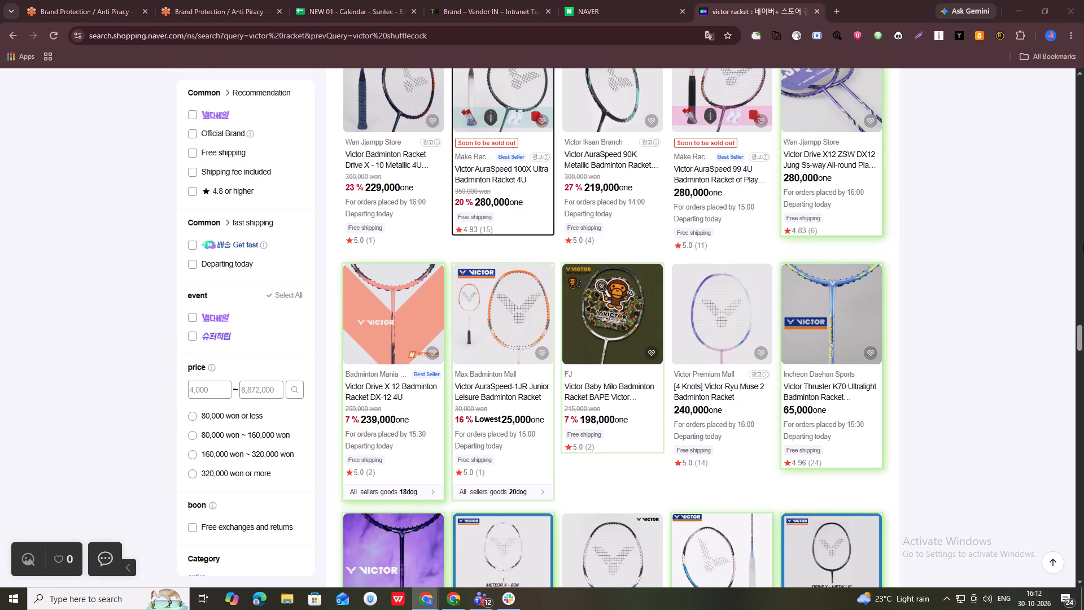
{"action": "key", "text": "Up"}
{"action": "key", "text": "Delete"}
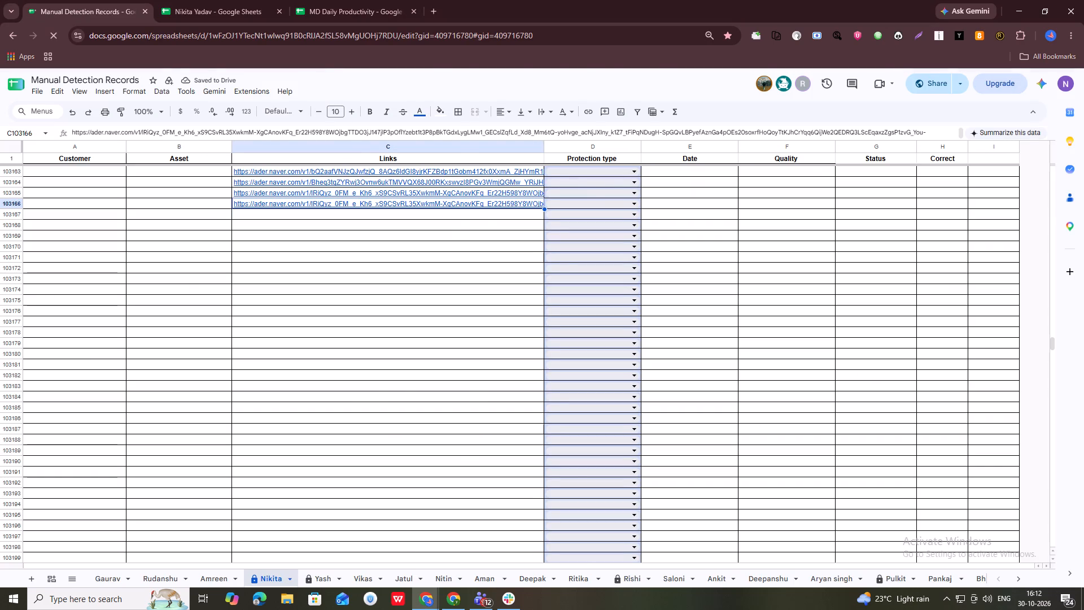
Copy the link of Make Racket's sponsored Victor AuraSpeed 99 4U racket and paste it into sheet cell C103166.
{"action": "key", "text": "alt+Tab"}
{"action": "key", "text": "Down"}
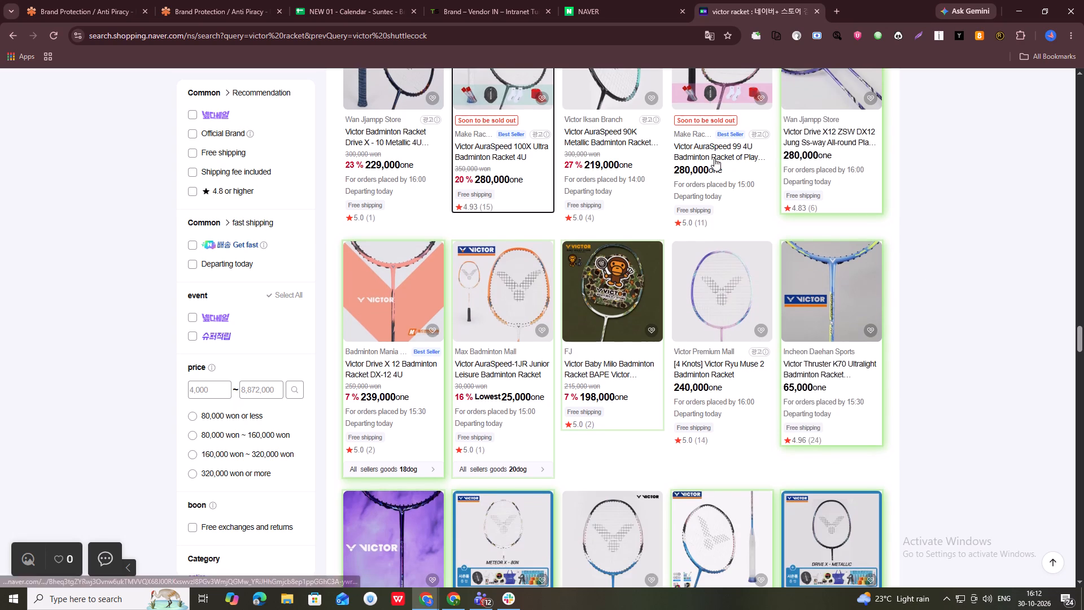
{"action": "right_click", "coordinate": [714, 158]}
{"action": "left_click", "coordinate": [755, 274]}
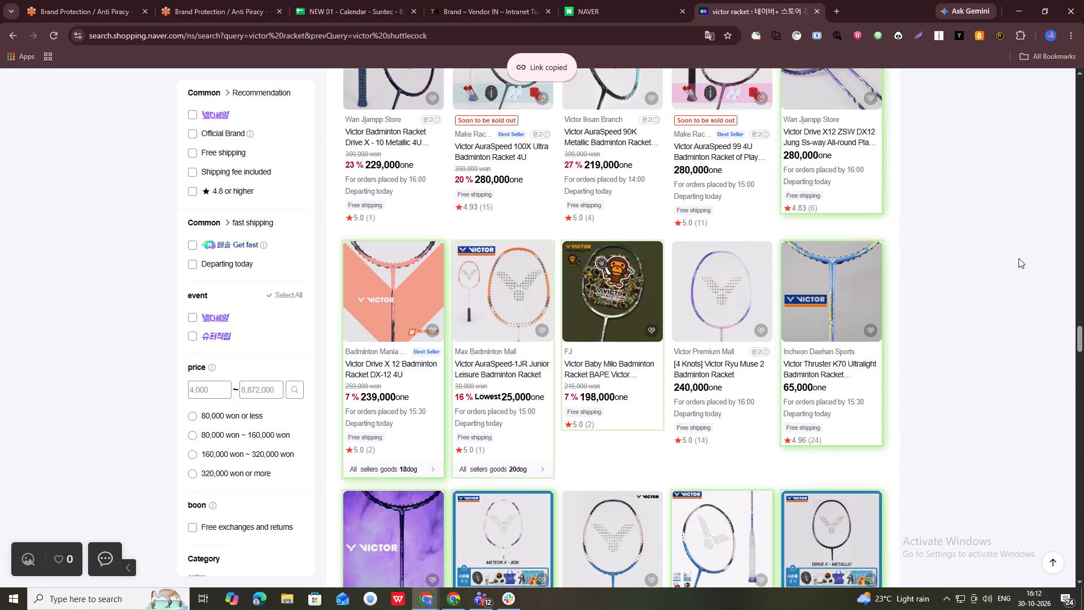
{"action": "key", "text": "alt+Tab"}
{"action": "key", "text": "ctrl+v"}
{"action": "key", "text": "Down"}
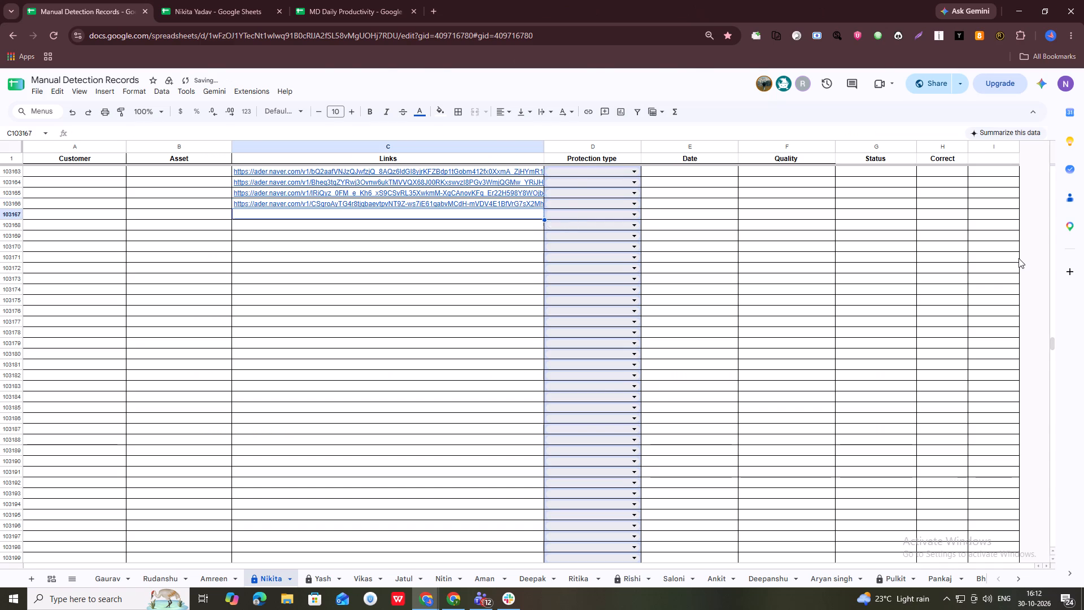
Copy the link of Victor Premium Mall's sponsored Victor Ryu Muse 2 racket and paste it into sheet cell C103167.
{"action": "key", "text": "alt+Tab"}
{"action": "key", "text": "Down"}
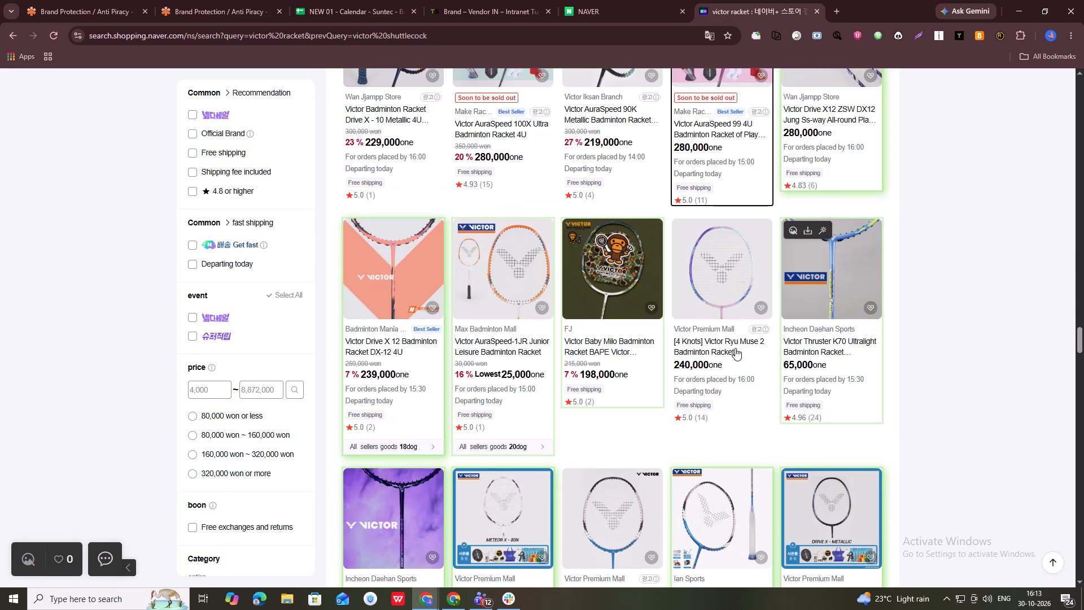
{"action": "right_click", "coordinate": [725, 348]}
{"action": "left_click", "coordinate": [772, 467]}
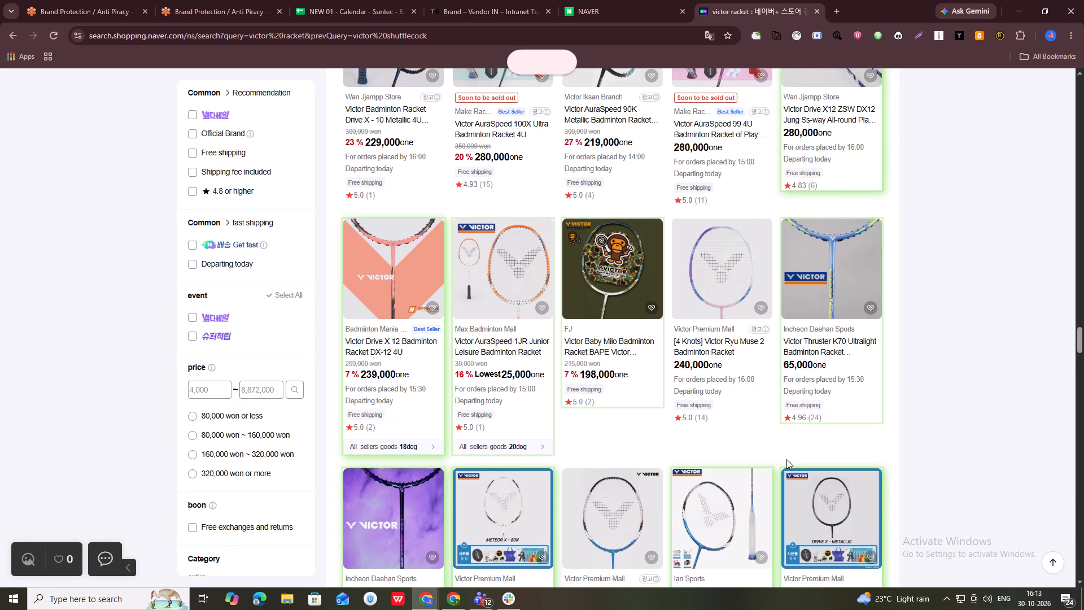
{"action": "key", "text": "alt+Tab"}
{"action": "key", "text": "ctrl+v"}
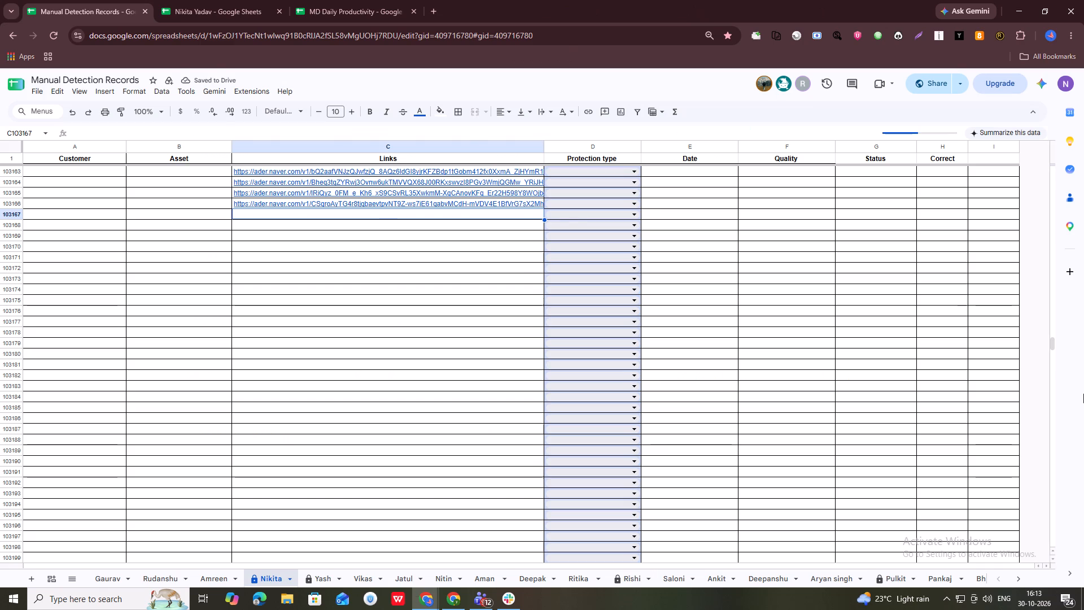
{"action": "key", "text": "Down"}
Copy the link of Victor Premium Mall's sponsored Victor Brave Sword 12 Pro racket and paste it into sheet cell C103168.
{"action": "key", "text": "alt+Tab"}
{"action": "key", "text": "Down"}
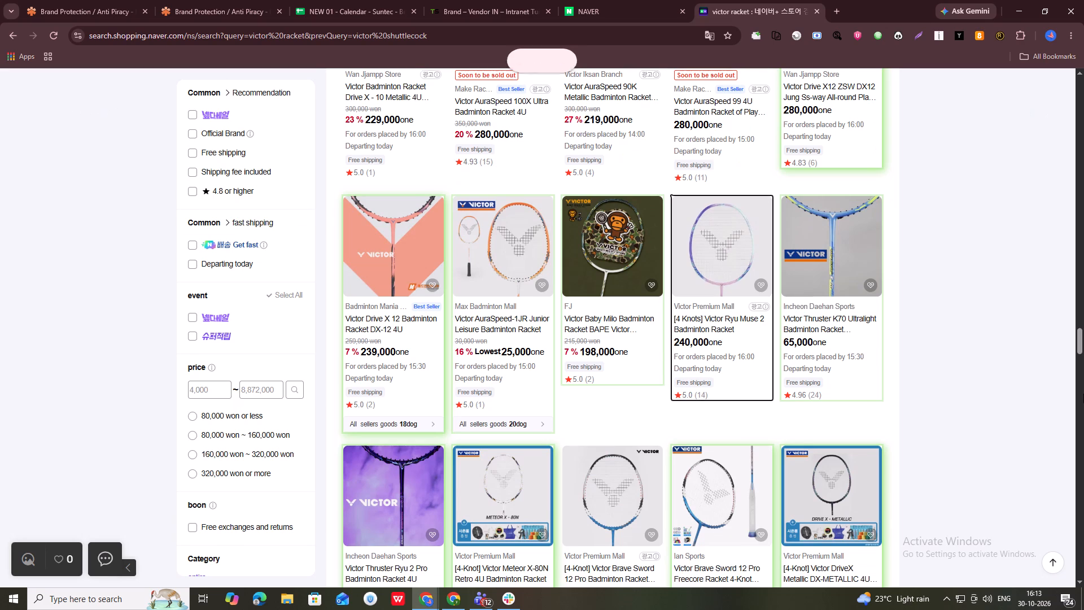
{"action": "scroll", "coordinate": [878, 459], "scroll_direction": "down", "scroll_amount": 3}
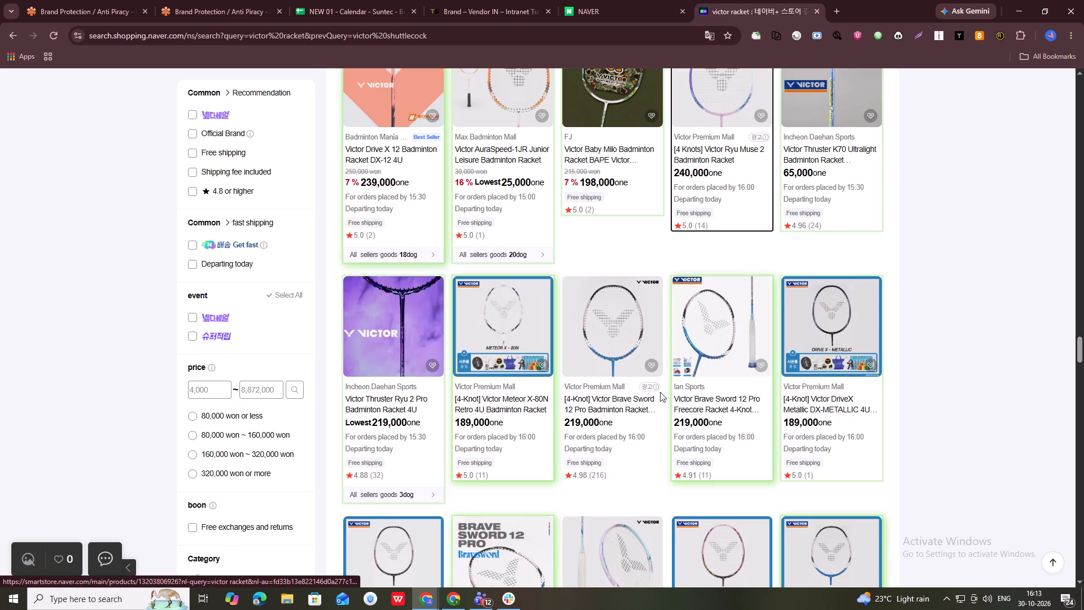
{"action": "right_click", "coordinate": [603, 406]}
{"action": "left_click", "coordinate": [668, 323]}
{"action": "key", "text": "alt+Tab"}
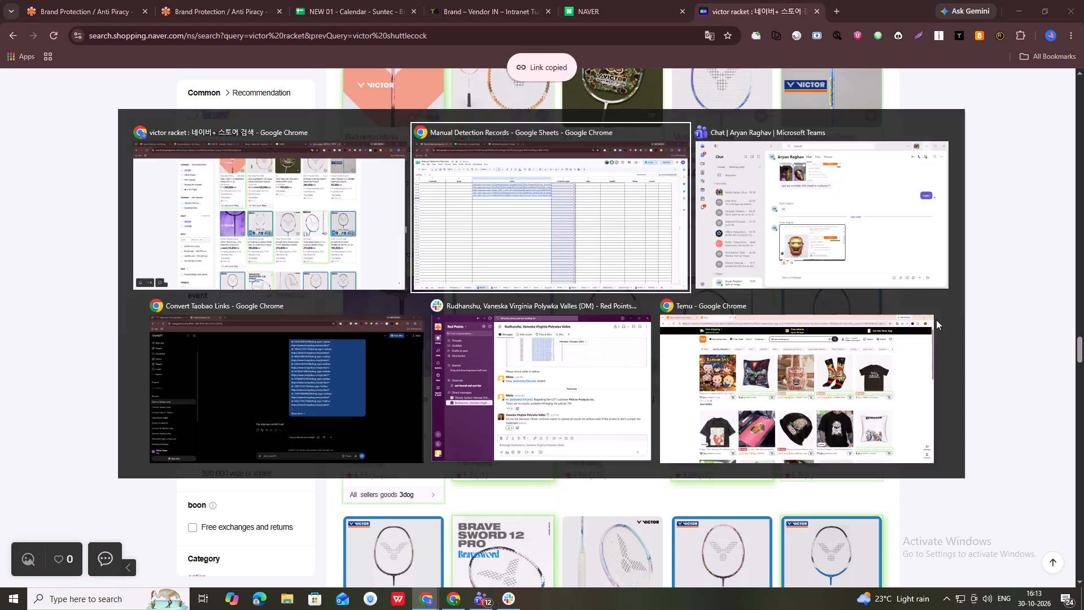
{"action": "key", "text": "ctrl+v"}
{"action": "key", "text": "Down"}
{"action": "key", "text": "alt+Tab"}
{"action": "key", "text": "Down"}
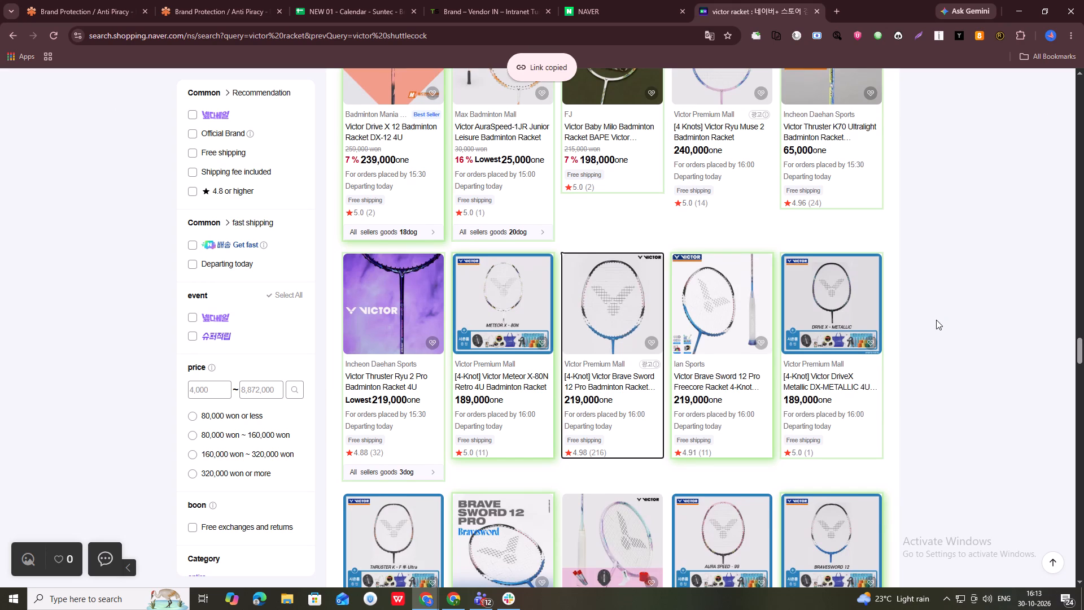
{"action": "key", "text": "alt+Tab"}
{"action": "key", "text": "Down"}
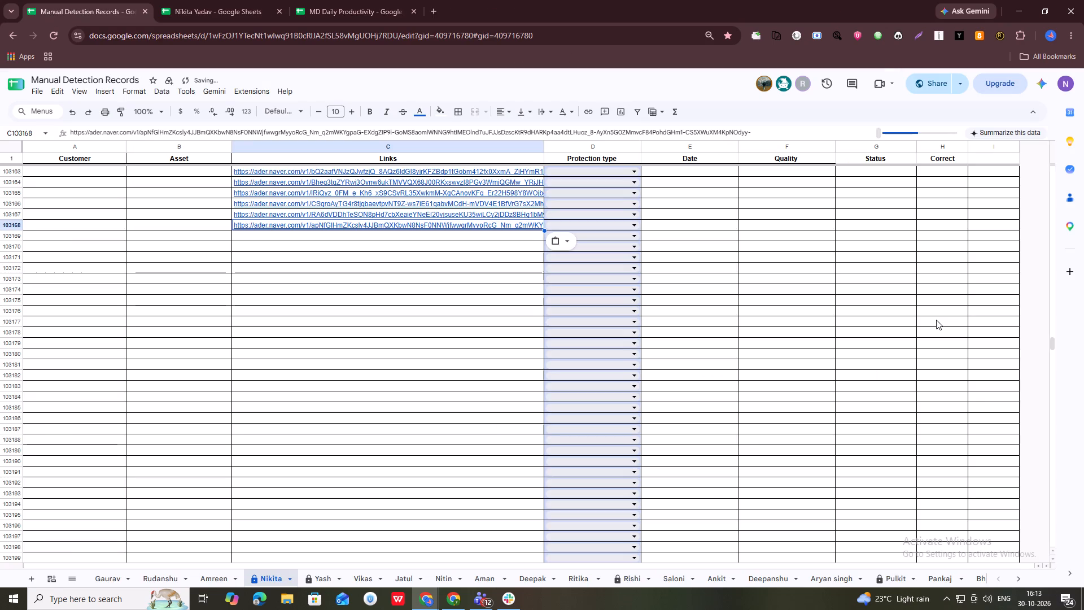
{"action": "scroll", "coordinate": [936, 320], "scroll_direction": "up", "scroll_amount": 1}
{"action": "left_click", "coordinate": [342, 291]}
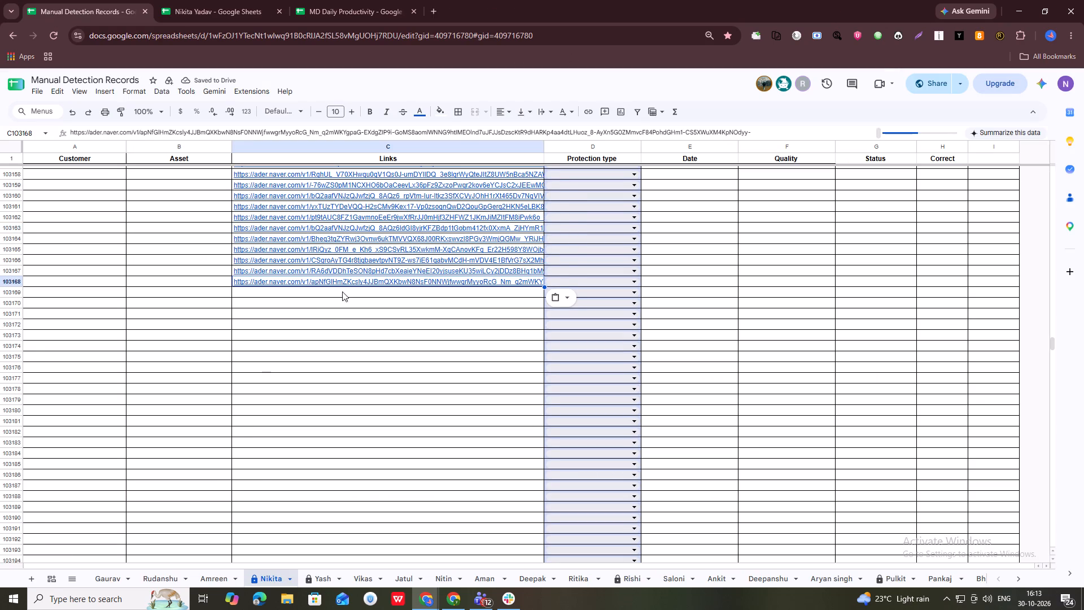
Open the 626 Sellers to Scrap spreadsheet in a new browser tab.
{"action": "key", "text": "alt+Tab"}
{"action": "scroll", "coordinate": [874, 368], "scroll_direction": "down", "scroll_amount": 6}
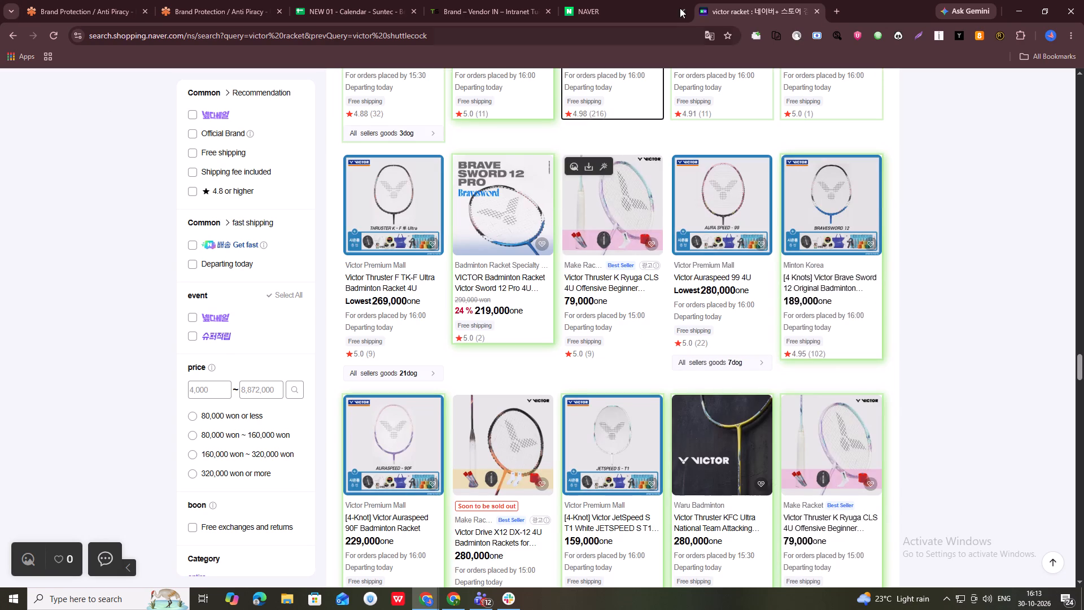
{"action": "left_click", "coordinate": [836, 9]}
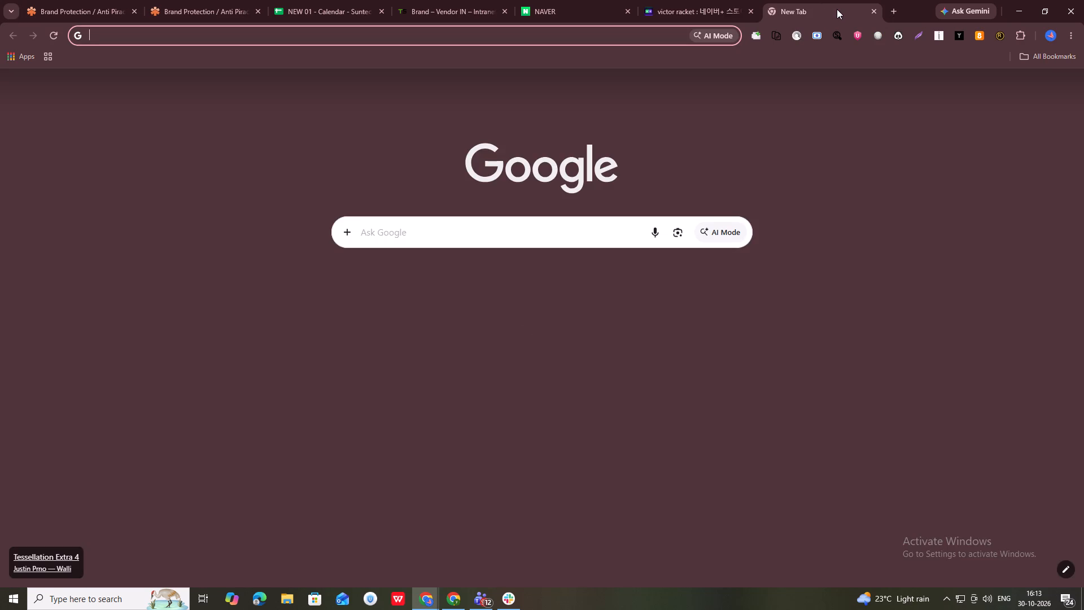
{"action": "type", "text": "62"}
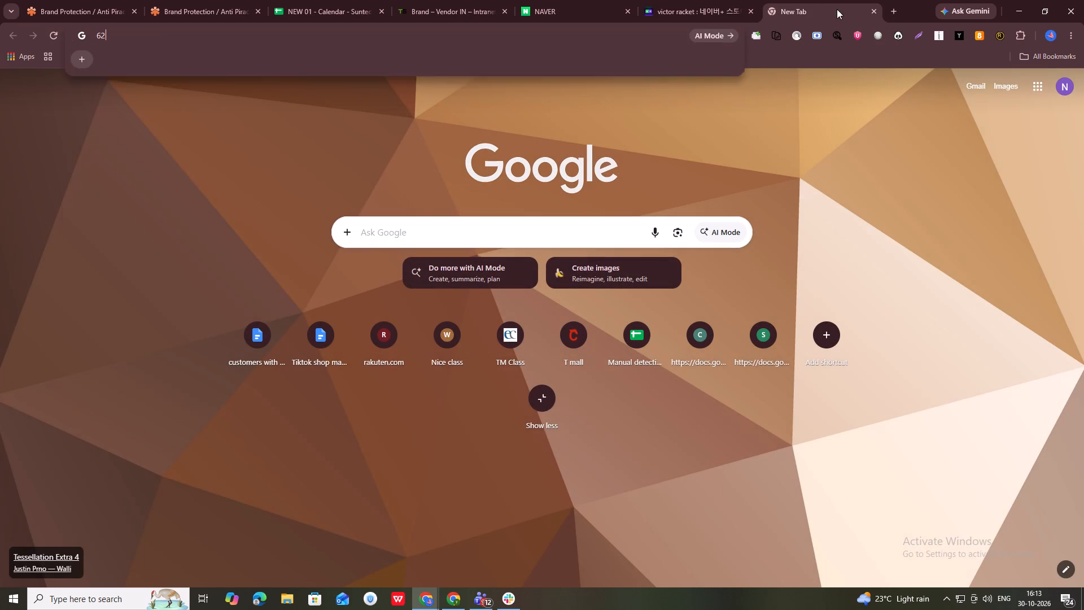
{"action": "left_click", "coordinate": [185, 82]}
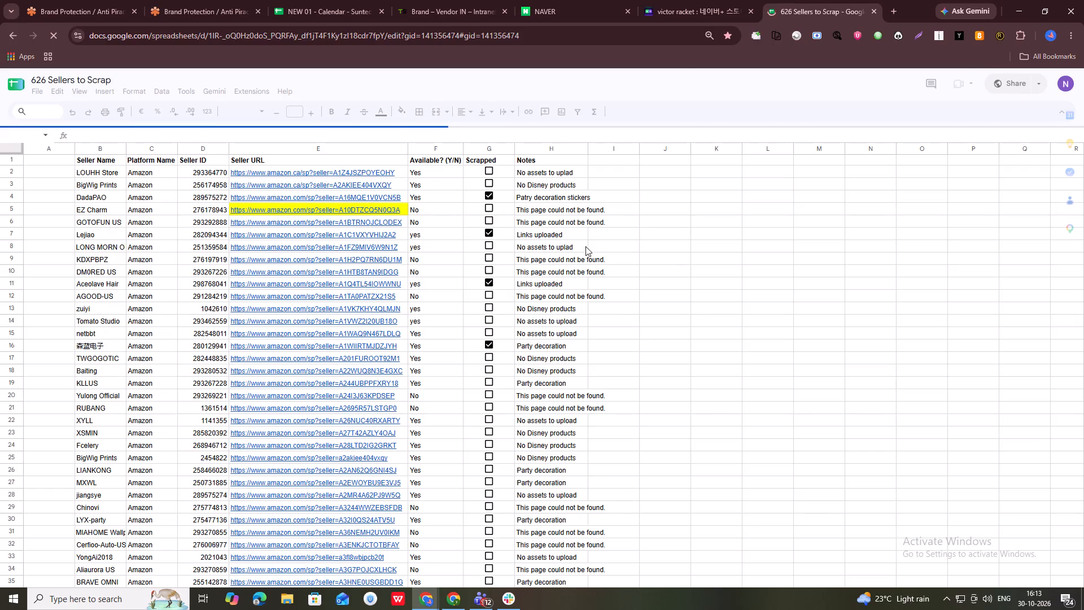
{"action": "left_click", "coordinate": [726, 299]}
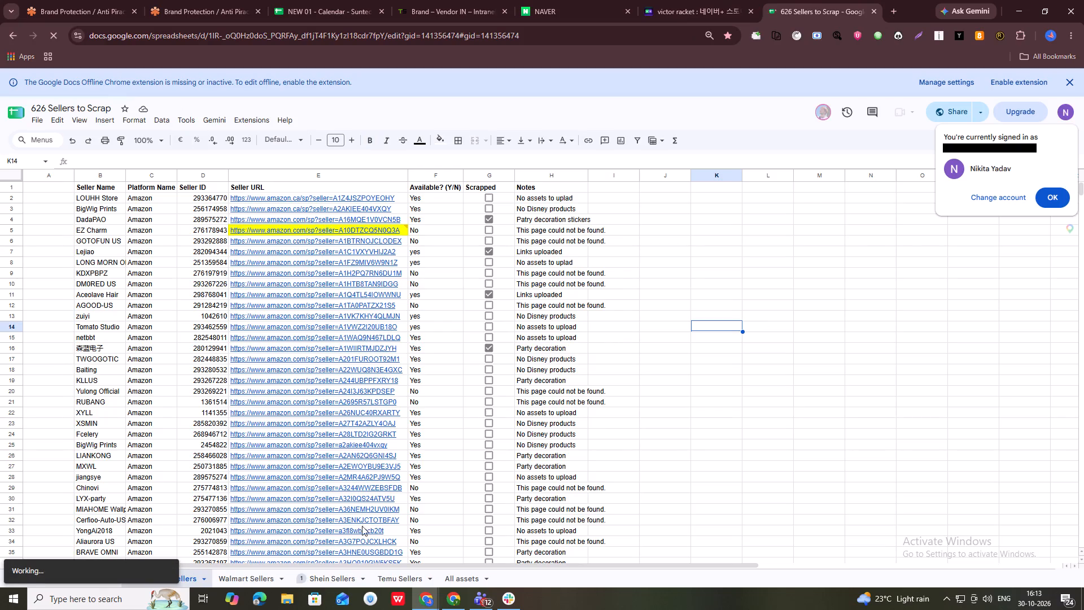
{"action": "left_click", "coordinate": [773, 420]}
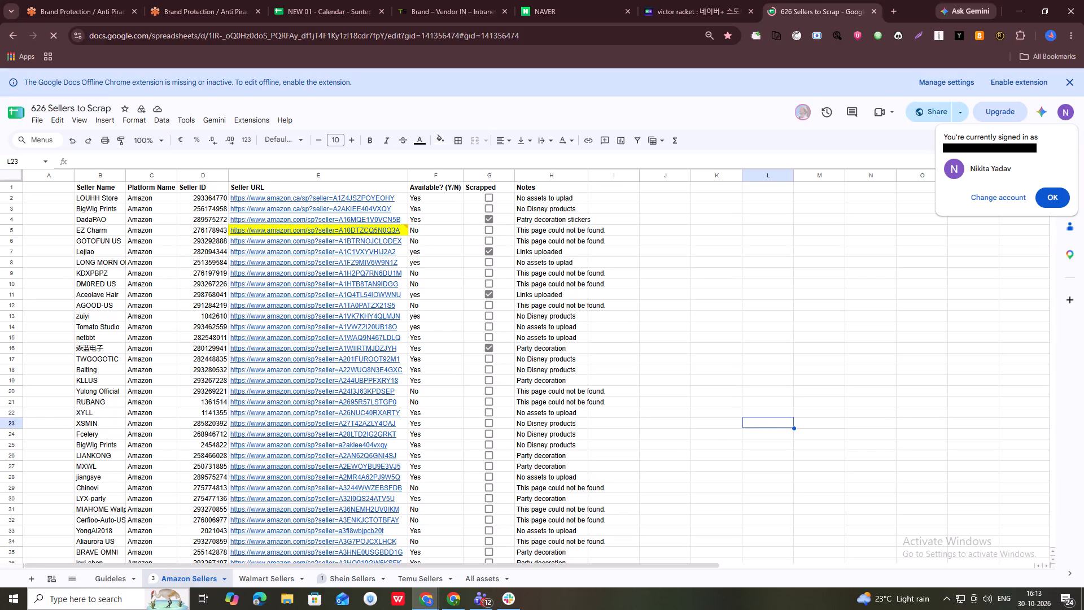
Review the seller links, notes and comments throughout the Amazon Sellers sheet.
{"action": "left_click", "coordinate": [174, 576]}
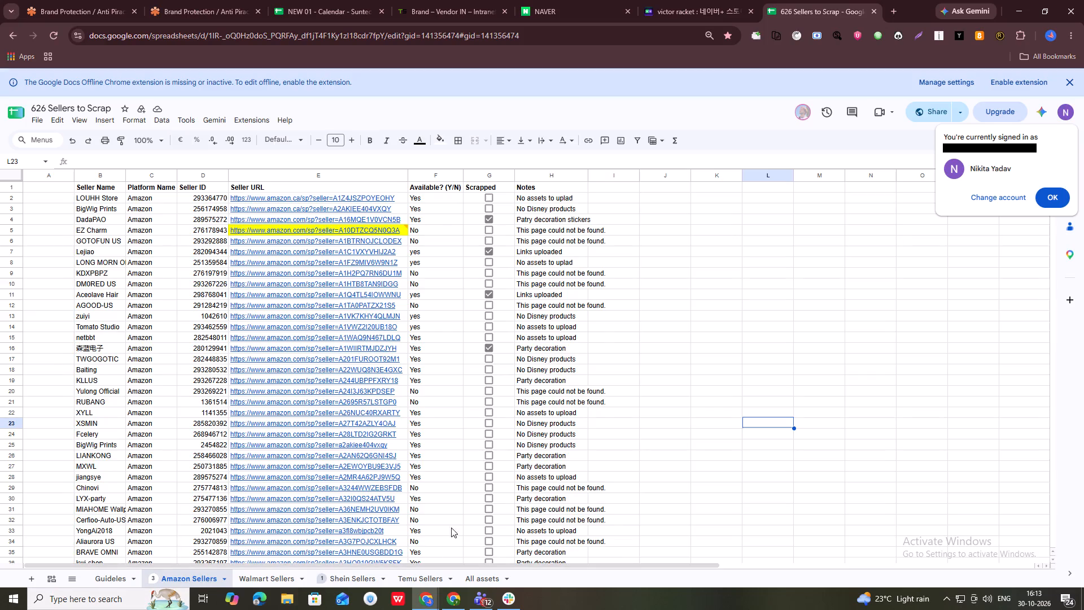
{"action": "scroll", "coordinate": [445, 490], "scroll_direction": "down", "scroll_amount": 14}
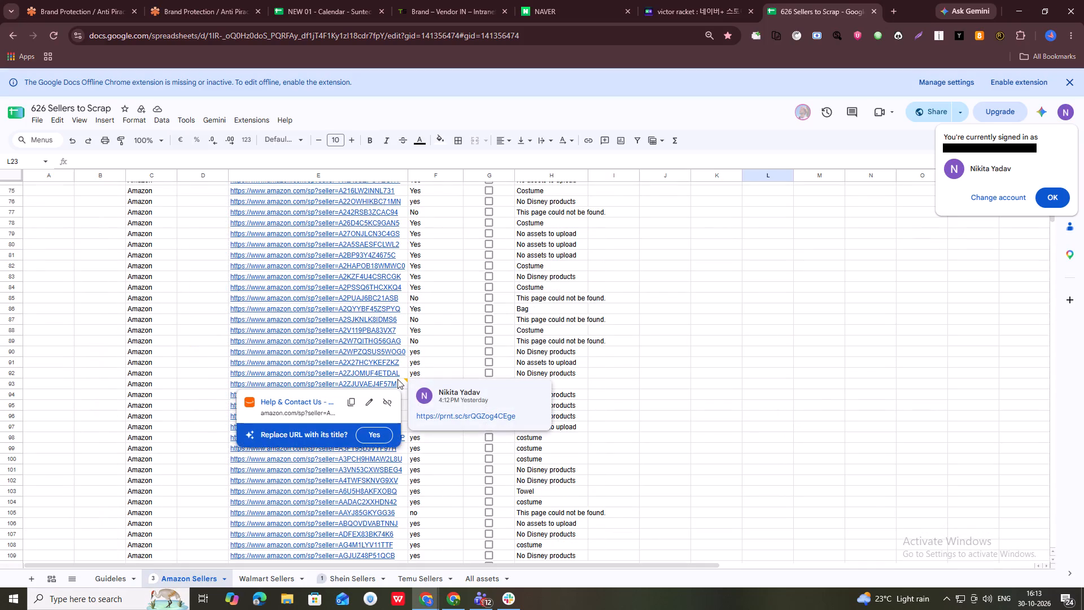
{"action": "scroll", "coordinate": [397, 379], "scroll_direction": "down", "scroll_amount": 7}
{"action": "scroll", "coordinate": [397, 379], "scroll_direction": "up", "scroll_amount": 7}
{"action": "scroll", "coordinate": [397, 380], "scroll_direction": "down", "scroll_amount": 5}
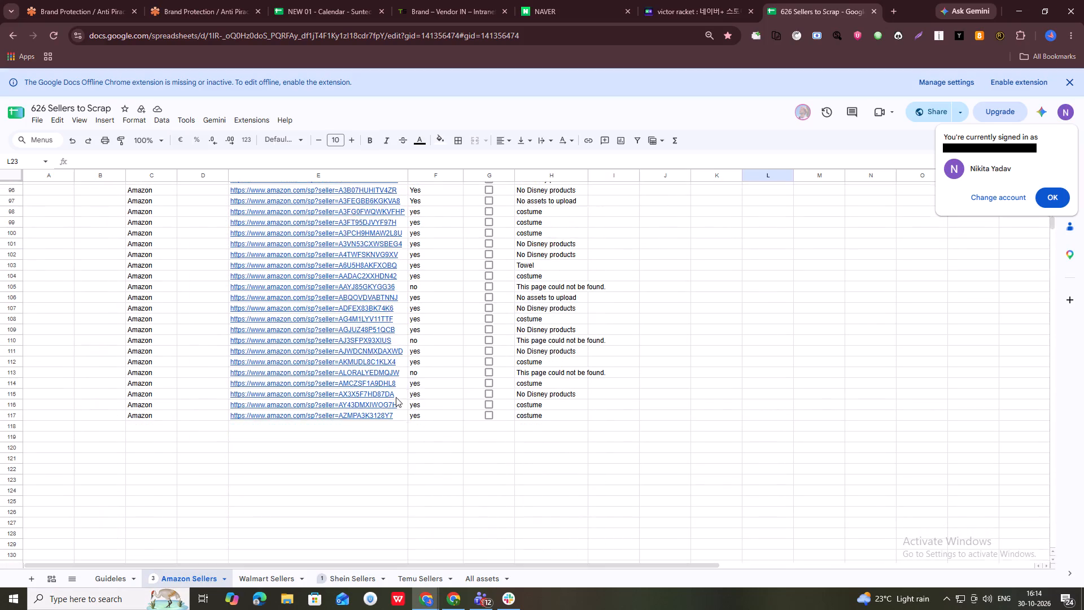
{"action": "scroll", "coordinate": [396, 397], "scroll_direction": "up", "scroll_amount": 5}
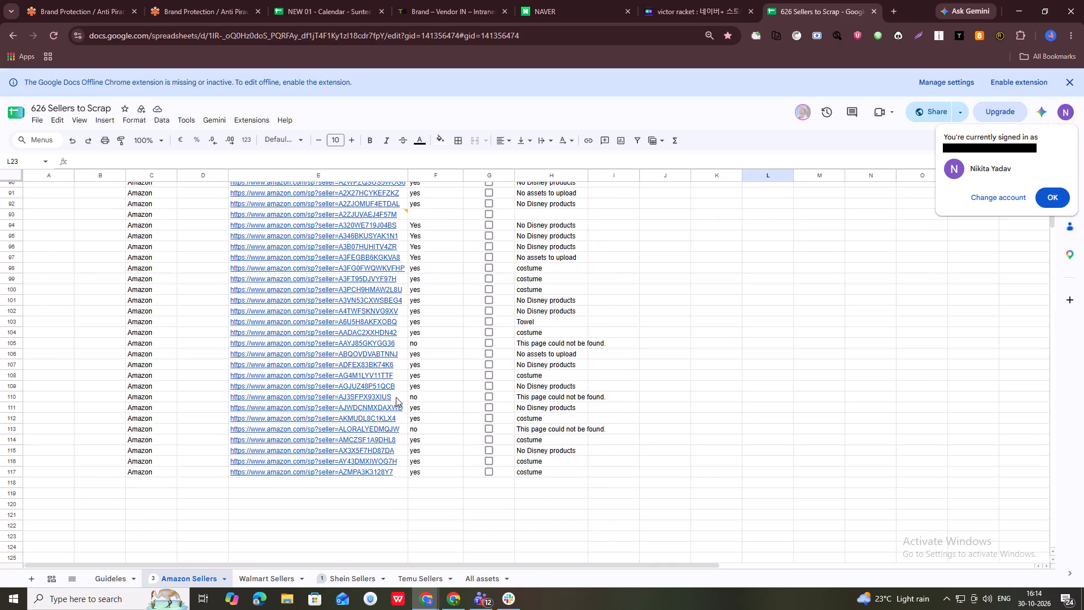
{"action": "scroll", "coordinate": [396, 397], "scroll_direction": "up", "scroll_amount": 4}
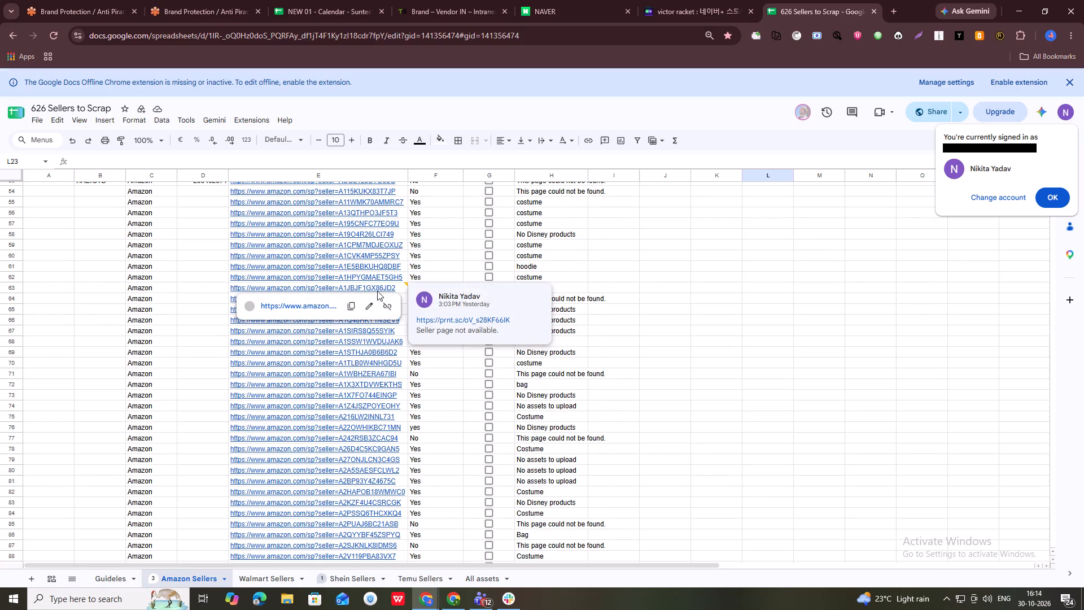
{"action": "scroll", "coordinate": [377, 291], "scroll_direction": "up", "scroll_amount": 15}
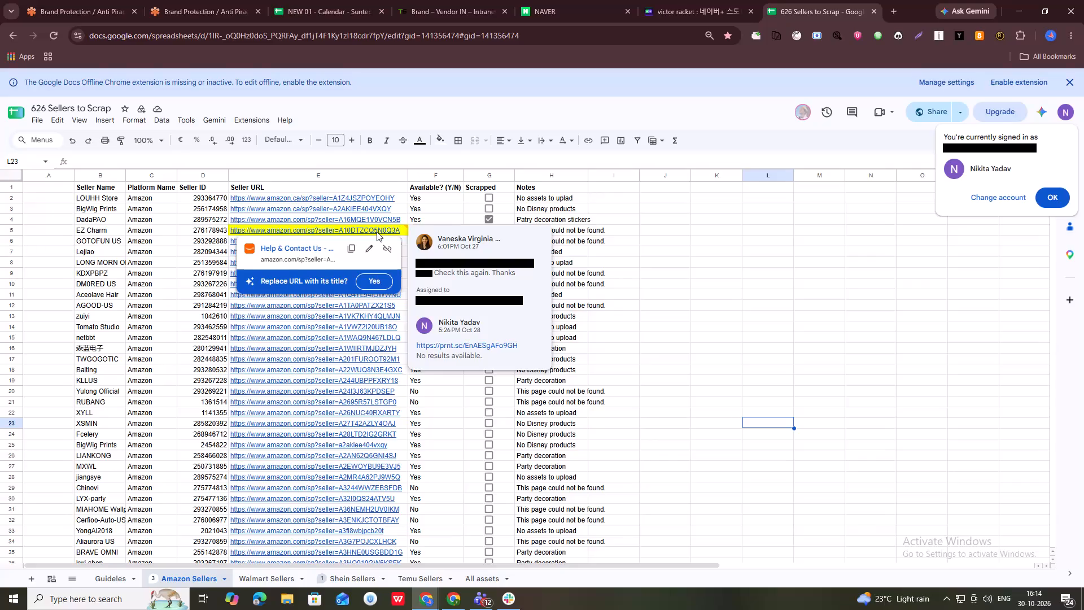
{"action": "scroll", "coordinate": [377, 332], "scroll_direction": "down", "scroll_amount": 18}
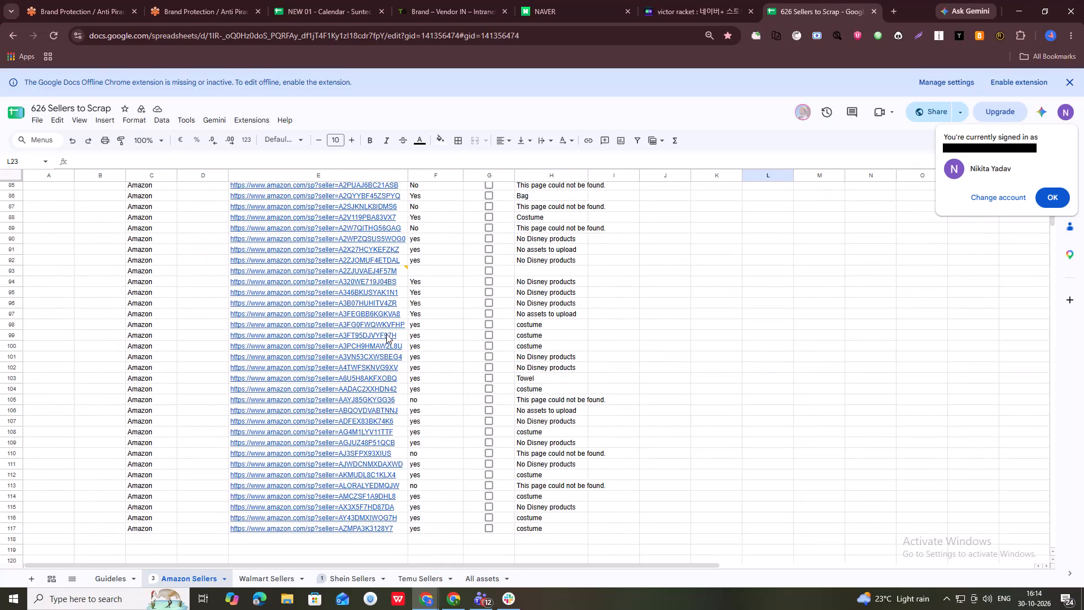
{"action": "scroll", "coordinate": [384, 303], "scroll_direction": "up", "scroll_amount": 2}
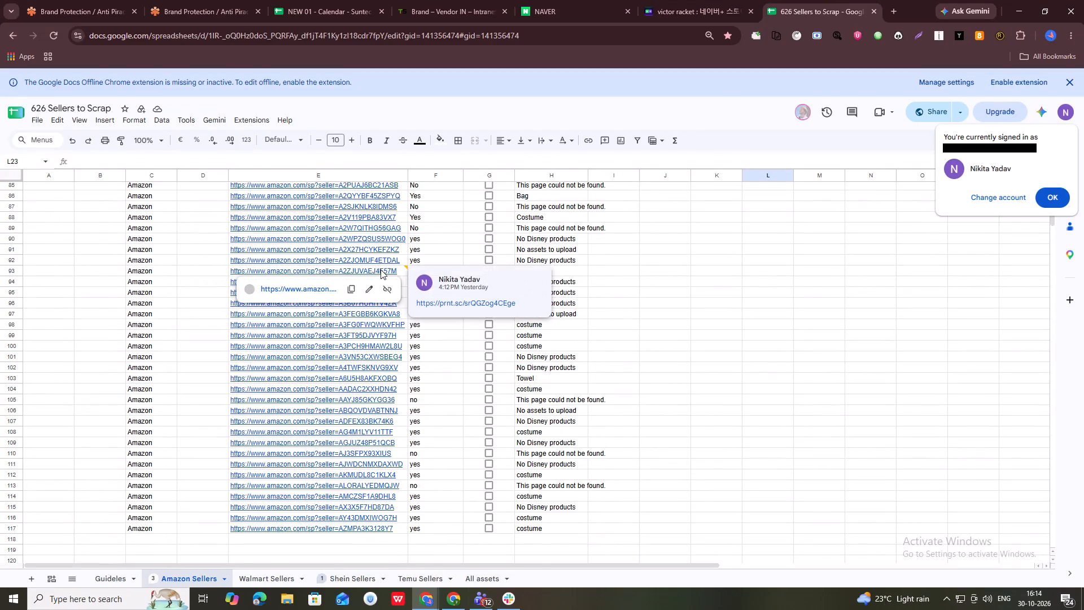
{"action": "scroll", "coordinate": [381, 269], "scroll_direction": "up", "scroll_amount": 8}
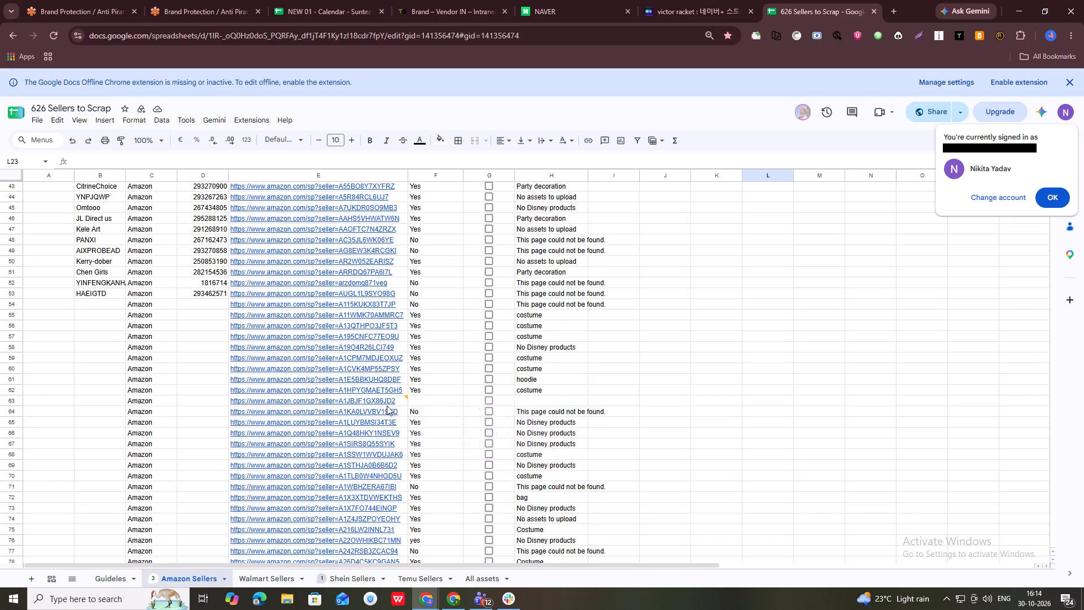
{"action": "scroll", "coordinate": [526, 433], "scroll_direction": "down", "scroll_amount": 4}
Look through the All assets sheet and the seller entries and comment on the Shein Sellers sheet.
{"action": "left_click", "coordinate": [418, 581]}
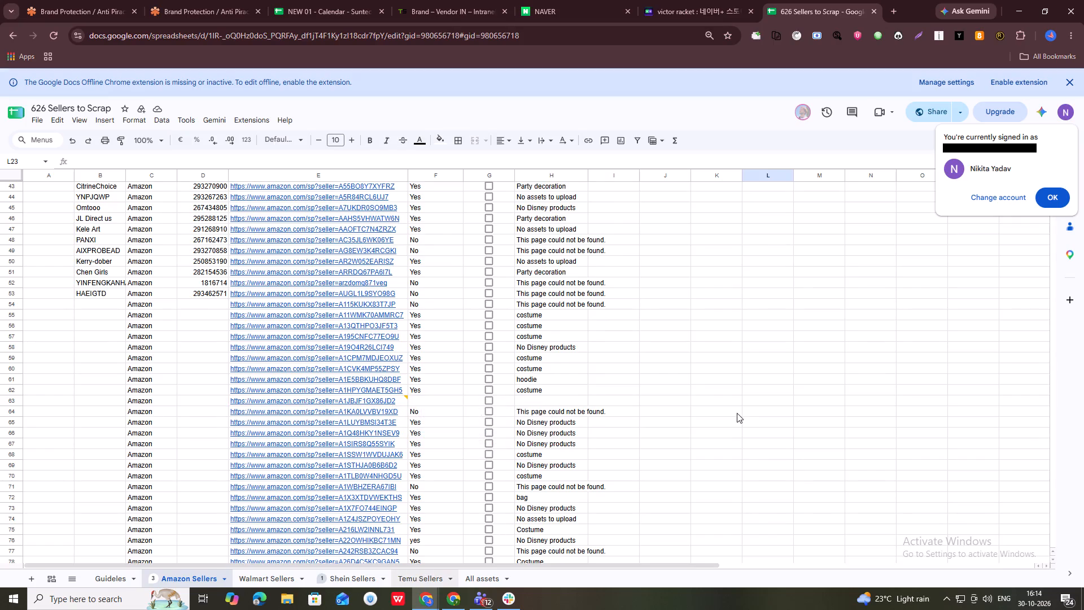
{"action": "left_click", "coordinate": [481, 577]}
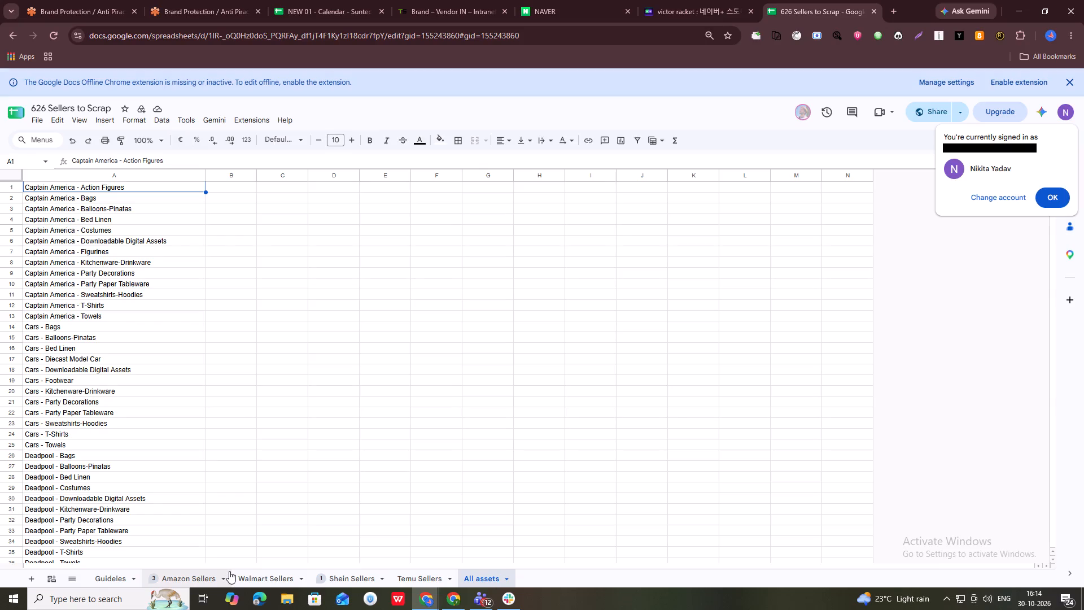
{"action": "scroll", "coordinate": [241, 523], "scroll_direction": "down", "scroll_amount": 3}
{"action": "scroll", "coordinate": [241, 523], "scroll_direction": "up", "scroll_amount": 7}
{"action": "left_click", "coordinate": [350, 582]}
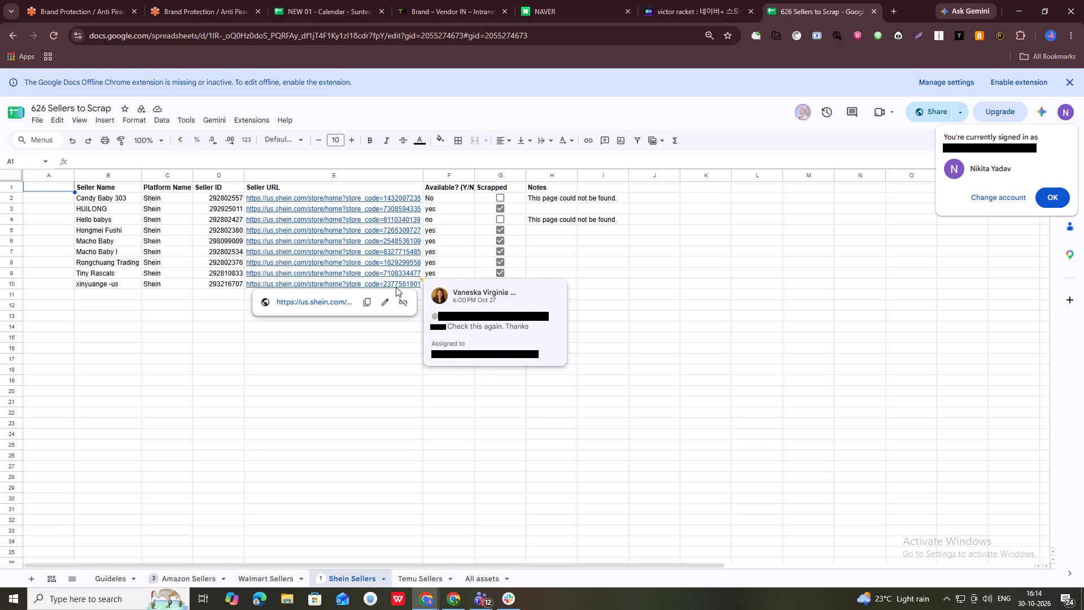
{"action": "left_click", "coordinate": [403, 483]}
Show the Temu Sellers sheet and copy its web address.
{"action": "left_click", "coordinate": [420, 576]}
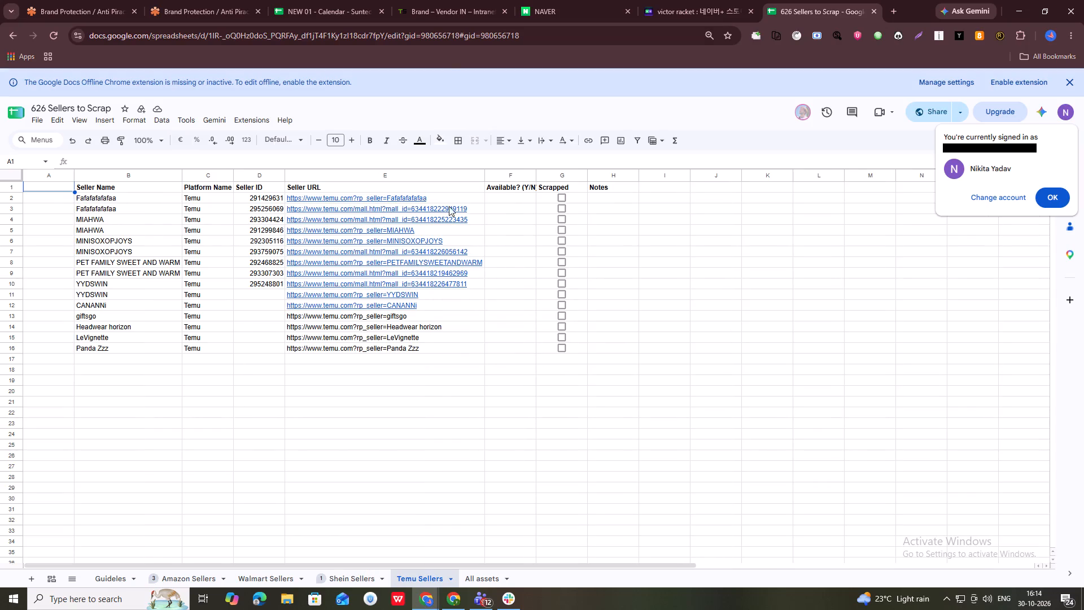
{"action": "left_click", "coordinate": [471, 37]}
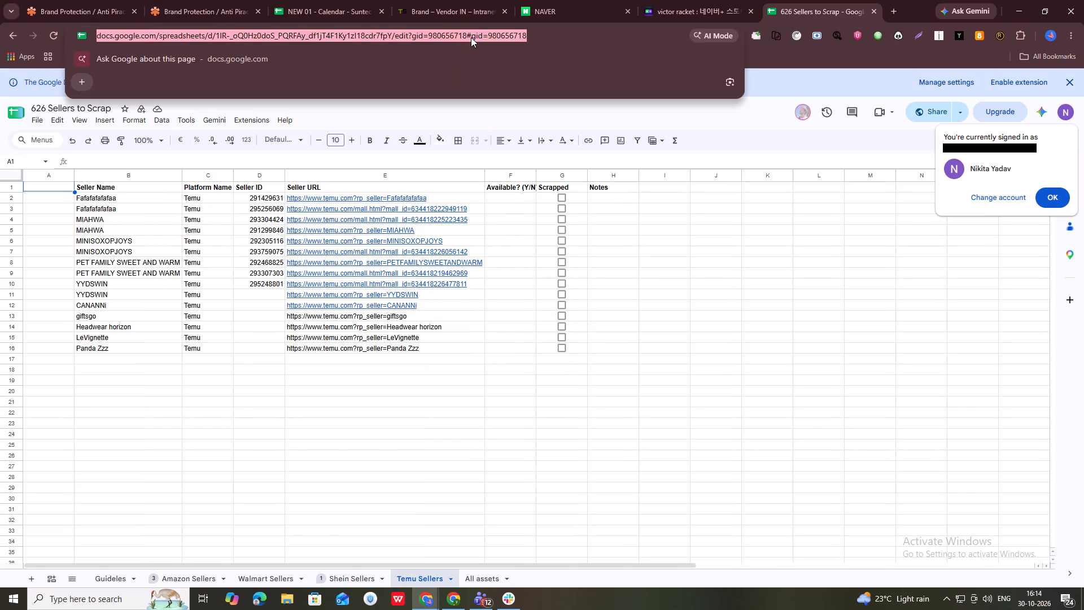
{"action": "key", "text": "ctrl+c"}
{"action": "key", "text": "ctrl+c"}
{"action": "key", "text": "ctrl+c"}
{"action": "key", "text": "ctrl+c"}
{"action": "key", "text": "ctrl+c"}
{"action": "key", "text": "ctrl+c"}
{"action": "key", "text": "ctrl+c"}
{"action": "key", "text": "ctrl+c"}
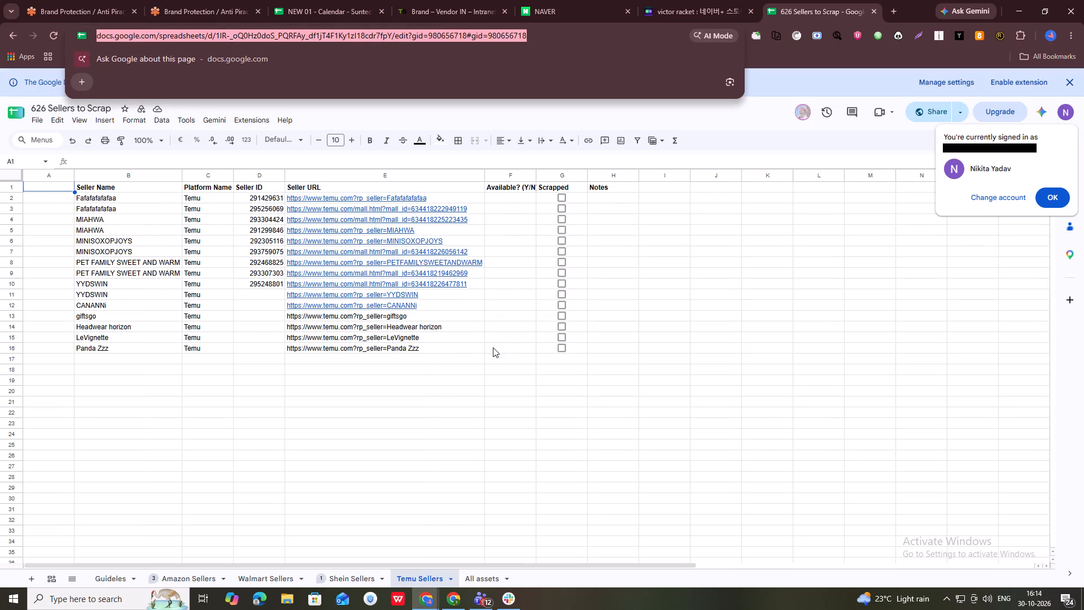
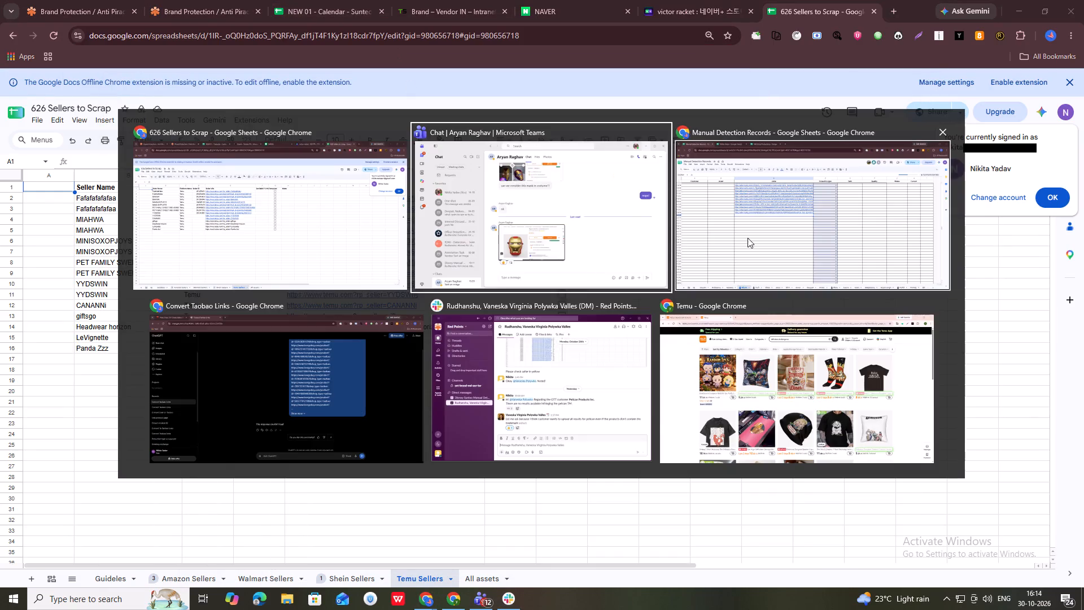
Paste the copied Temu Sellers address into the very last cell of the Nikita sheet in Manual Detection Records.
{"action": "key", "text": "ctrl+End"}
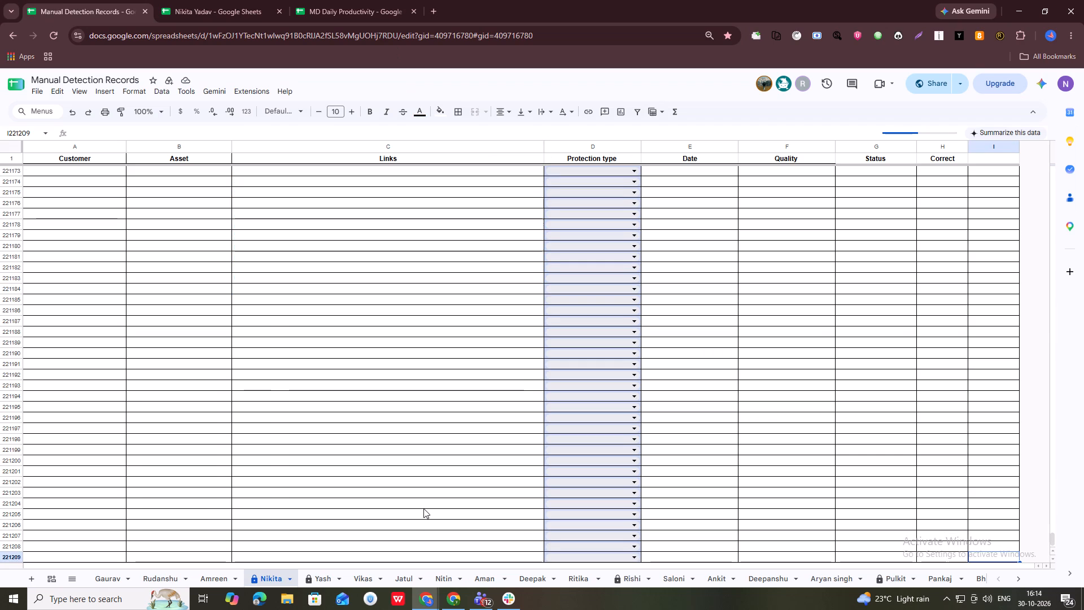
{"action": "key", "text": "ctrl+v"}
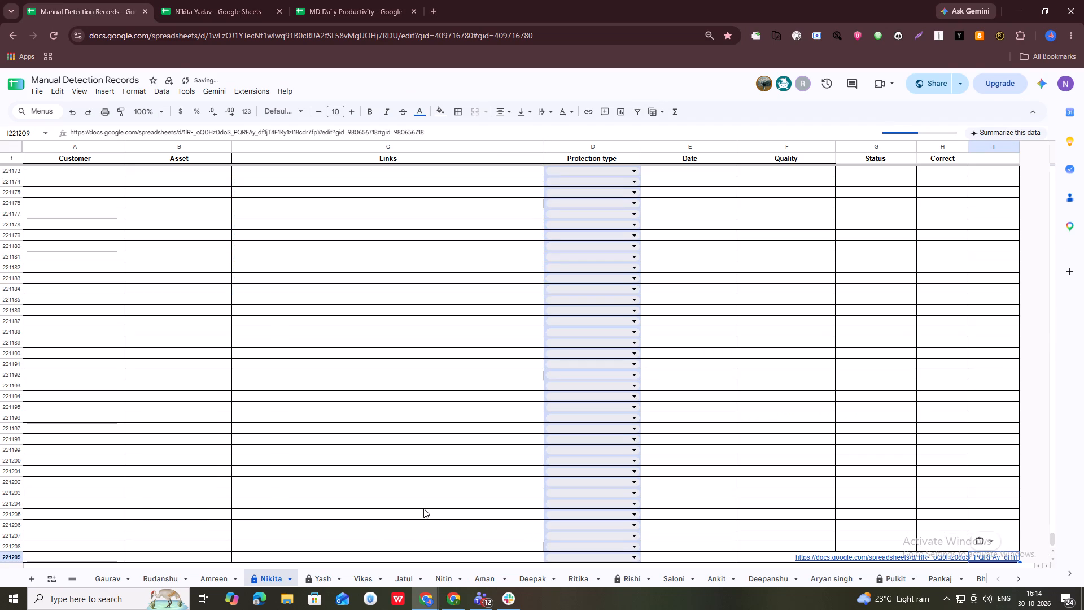
Copy the Victor Thruster F TK-F Ultra racket link from the Naver results into the first empty Links cell, row 103169.
{"action": "key", "text": "Up"}
{"action": "key", "text": "Left"}
{"action": "key", "text": "Left"}
{"action": "key", "text": "Left"}
{"action": "key", "text": "Left"}
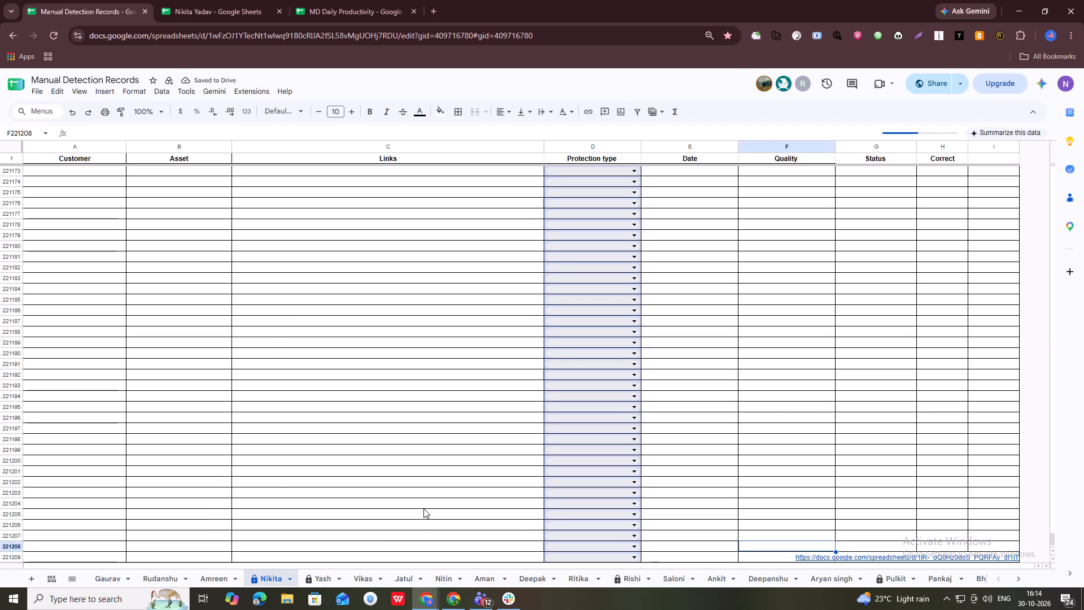
{"action": "key", "text": "Left"}
{"action": "key", "text": "Left"}
{"action": "key", "text": "Left"}
{"action": "key", "text": "Right"}
{"action": "key", "text": "ctrl+Up"}
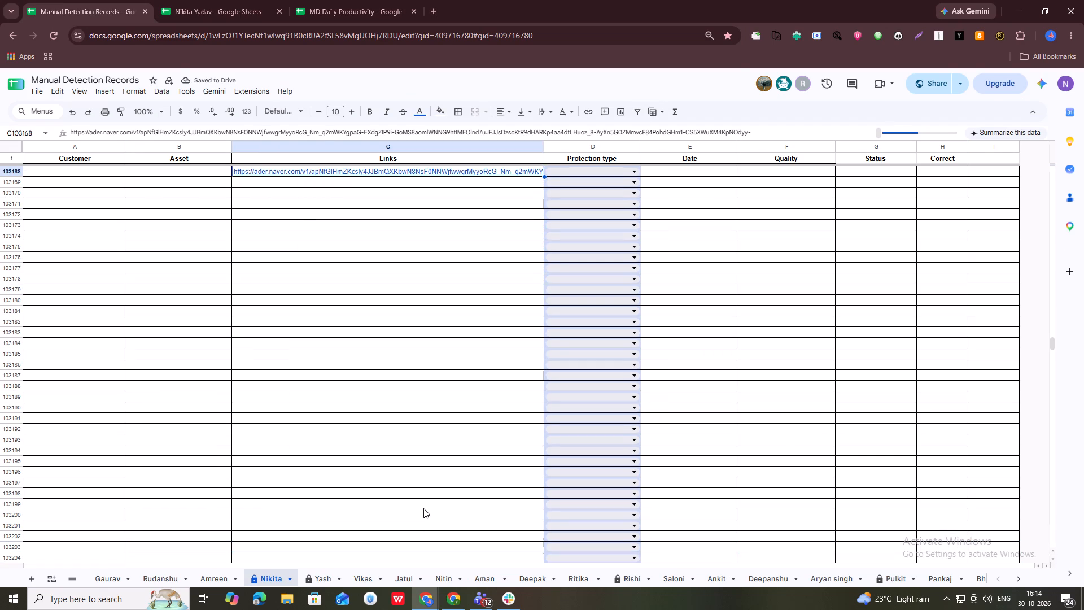
{"action": "key", "text": "alt+Tab"}
{"action": "left_click", "coordinate": [515, 379]}
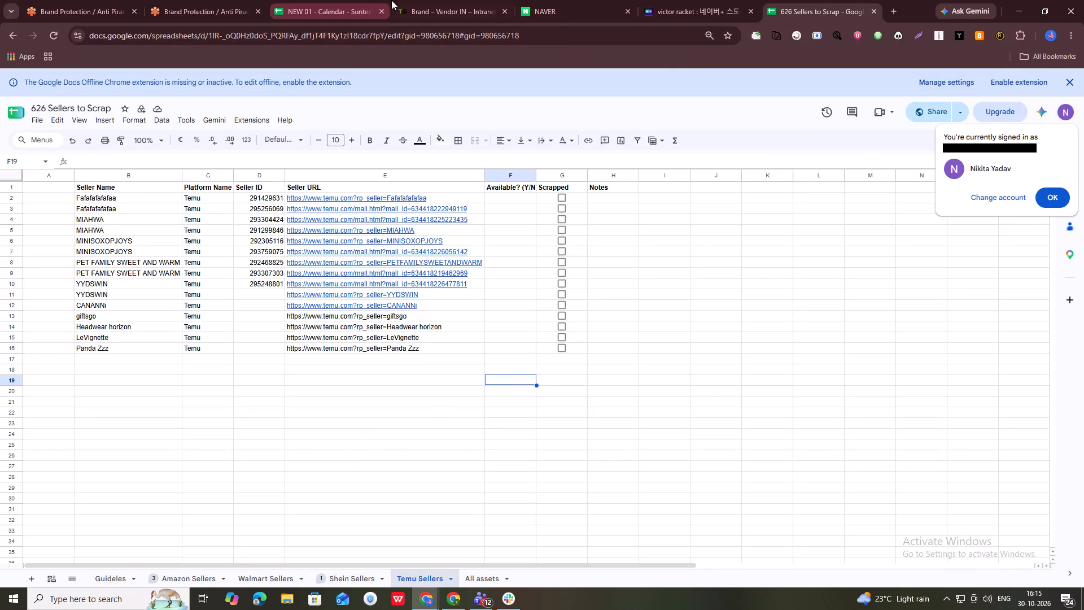
{"action": "left_click", "coordinate": [579, 0]}
{"action": "left_click", "coordinate": [692, 0]}
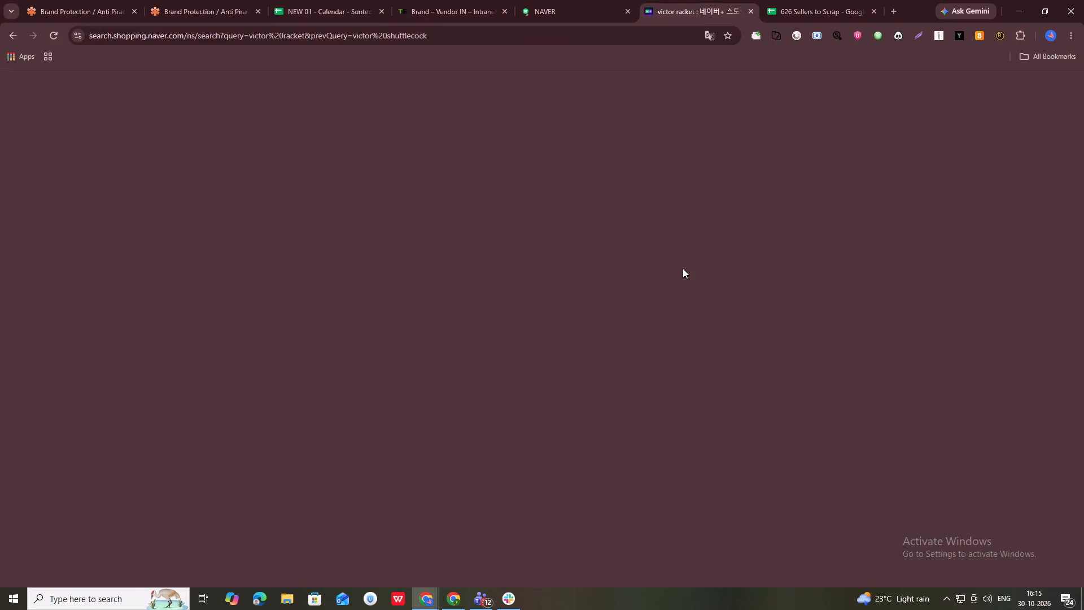
{"action": "key", "text": "Right"}
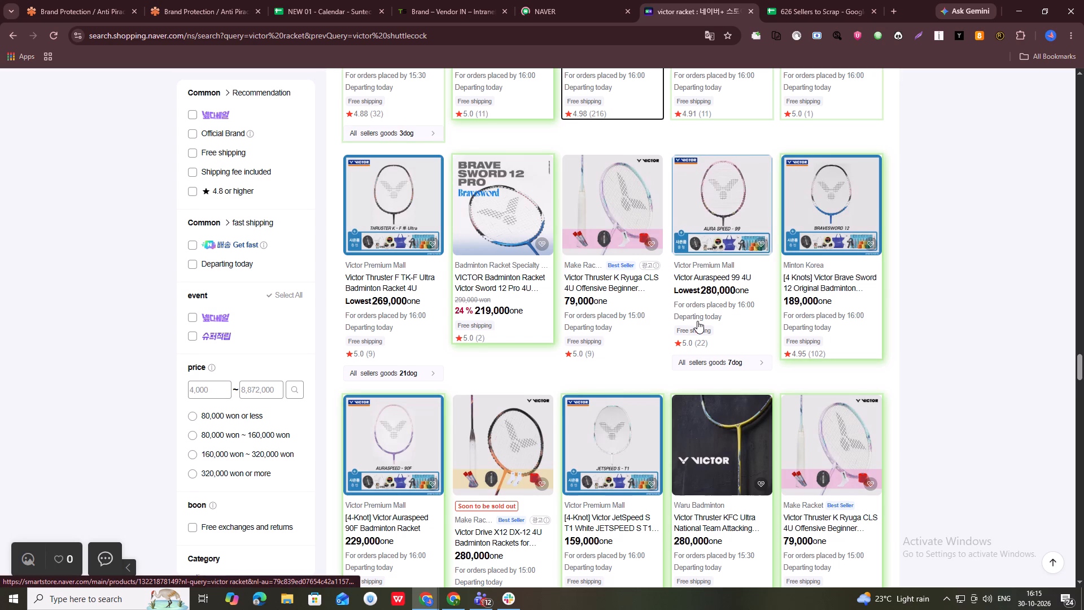
{"action": "scroll", "coordinate": [687, 307], "scroll_direction": "up", "scroll_amount": 3}
{"action": "scroll", "coordinate": [687, 307], "scroll_direction": "down", "scroll_amount": 2}
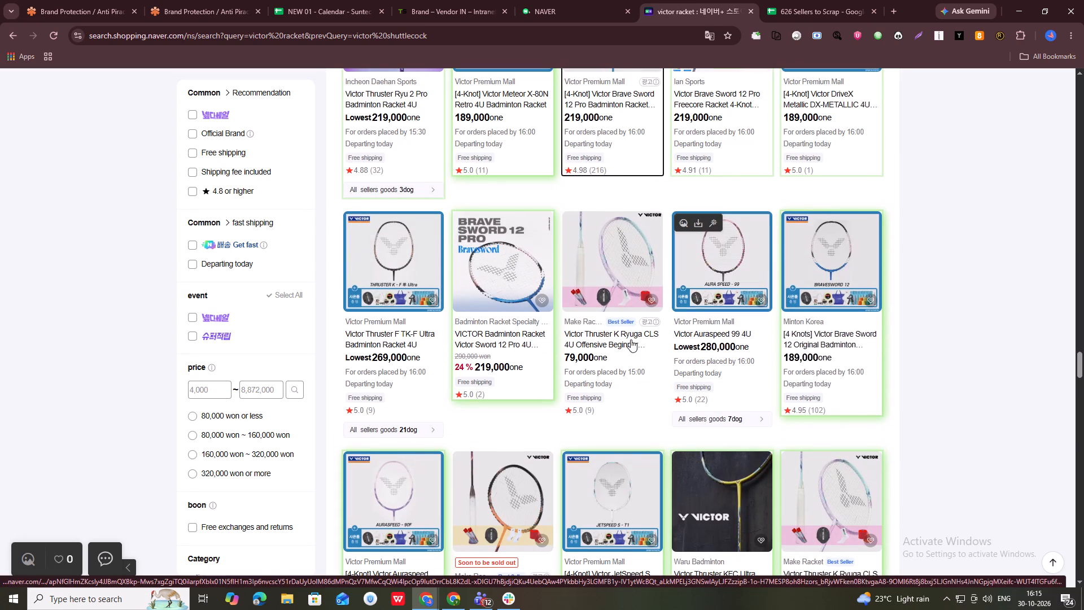
{"action": "right_click", "coordinate": [389, 343]}
{"action": "left_click", "coordinate": [413, 460]}
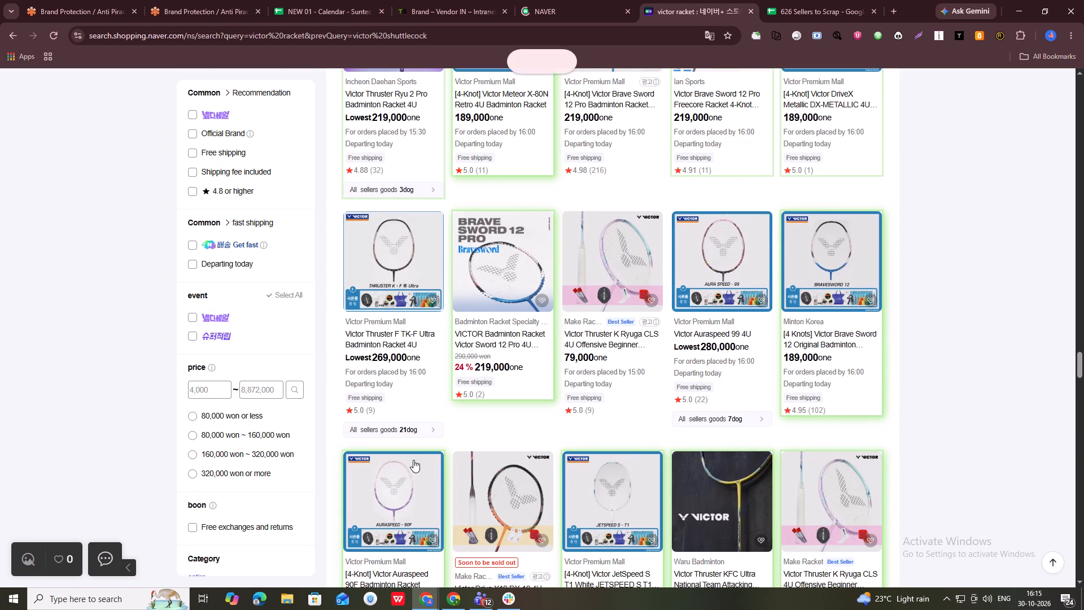
{"action": "key", "text": "alt+Tab"}
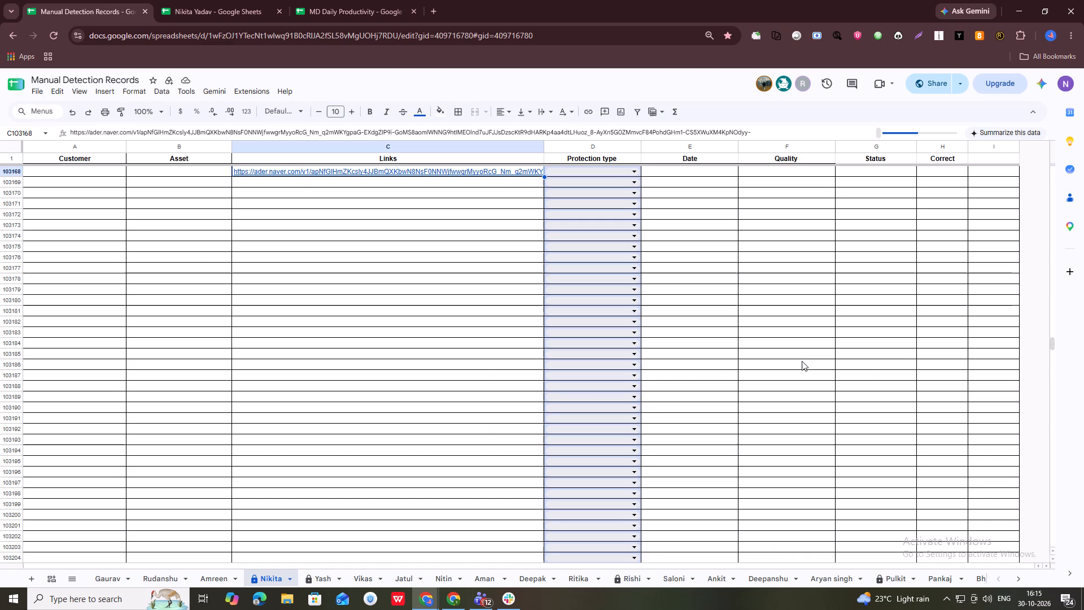
{"action": "key", "text": "Down"}
{"action": "key", "text": "ctrl+v"}
{"action": "key", "text": "Down"}
Copy the Best Seller Victor Thruster K Ryuga CLS 4U link from Naver into Links row 103170.
{"action": "key", "text": "alt+Tab"}
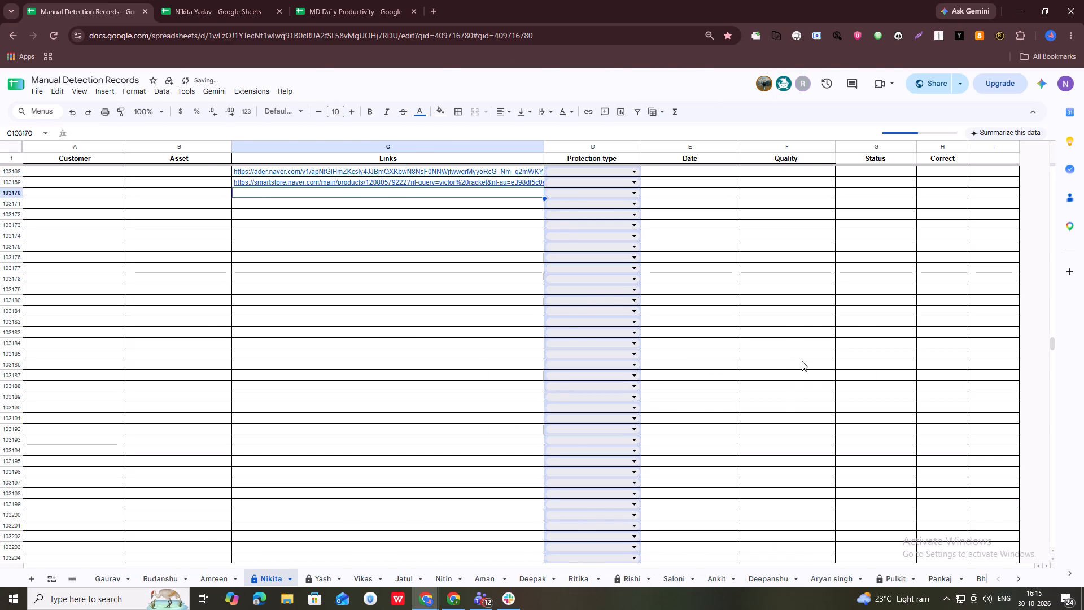
{"action": "key", "text": "Right"}
{"action": "right_click", "coordinate": [598, 343]}
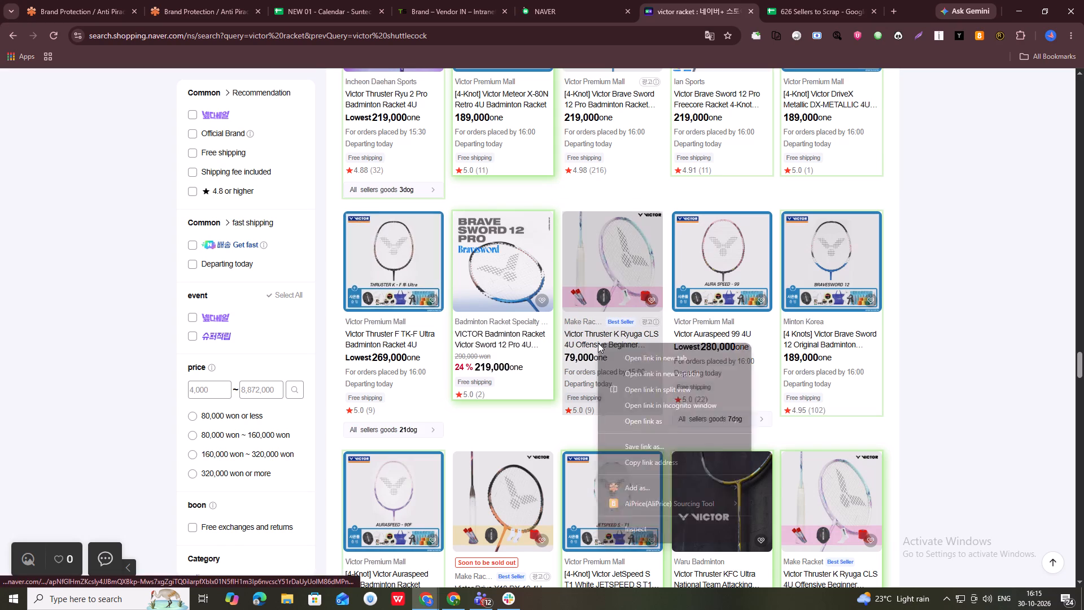
{"action": "left_click", "coordinate": [613, 462]}
{"action": "key", "text": "alt+Tab"}
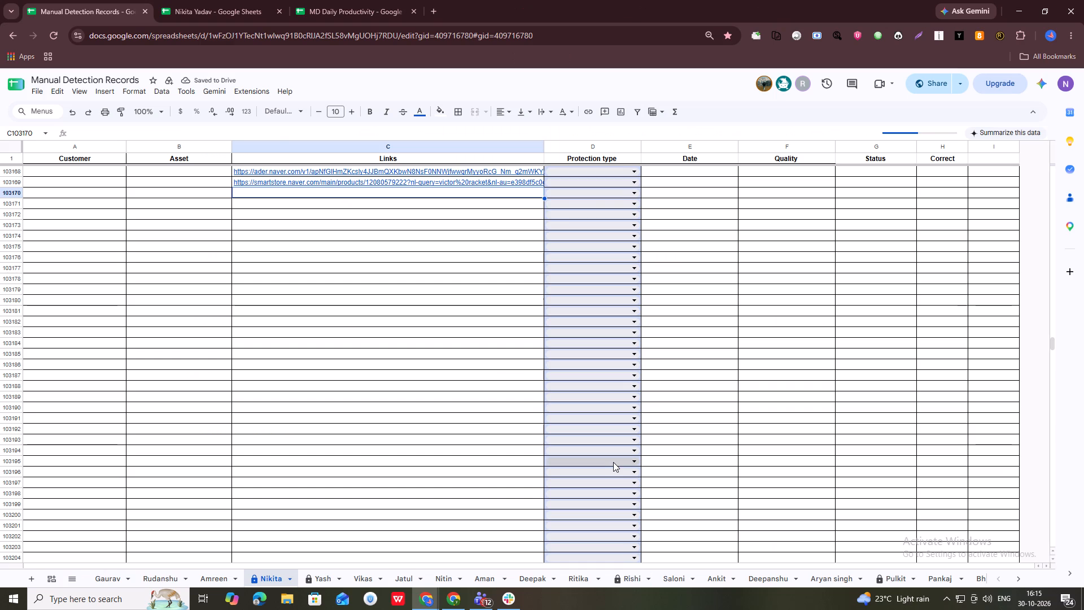
{"action": "key", "text": "ctrl+v"}
{"action": "key", "text": "Down"}
Copy the Victor Auraspeed 99 4U racket link from Naver into Links row 103171.
{"action": "key", "text": "alt+Tab"}
{"action": "key", "text": "Right"}
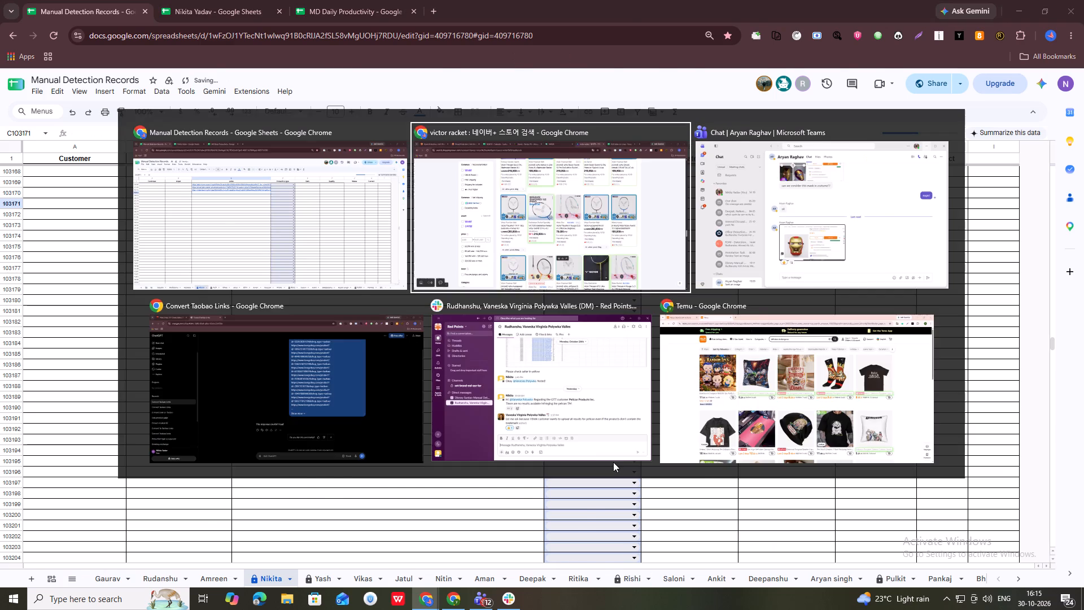
{"action": "right_click", "coordinate": [731, 335]}
{"action": "left_click", "coordinate": [756, 451]}
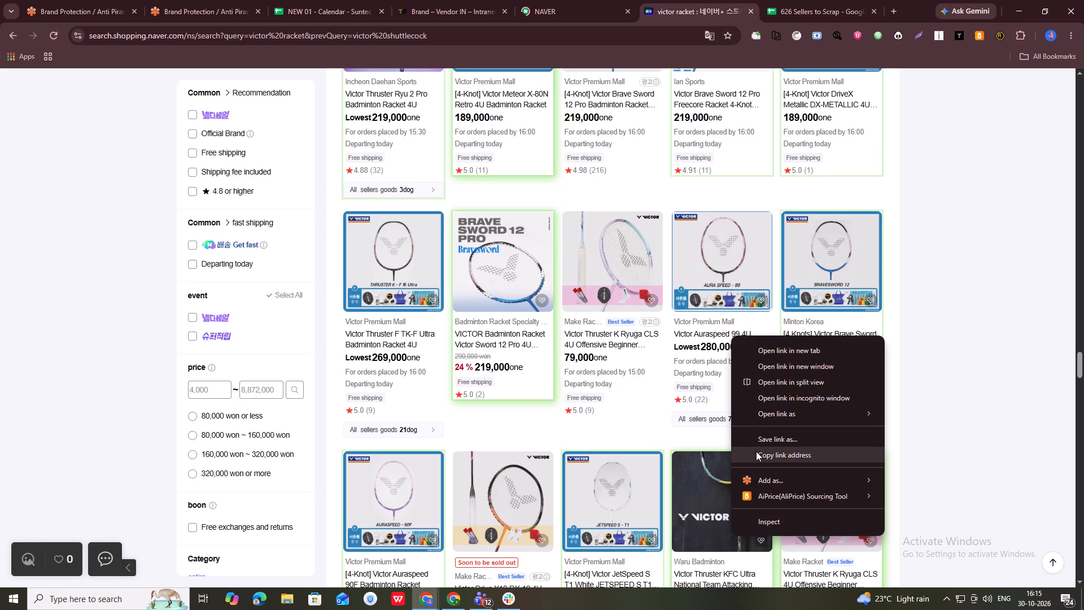
{"action": "key", "text": "alt+Tab"}
{"action": "key", "text": "ctrl+v"}
Submit all the unreported Naver links, rows 103138 to 103171, as detection links in the Red Points New Incident form.
{"action": "key", "text": "ctrl+shift+Up"}
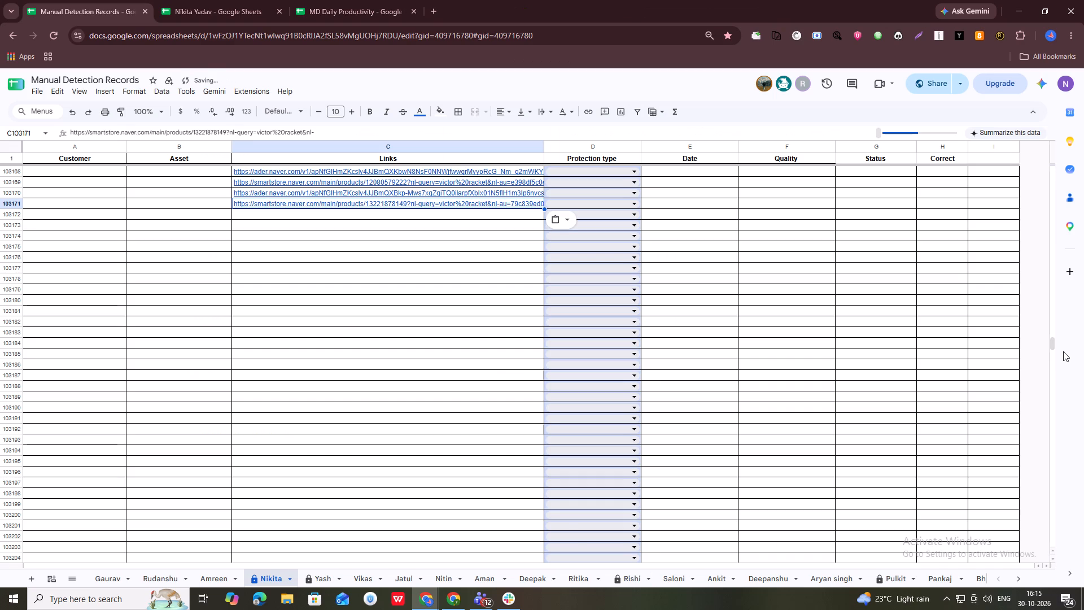
{"action": "scroll", "coordinate": [729, 372], "scroll_direction": "up", "scroll_amount": 3}
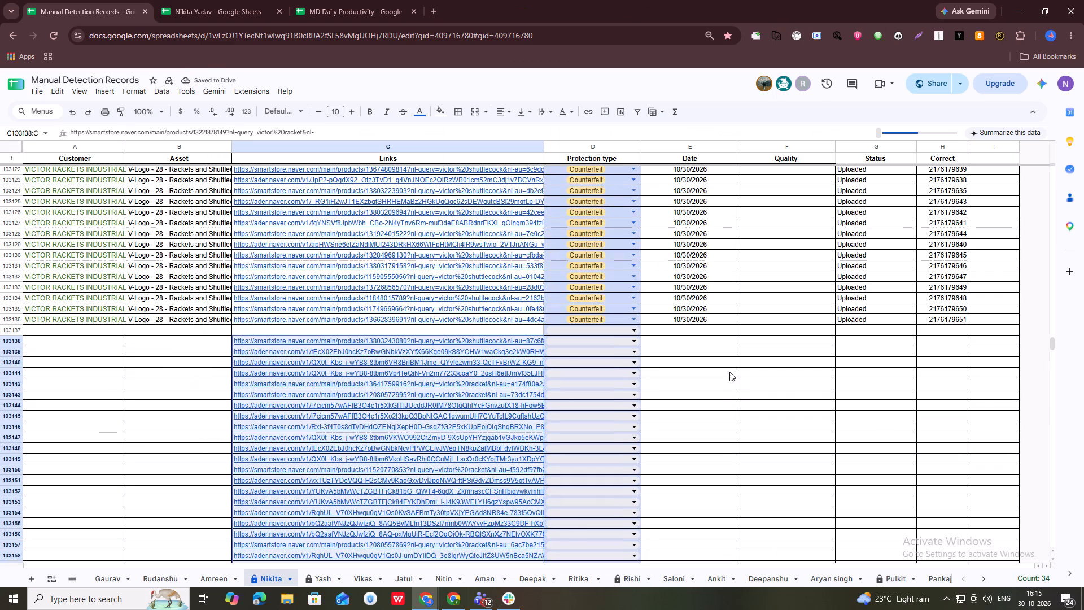
{"action": "key", "text": "ctrl+c"}
{"action": "key", "text": "ctrl+c"}
{"action": "key", "text": "ctrl+c"}
{"action": "key", "text": "ctrl+c"}
{"action": "key", "text": "ctrl+c"}
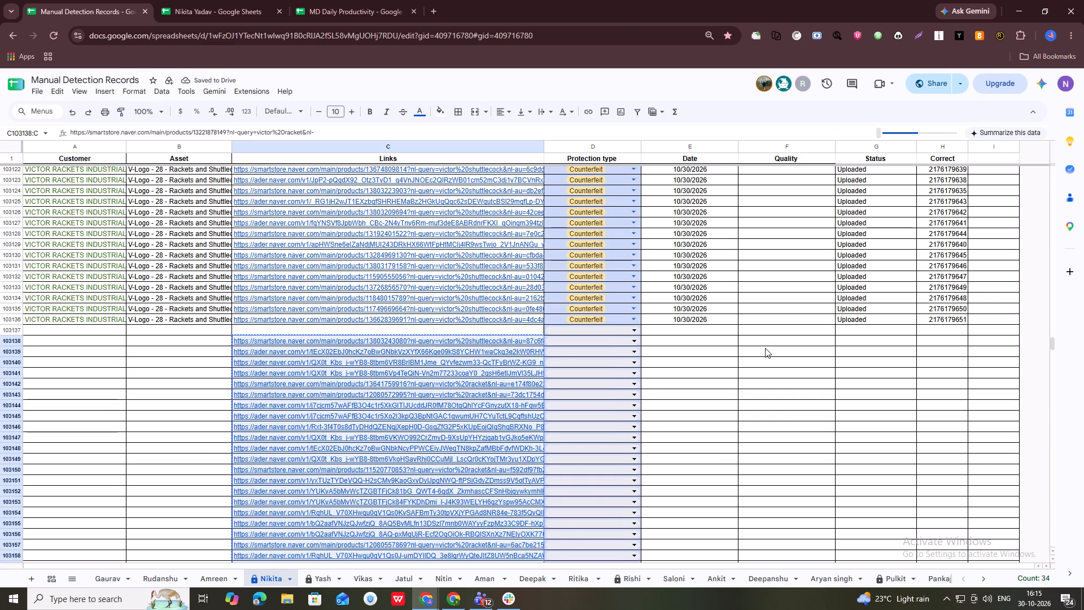
{"action": "key", "text": "alt+Tab"}
{"action": "left_click", "coordinate": [63, 0]}
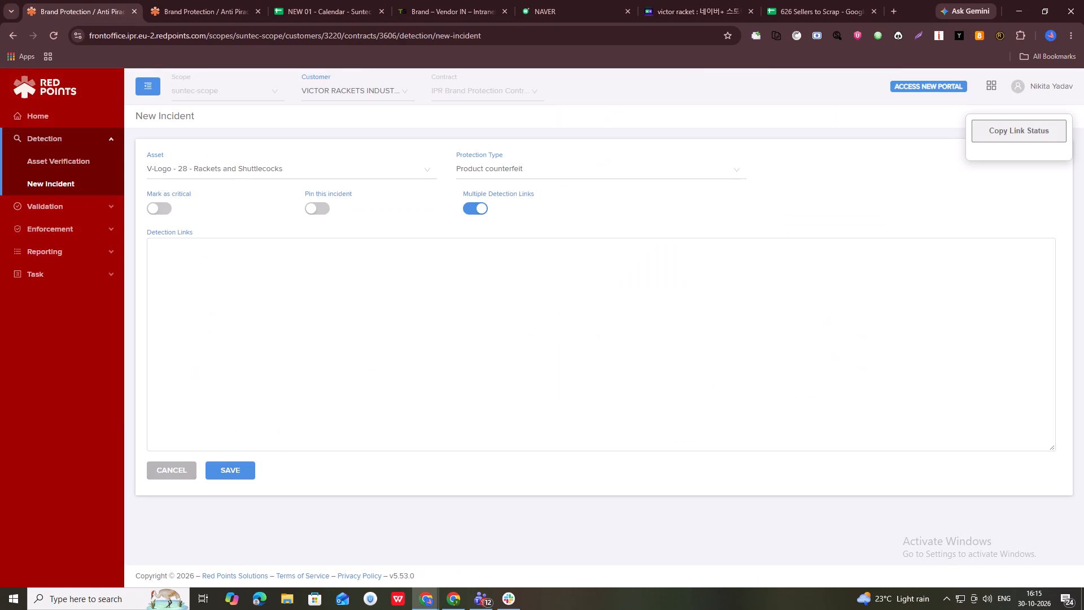
{"action": "left_click", "coordinate": [324, 288]}
{"action": "key", "text": "ctrl+v"}
{"action": "left_click", "coordinate": [242, 470]}
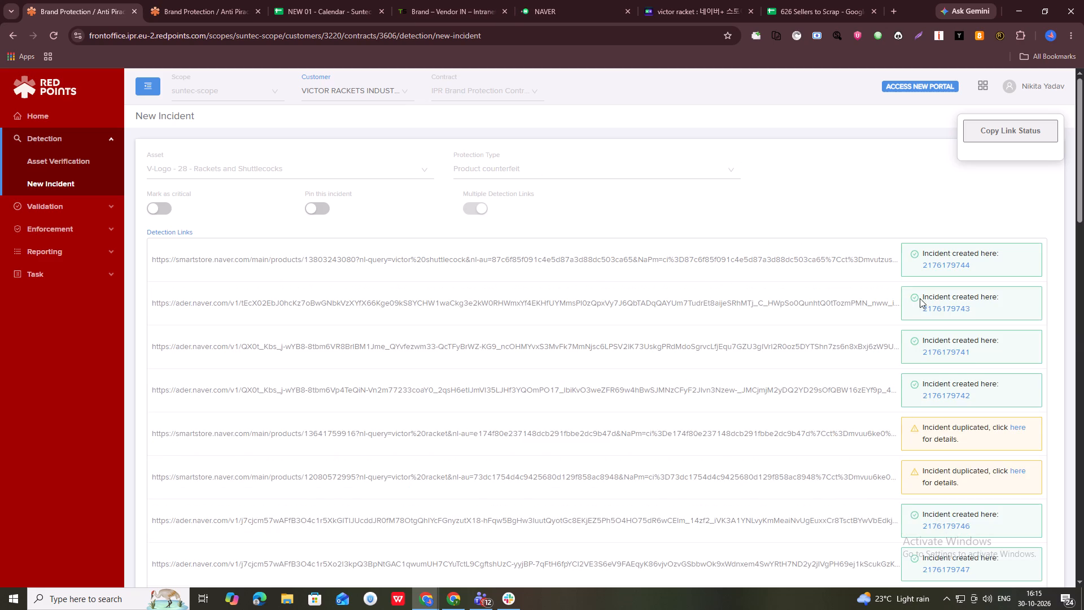
Copy the link status of the submitted incidents and paste it into Manual Detection Records starting at the Quality cell of row 103137.
{"action": "scroll", "coordinate": [886, 329], "scroll_direction": "down", "scroll_amount": 20}
{"action": "scroll", "coordinate": [886, 329], "scroll_direction": "down", "scroll_amount": 8}
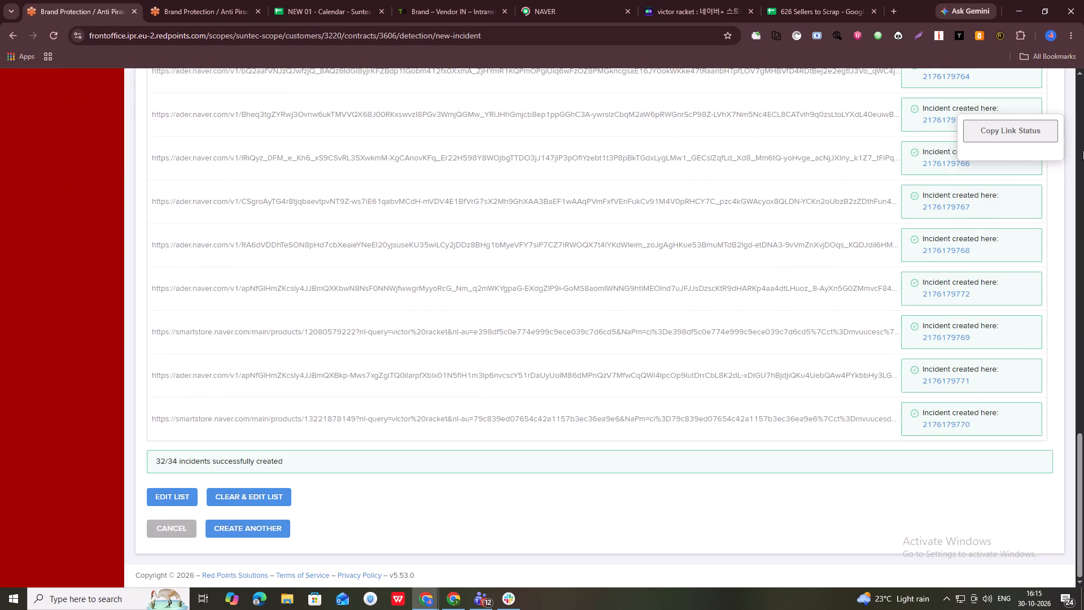
{"action": "left_click", "coordinate": [1015, 132]}
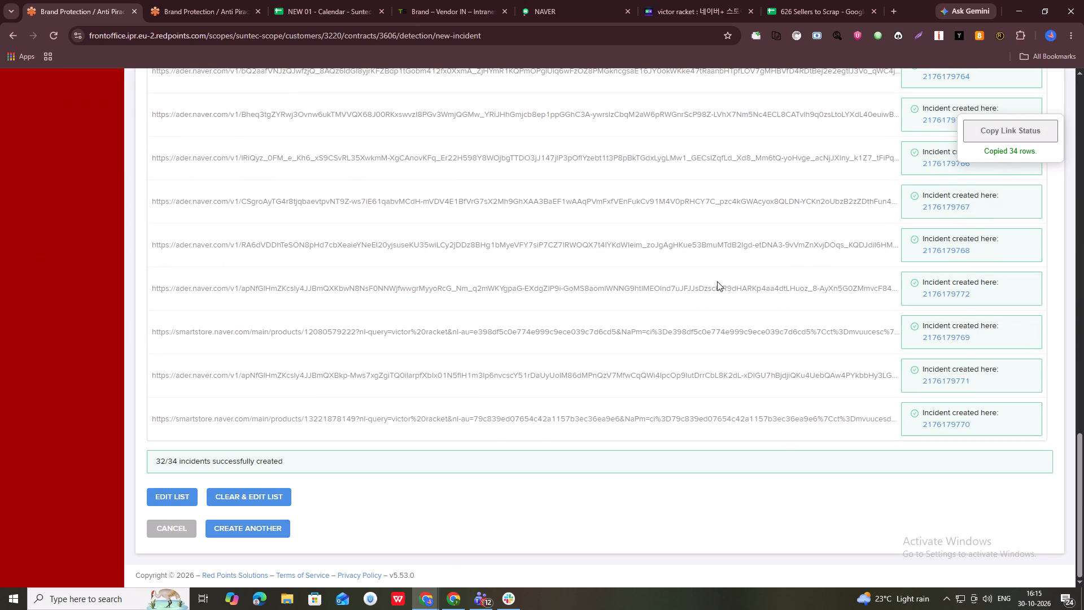
{"action": "key", "text": "alt+Tab"}
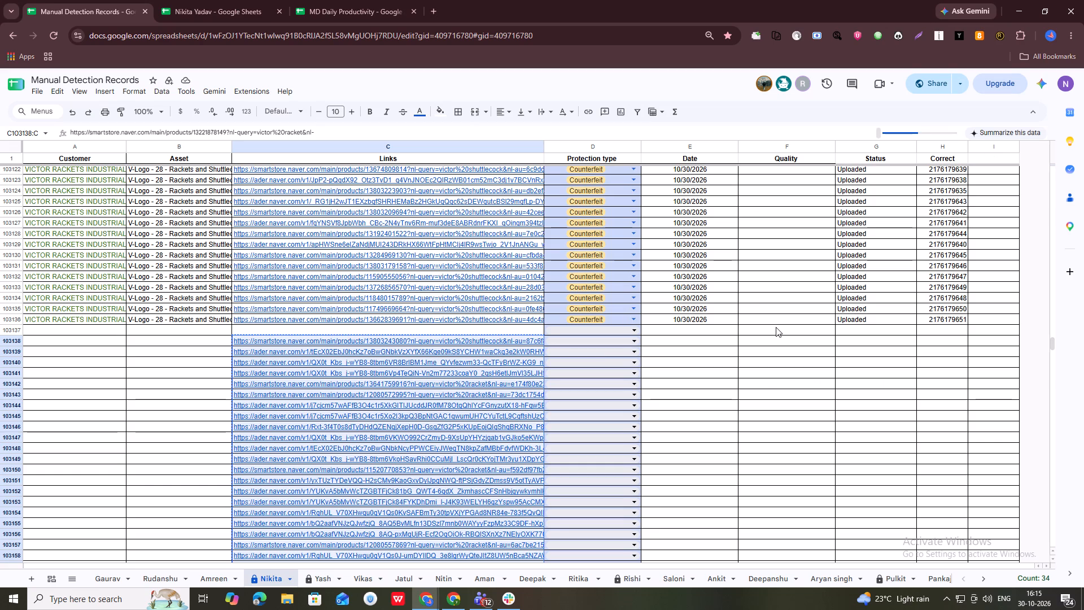
{"action": "left_click", "coordinate": [769, 327]}
{"action": "key", "text": "ctrl+v"}
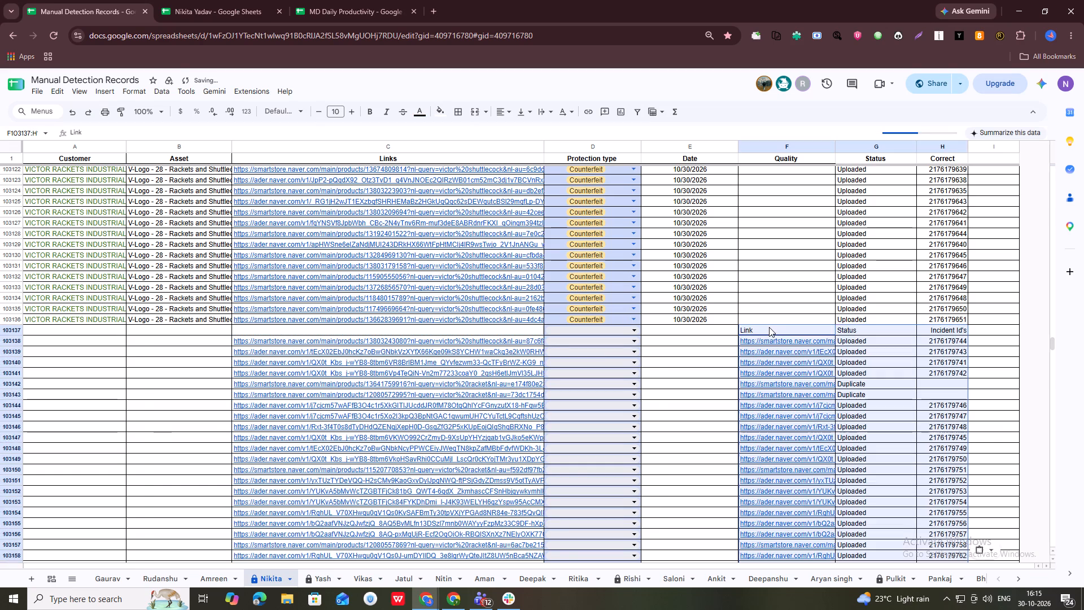
Delete the pasted header labels in row 103137 and the repeated links beneath them in the Quality column.
{"action": "key", "text": "Left"}
{"action": "key", "text": "Right"}
{"action": "key", "text": "Right"}
{"action": "key", "text": "Left"}
{"action": "key", "text": "shift+Right"}
{"action": "key", "text": "shift+Right"}
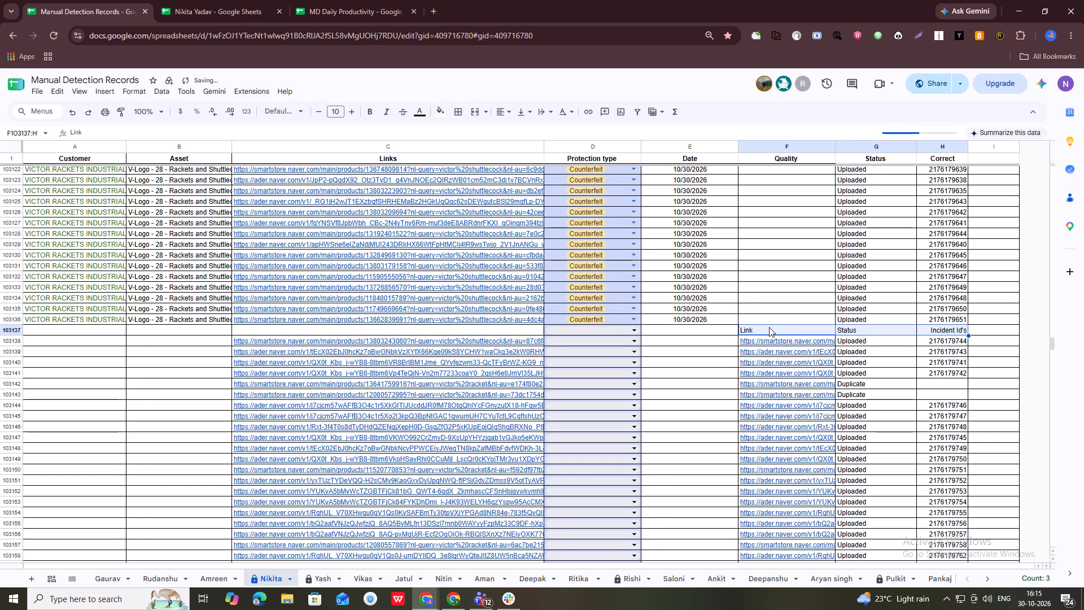
{"action": "key", "text": "Delete"}
{"action": "key", "text": "Down"}
{"action": "key", "text": "ctrl+shift+Down"}
{"action": "key", "text": "Delete"}
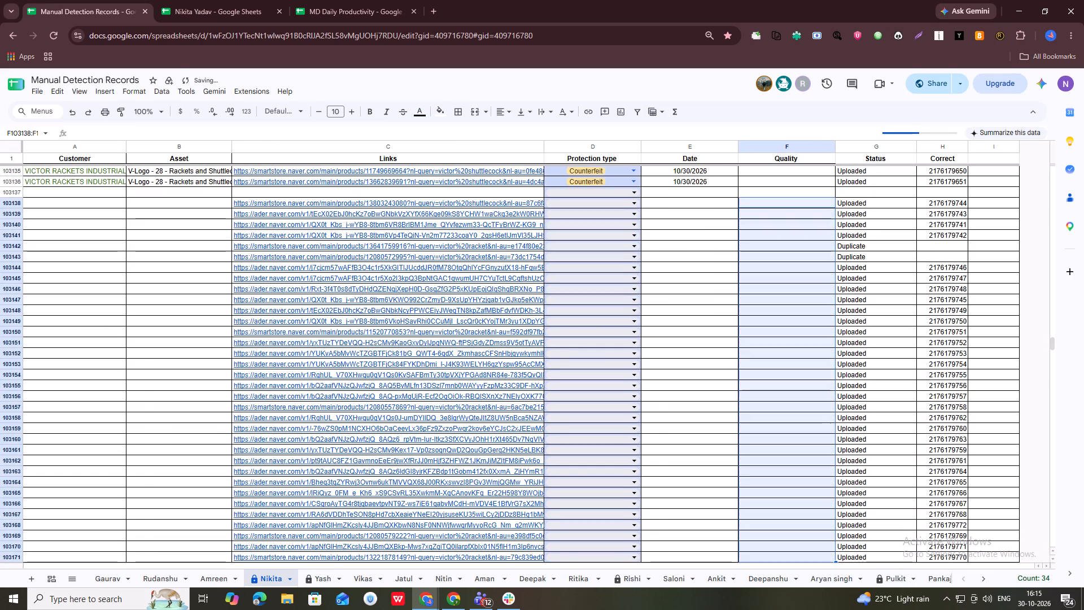
Move the pasted statuses and incident IDs up one row so they start at row 103137.
{"action": "key", "text": "Right"}
{"action": "key", "text": "shift+Right"}
{"action": "key", "text": "ctrl+shift+Down"}
{"action": "key", "text": "ctrl+x"}
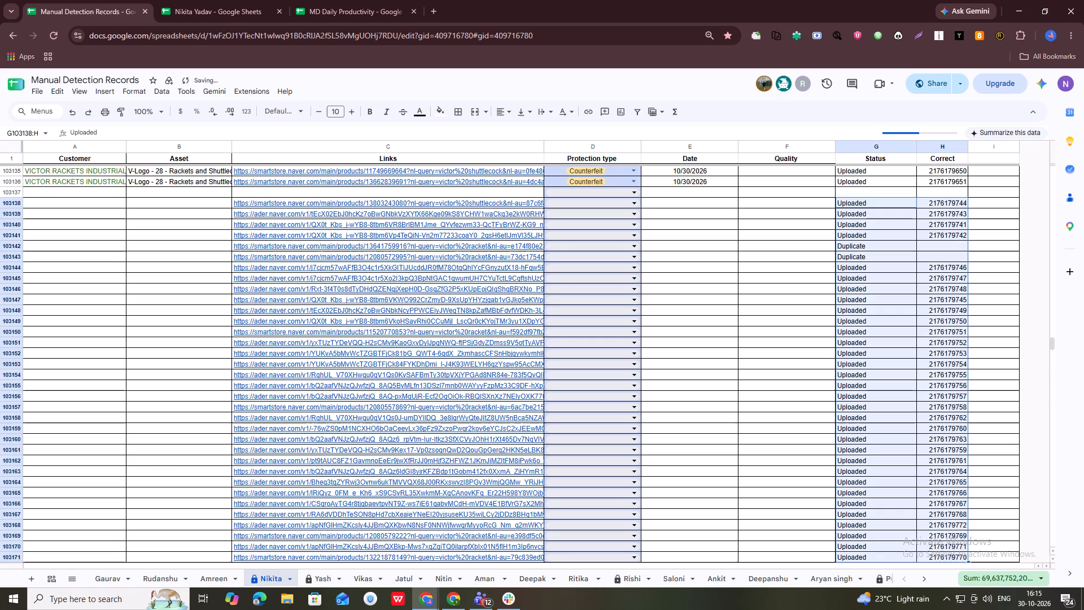
{"action": "key", "text": "Up"}
{"action": "key", "text": "ctrl+v"}
Move the block of new Naver links up one row so it starts at row 103137, directly below the earlier entries.
{"action": "key", "text": "ctrl+Down"}
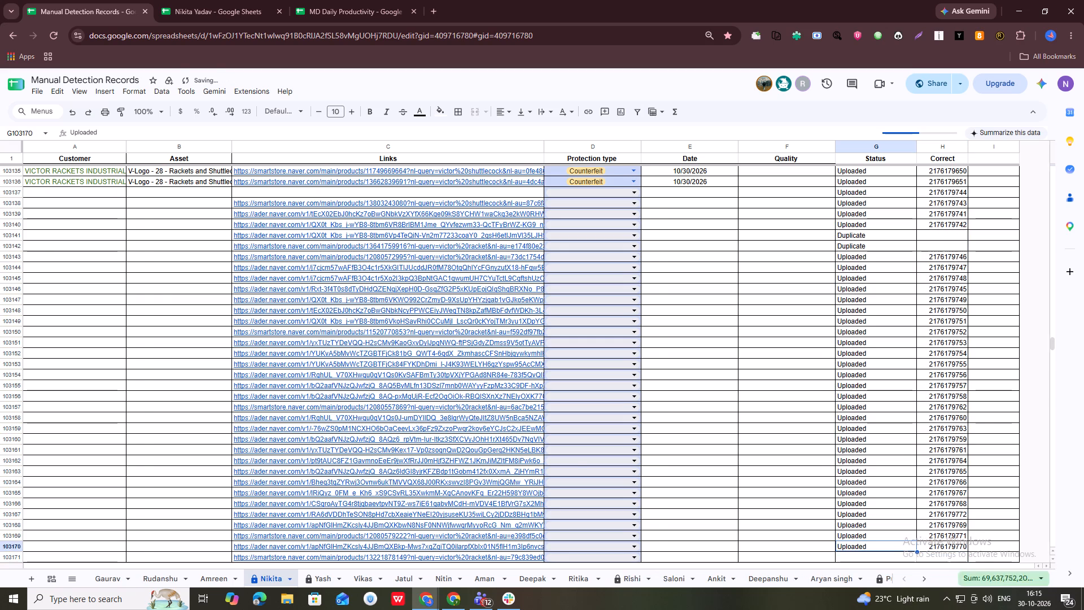
{"action": "key", "text": "Down"}
{"action": "key", "text": "Left"}
{"action": "key", "text": "Left"}
{"action": "key", "text": "Left"}
{"action": "key", "text": "Left"}
{"action": "key", "text": "ctrl+shift+Up"}
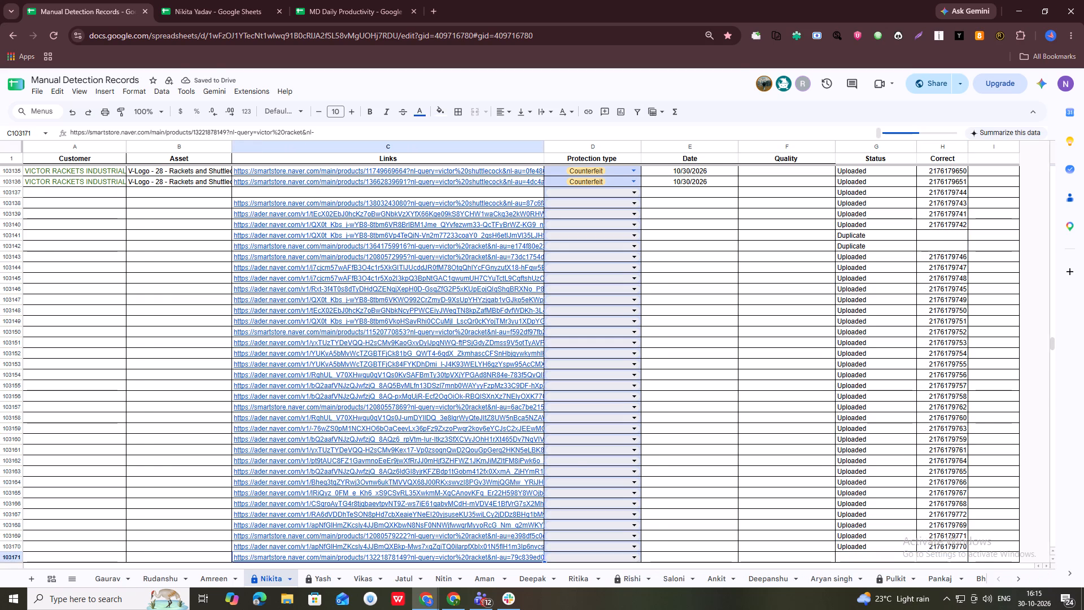
{"action": "key", "text": "ctrl+x"}
{"action": "key", "text": "Up"}
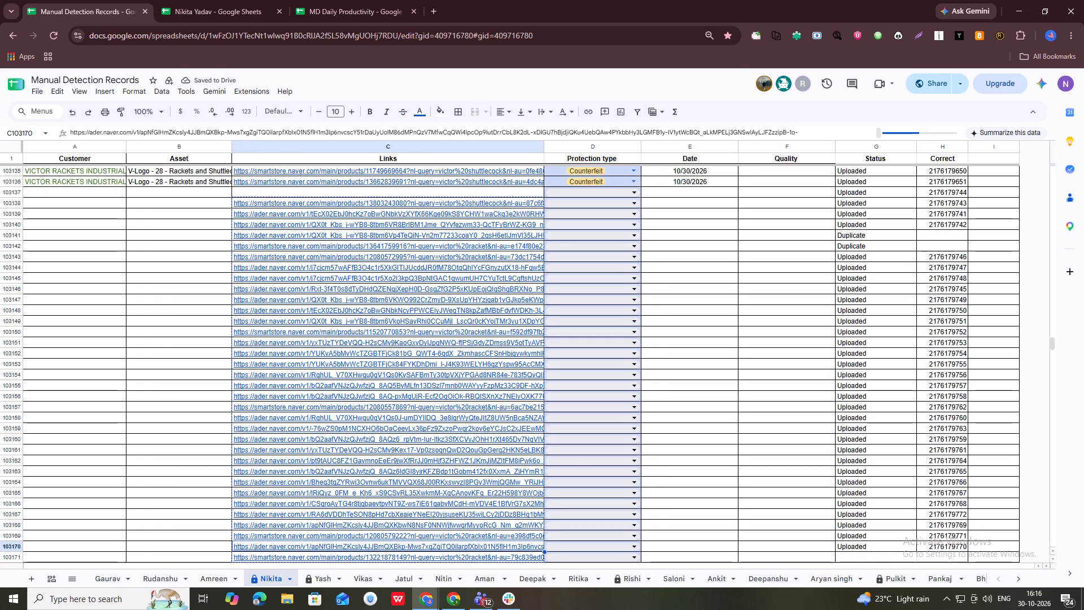
{"action": "key", "text": "ctrl+Up"}
{"action": "key", "text": "Up"}
{"action": "key", "text": "ctrl+v"}
Fill the Counterfeit protection type and the date 10/30/2026 down through row 103170 for the new links.
{"action": "key", "text": "ctrl+Down"}
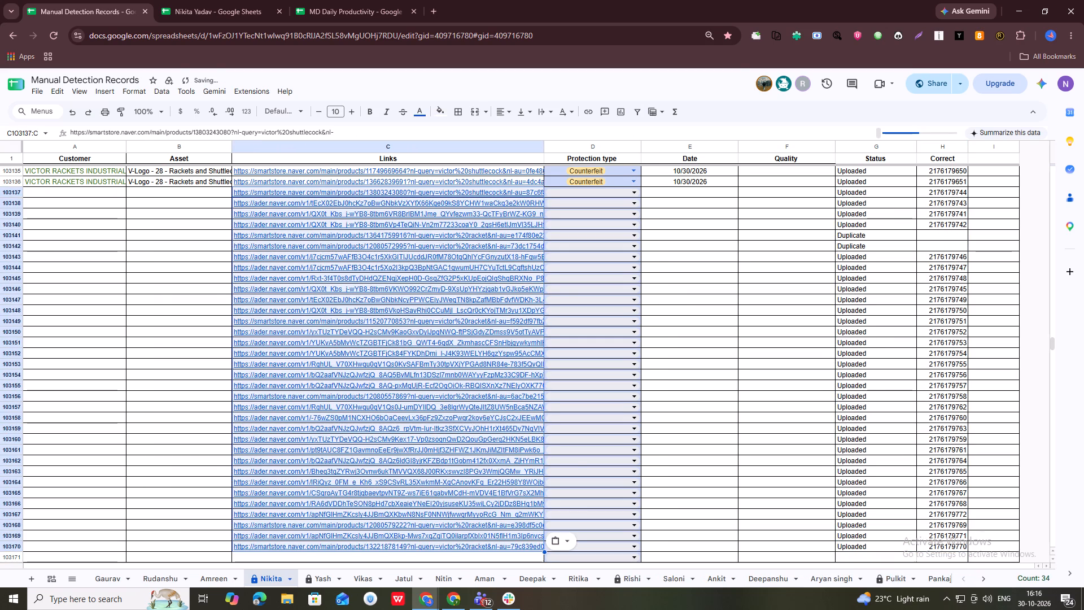
{"action": "key", "text": "Right"}
{"action": "key", "text": "shift+Right"}
{"action": "key", "text": "ctrl+shift+Up"}
{"action": "key", "text": "ctrl+d"}
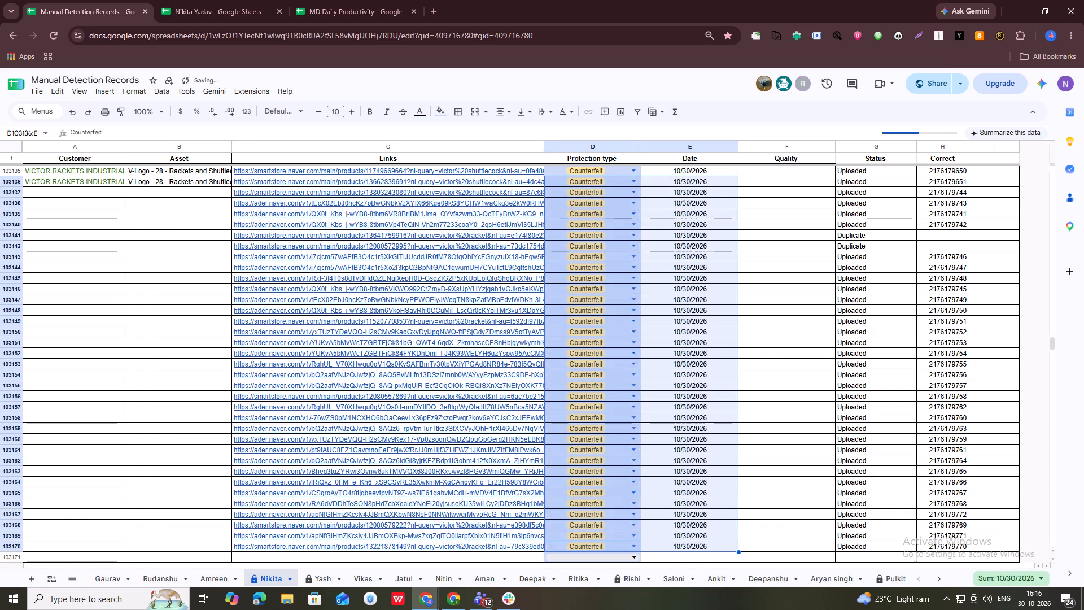
Fill the customer VICTOR RACKETS INDUSTRIAL CORP and asset V-Logo - 28 - Rackets and Shuttlecocks down through row 103170.
{"action": "key", "text": "ctrl+Left"}
{"action": "key", "text": "ctrl+Left"}
{"action": "key", "text": "ctrl+Left"}
{"action": "key", "text": "ctrl+Left"}
{"action": "key", "text": "ctrl+Left"}
{"action": "key", "text": "ctrl+Left"}
{"action": "key", "text": "ctrl+Left"}
{"action": "key", "text": "ctrl+Left"}
{"action": "key", "text": "shift+Right"}
{"action": "key", "text": "ctrl+shift+Up"}
{"action": "key", "text": "ctrl+shift+d"}
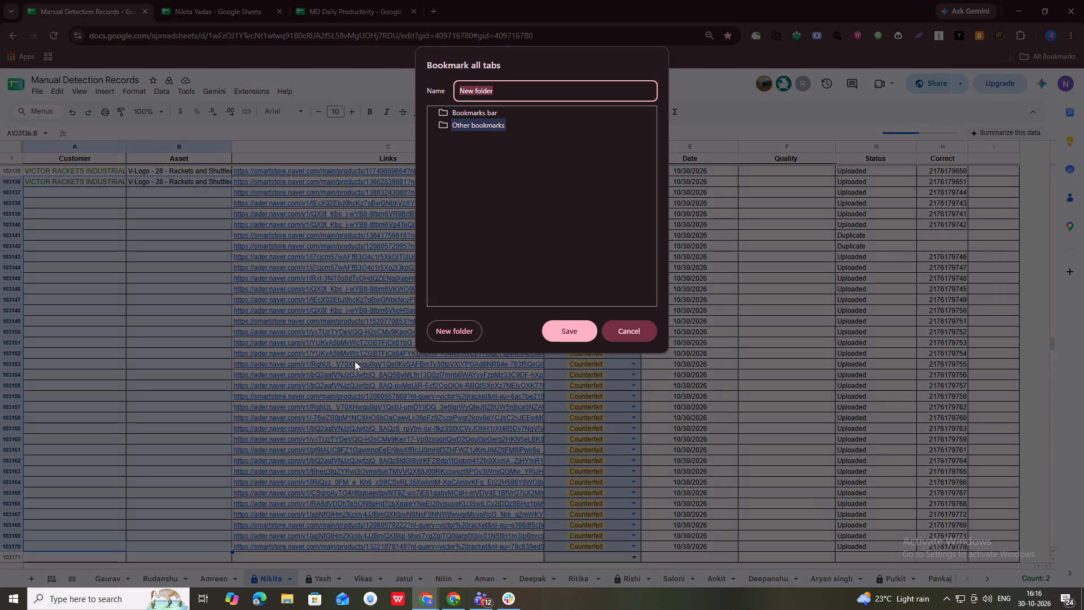
{"action": "left_click", "coordinate": [628, 337]}
{"action": "key", "text": "ctrl+d"}
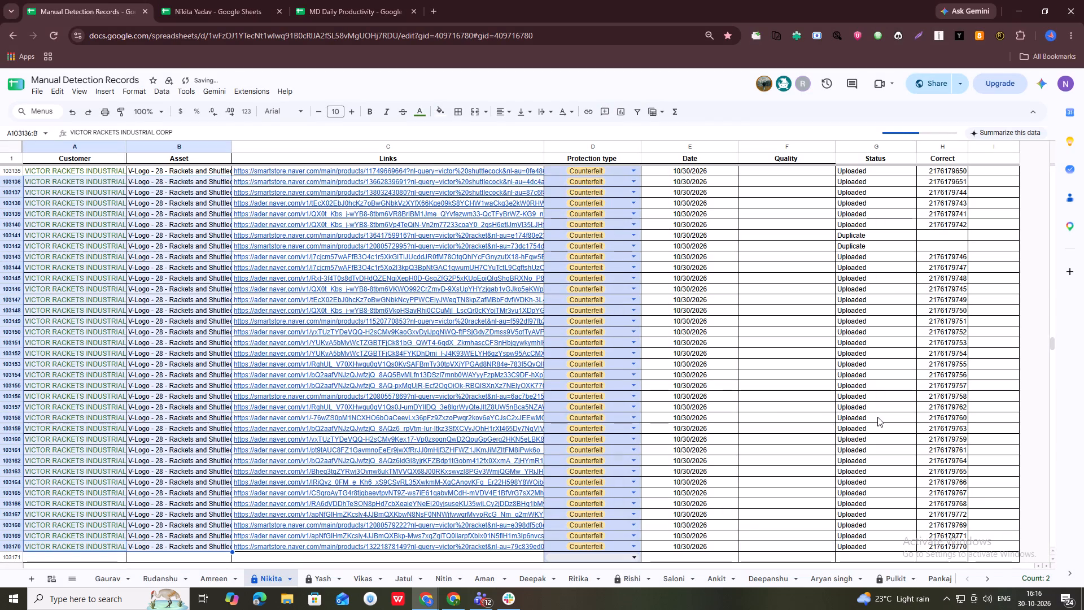
Count the incident IDs in the Correct column from row 102768 through row 103170.
{"action": "key", "text": "Right"}
{"action": "key", "text": "Right"}
{"action": "key", "text": "Right"}
{"action": "key", "text": "Right"}
{"action": "key", "text": "Right"}
{"action": "key", "text": "Right"}
{"action": "key", "text": "Right"}
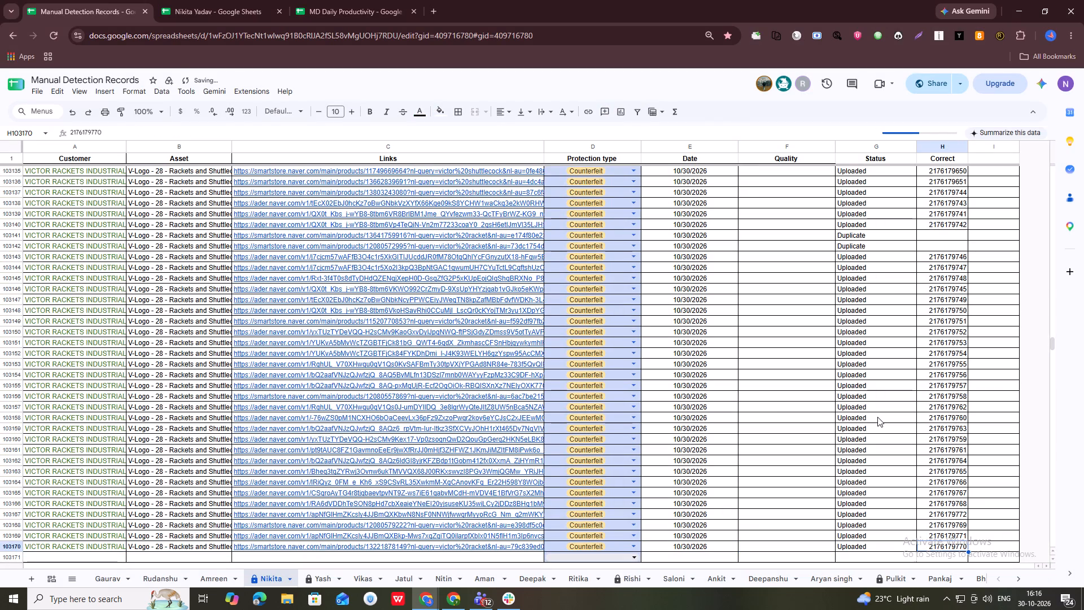
{"action": "scroll", "coordinate": [945, 463], "scroll_direction": "up", "scroll_amount": 13}
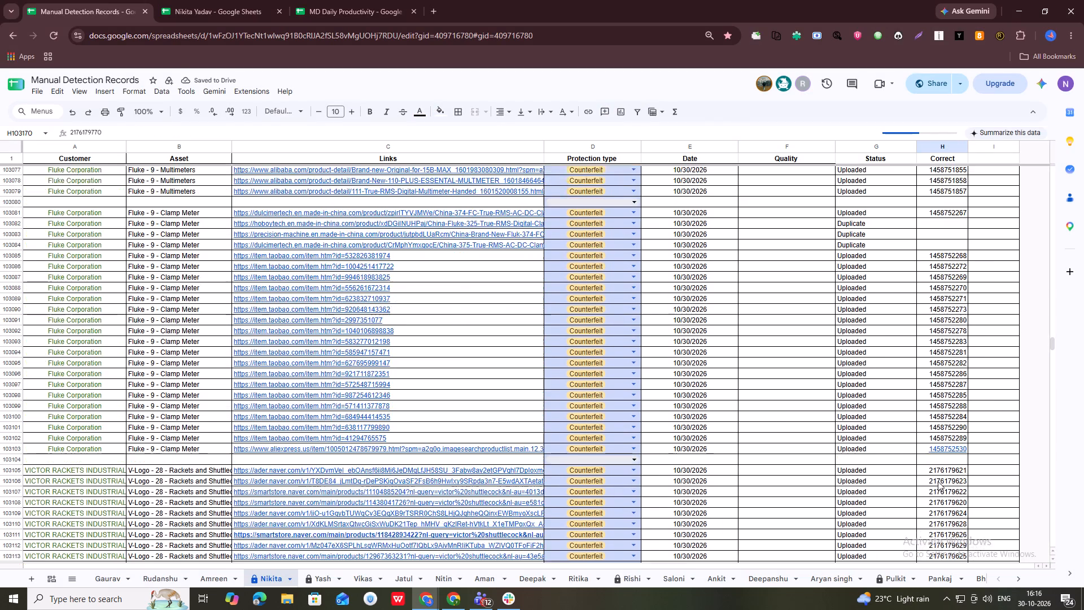
{"action": "scroll", "coordinate": [938, 481], "scroll_direction": "up", "scroll_amount": 20}
{"action": "scroll", "coordinate": [938, 481], "scroll_direction": "up", "scroll_amount": 8}
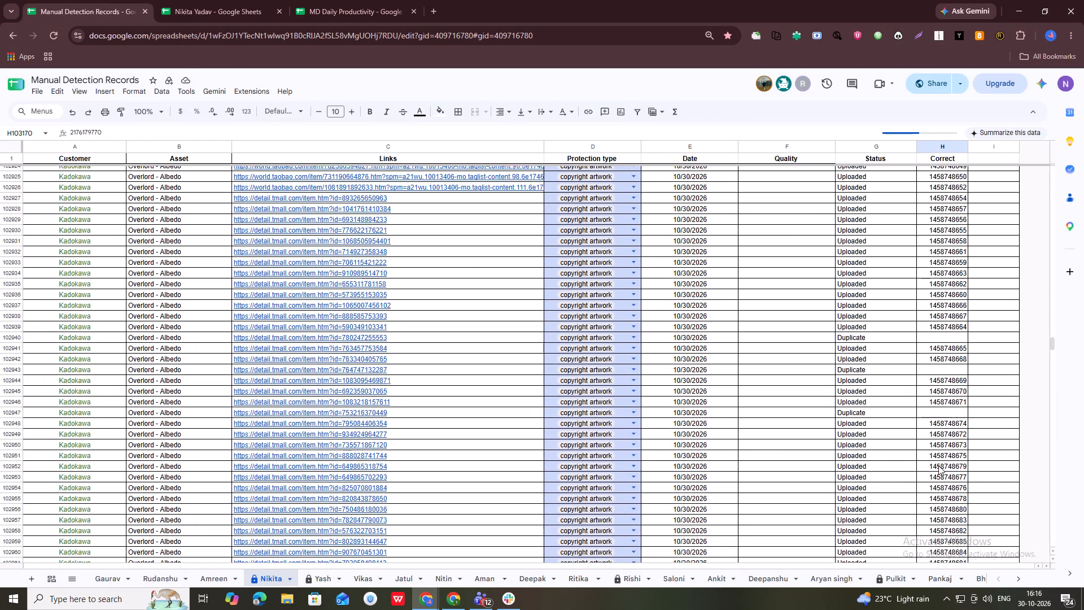
{"action": "scroll", "coordinate": [938, 465], "scroll_direction": "up", "scroll_amount": 19}
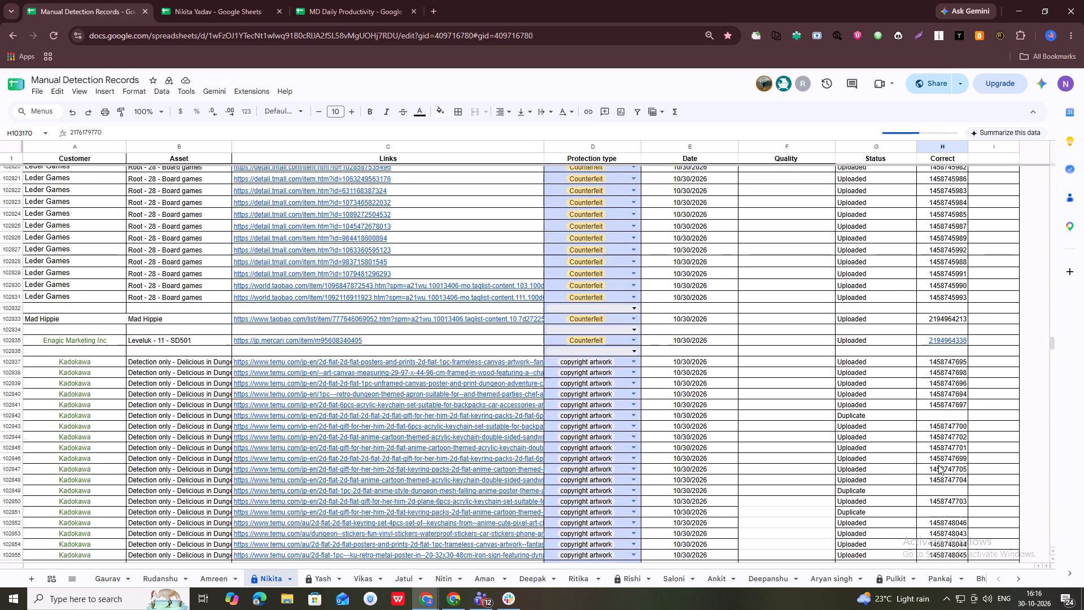
{"action": "scroll", "coordinate": [938, 465], "scroll_direction": "up", "scroll_amount": 11}
{"action": "left_click", "coordinate": [942, 218], "text": "shift"}
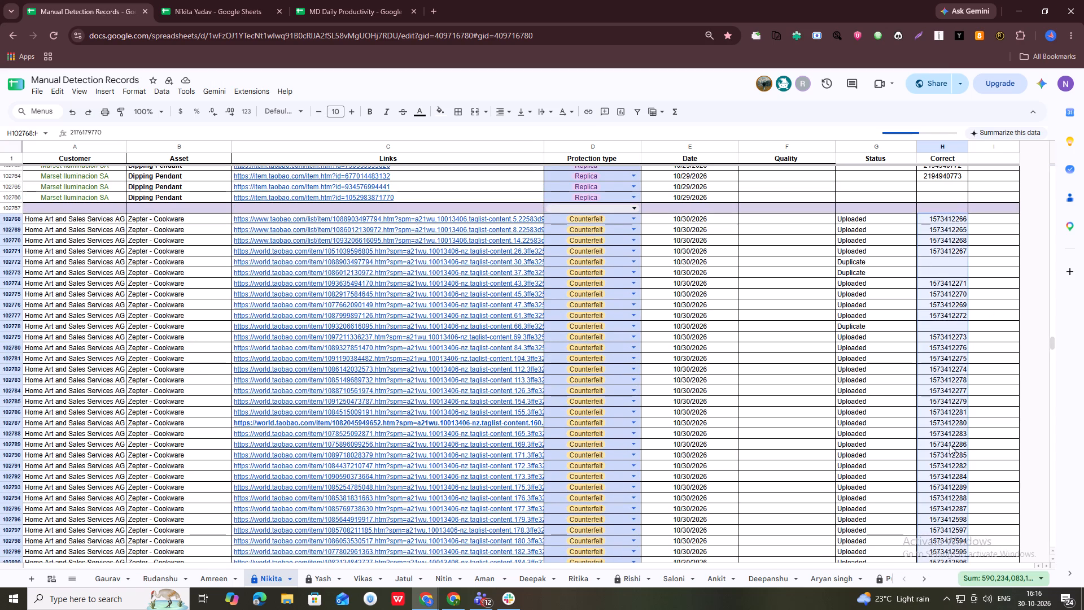
{"action": "left_click", "coordinate": [1031, 579]}
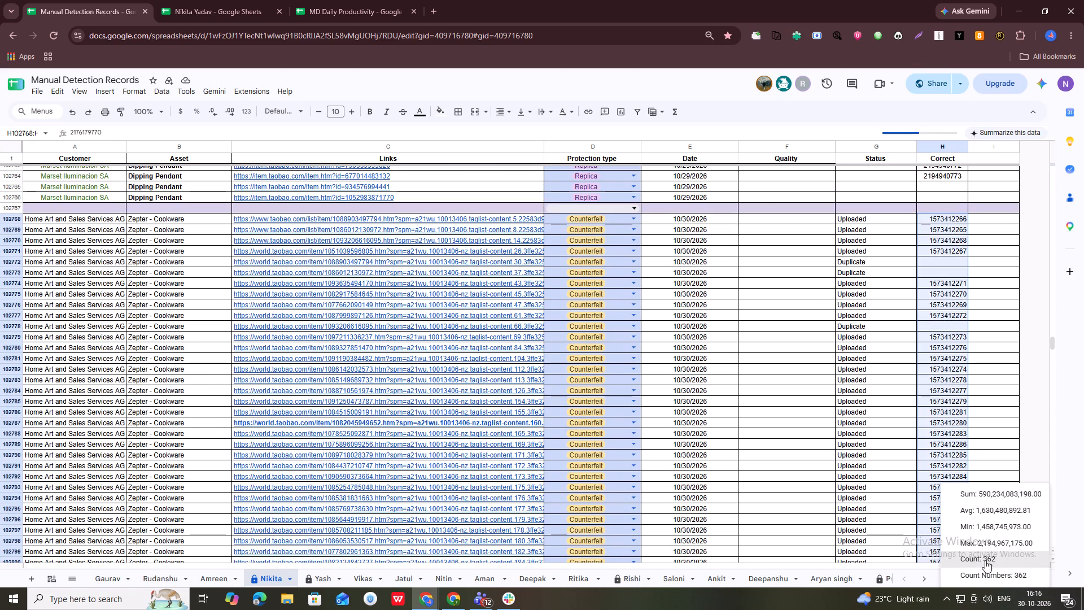
{"action": "left_click", "coordinate": [985, 560]}
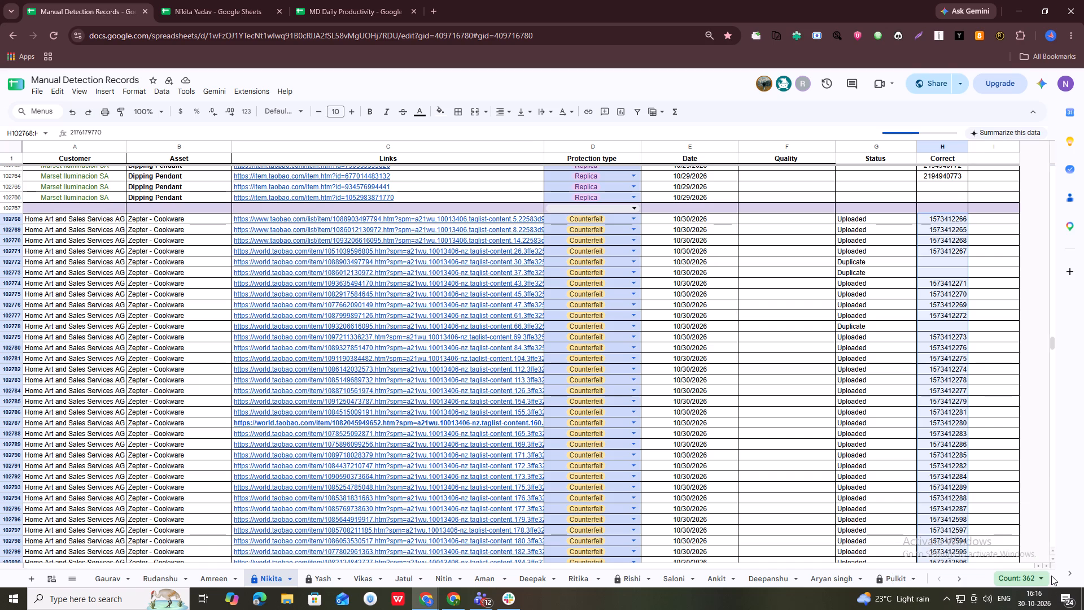
{"action": "key", "text": "Down"}
{"action": "key", "text": "Left"}
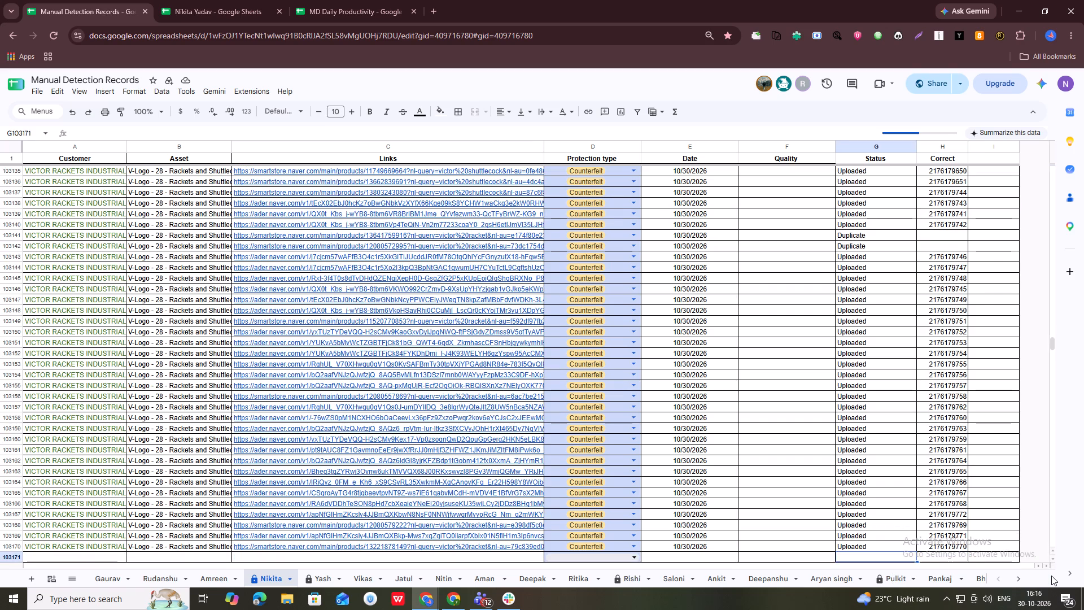
{"action": "key", "text": "Left"}
{"action": "key", "text": "Left"}
{"action": "key", "text": "Left"}
{"action": "key", "text": "Left"}
Switch to the Red Points New Incident form and clear the submitted links, ready to edit a new list.
{"action": "key", "text": "alt+Tab"}
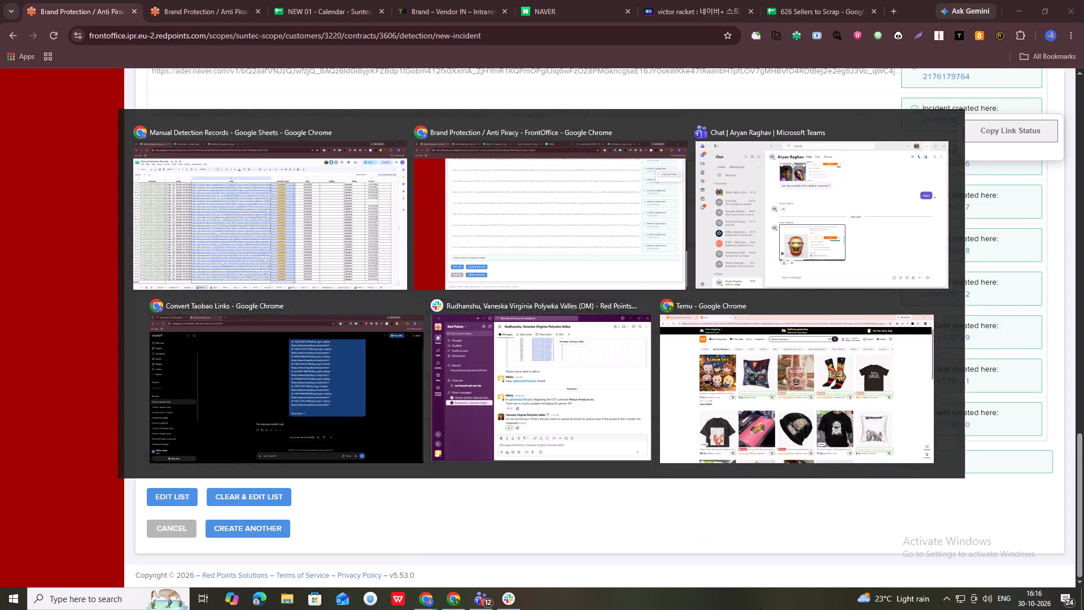
{"action": "left_click", "coordinate": [236, 503]}
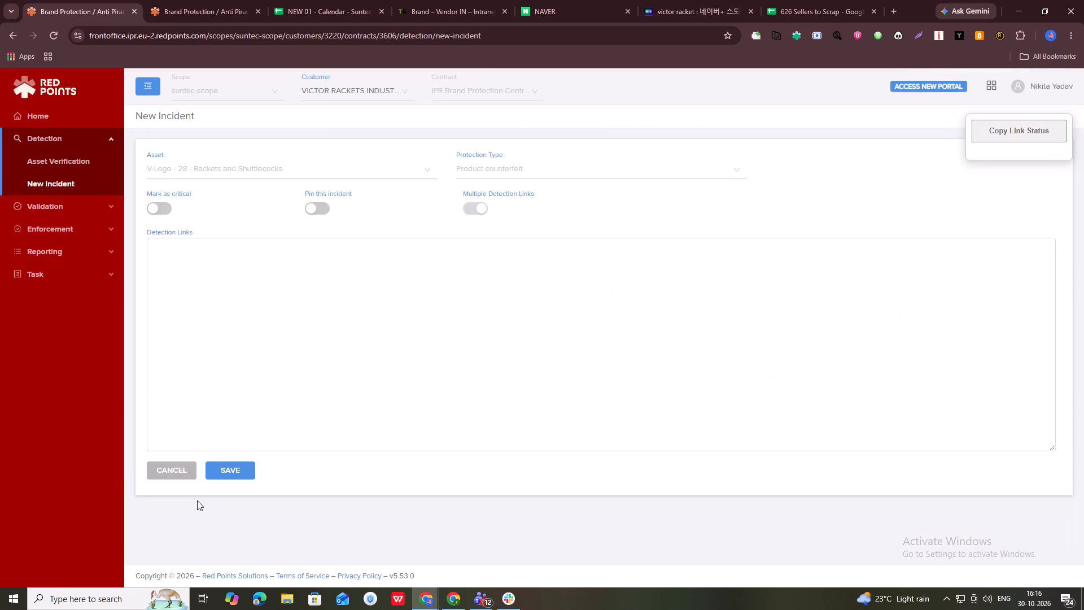
Mark day 30 of October as S for Victor Rackets' naver.com row in the Tuinet Brand tracker.
{"action": "left_click", "coordinate": [459, 0]}
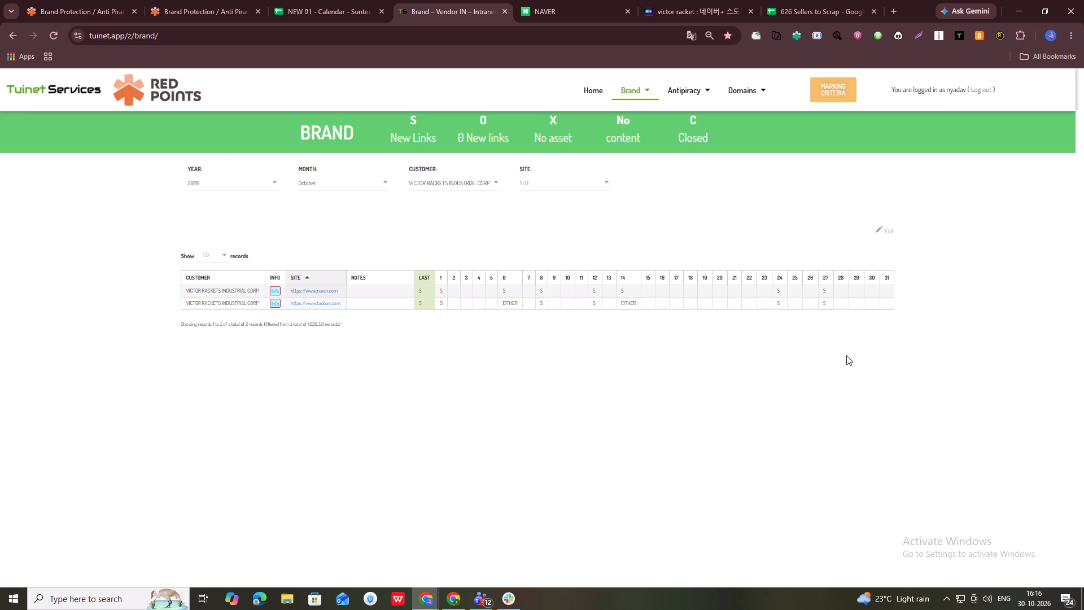
{"action": "double_click", "coordinate": [877, 290]}
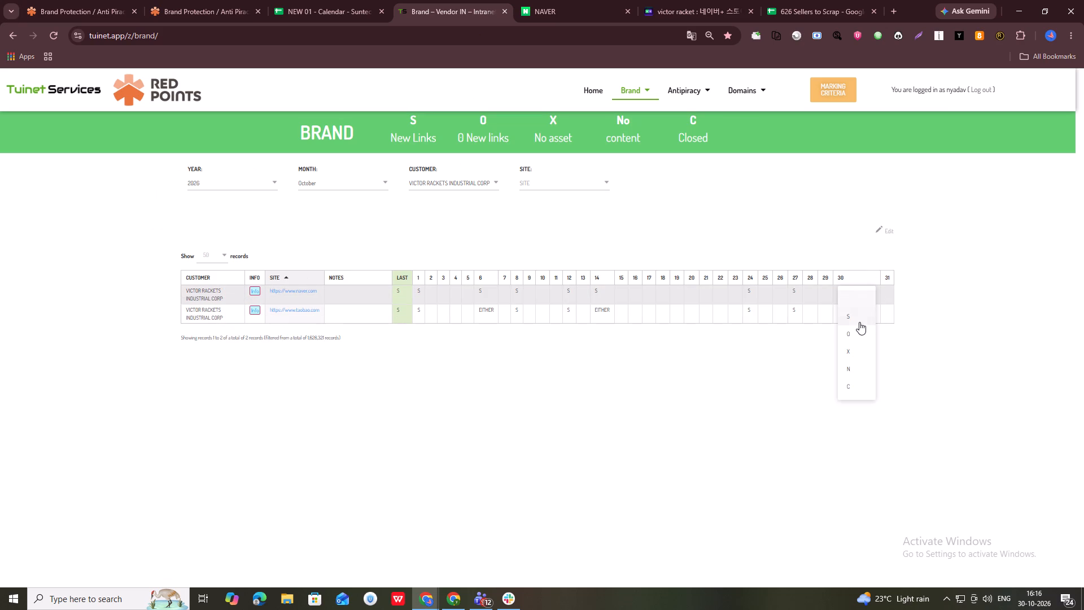
{"action": "left_click", "coordinate": [859, 322]}
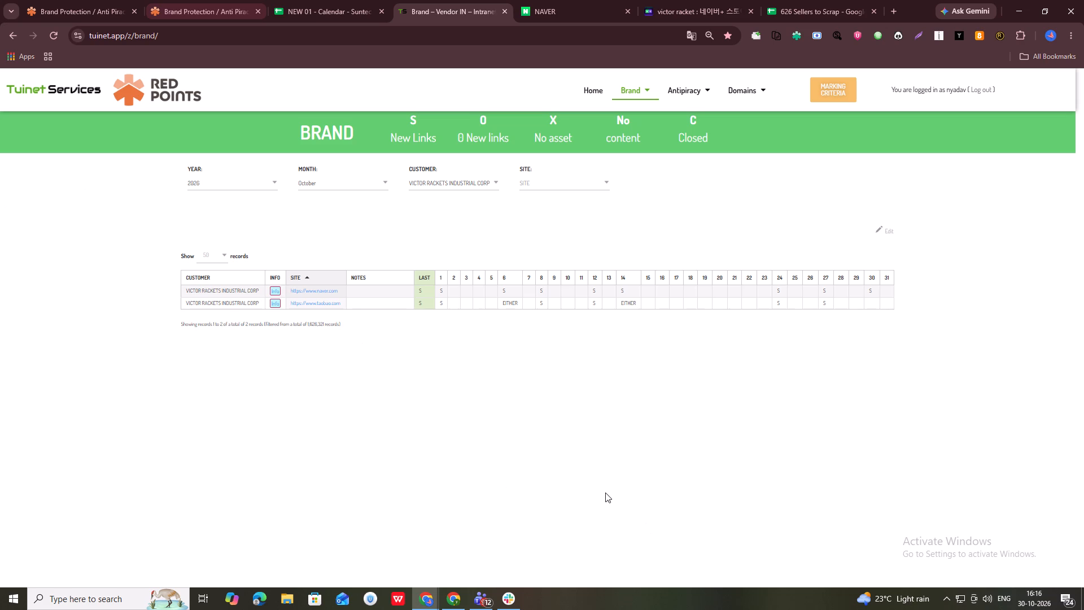
Copy the Victor Drive X12 DX-12 4U listing link from the Naver racket results into the Links column at row 103171.
{"action": "key", "text": "alt+Tab"}
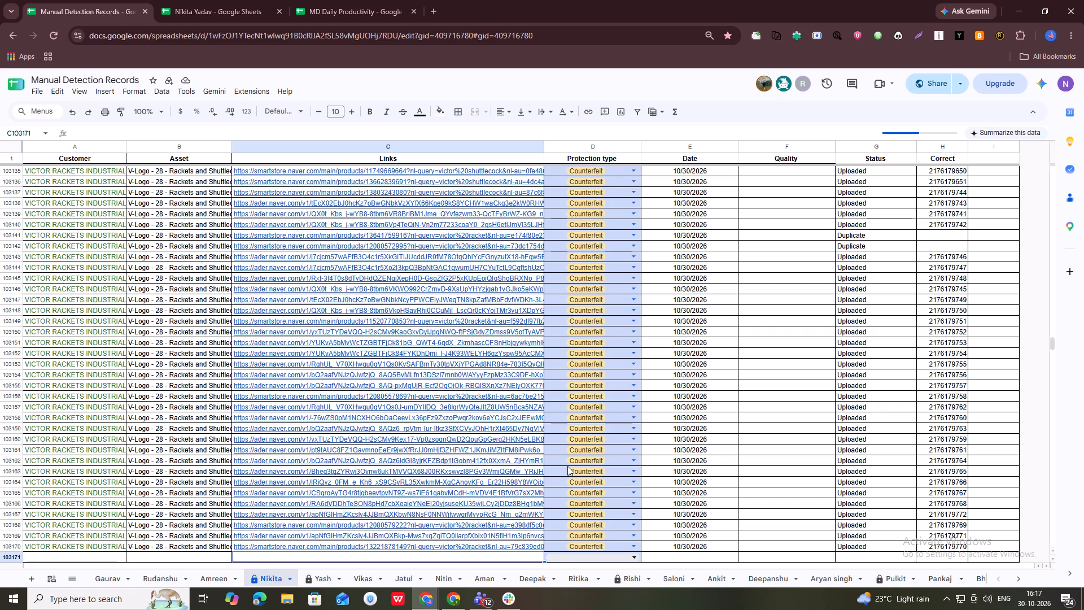
{"action": "key", "text": "alt+Tab"}
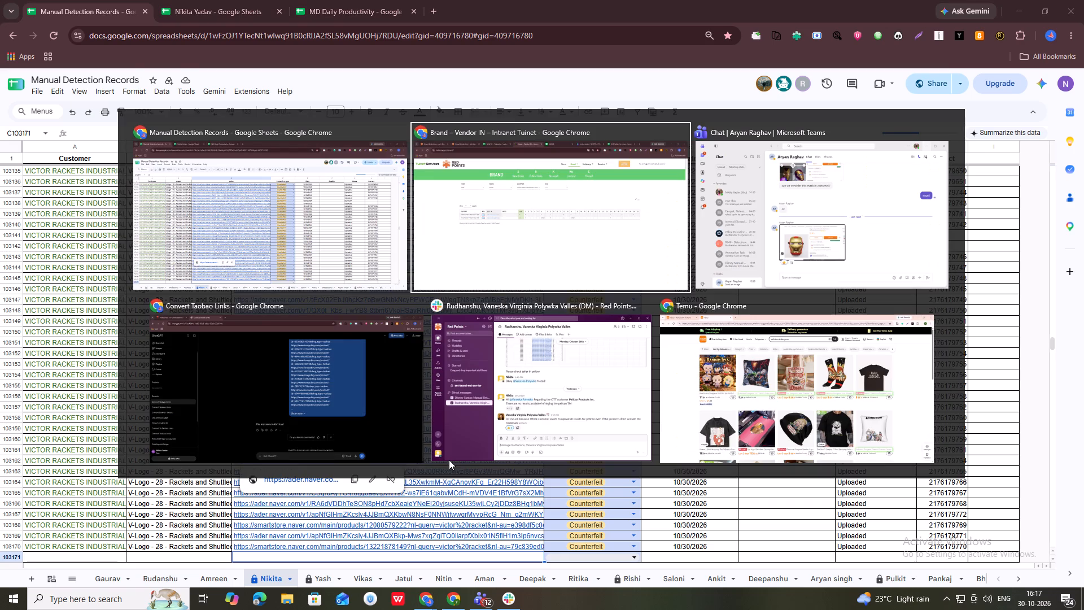
{"action": "left_click", "coordinate": [683, 0]}
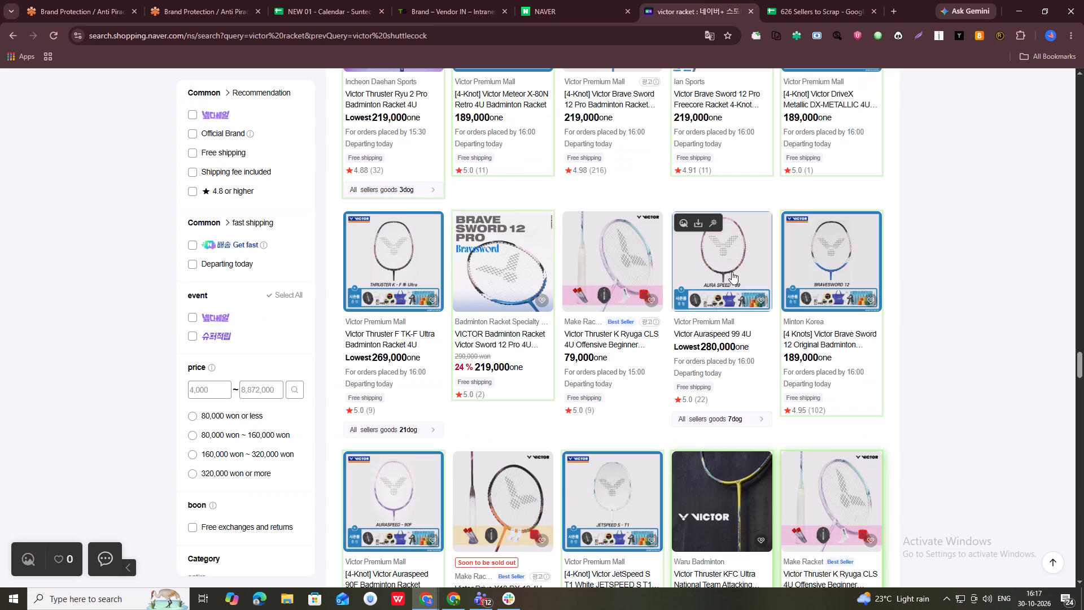
{"action": "key", "text": "Right"}
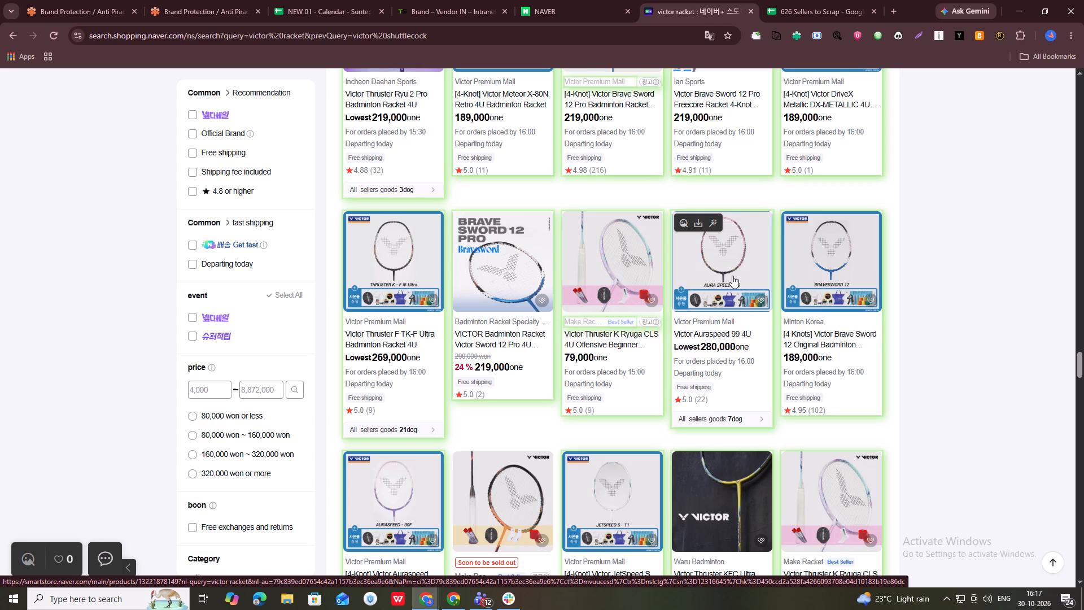
{"action": "scroll", "coordinate": [699, 402], "scroll_direction": "up", "scroll_amount": 6}
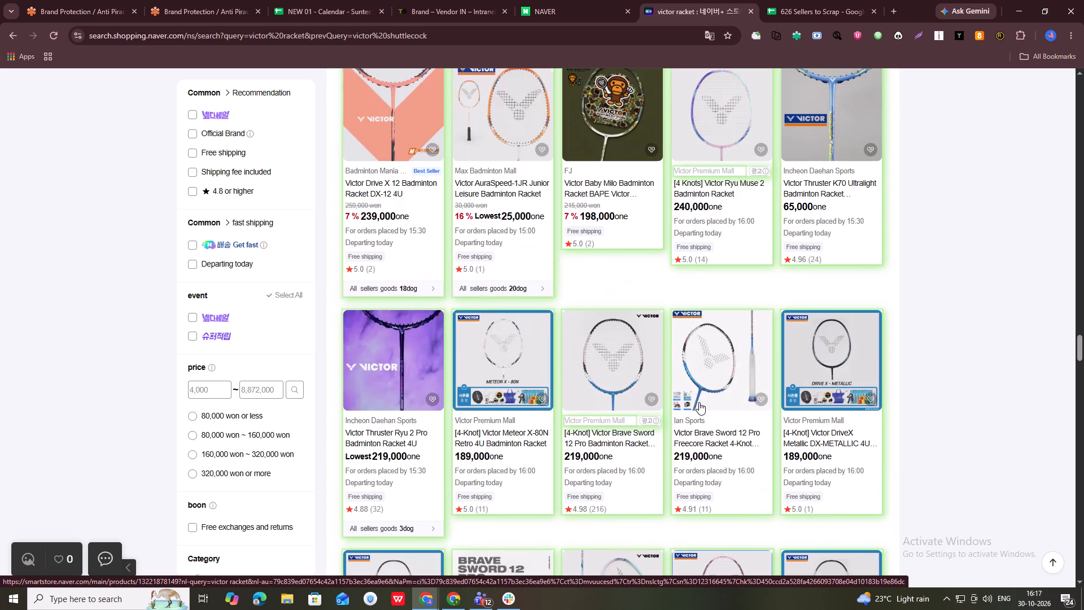
{"action": "scroll", "coordinate": [702, 398], "scroll_direction": "down", "scroll_amount": 9}
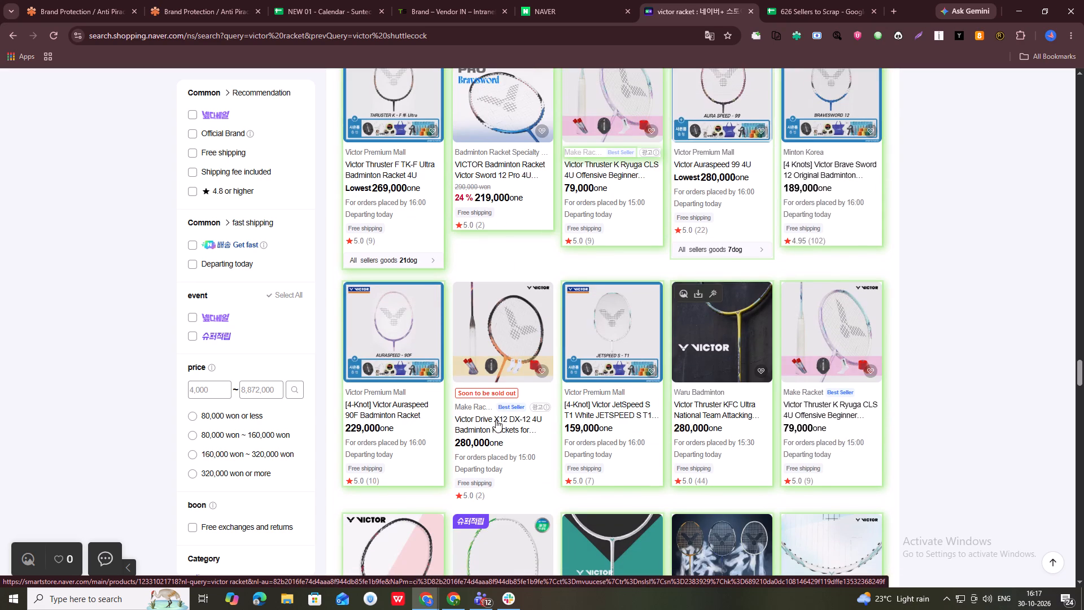
{"action": "right_click", "coordinate": [495, 420]}
{"action": "left_click", "coordinate": [557, 338]}
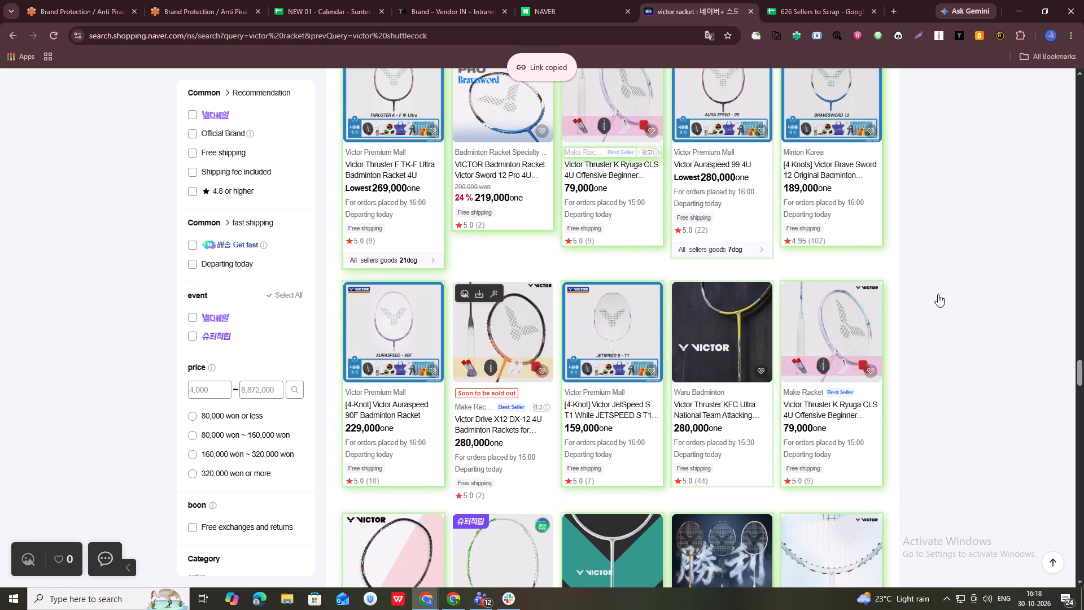
{"action": "key", "text": "alt+Tab"}
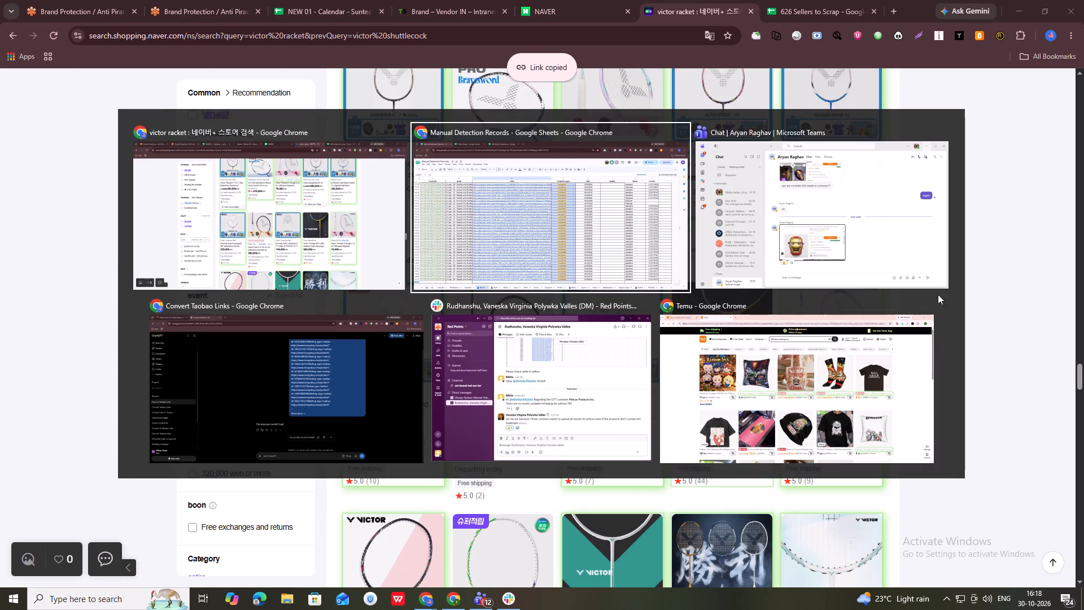
{"action": "key", "text": "ctrl+v"}
{"action": "key", "text": "Down"}
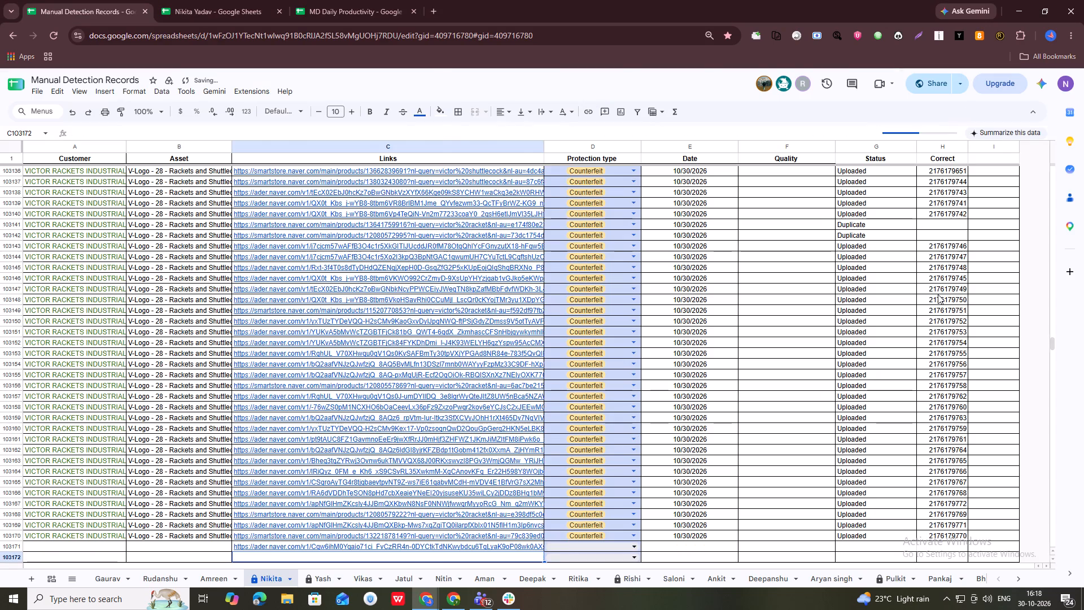
Copy the Make Racket store's Victor Brave Sword 12 4U listing link from Naver into row 103172, in bold.
{"action": "key", "text": "alt+Tab"}
{"action": "key", "text": "Right"}
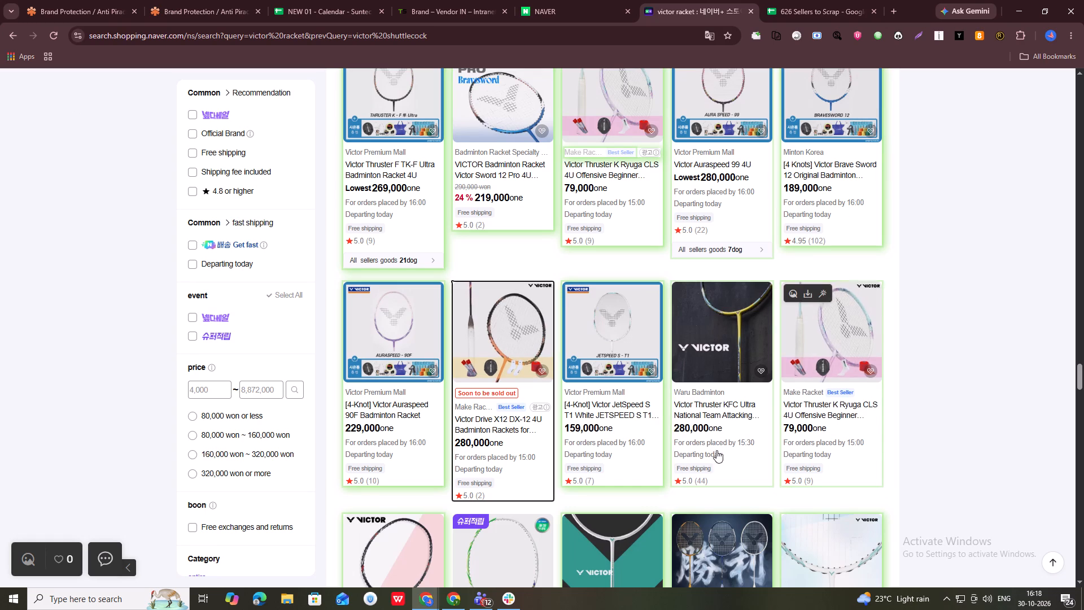
{"action": "scroll", "coordinate": [795, 407], "scroll_direction": "down", "scroll_amount": 4}
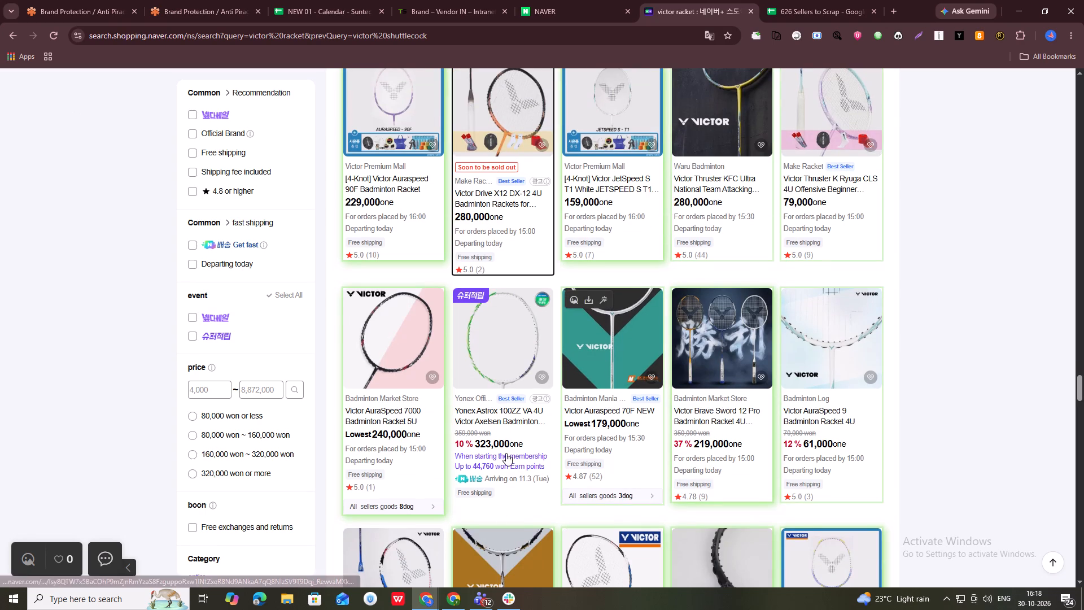
{"action": "right_click", "coordinate": [618, 411]}
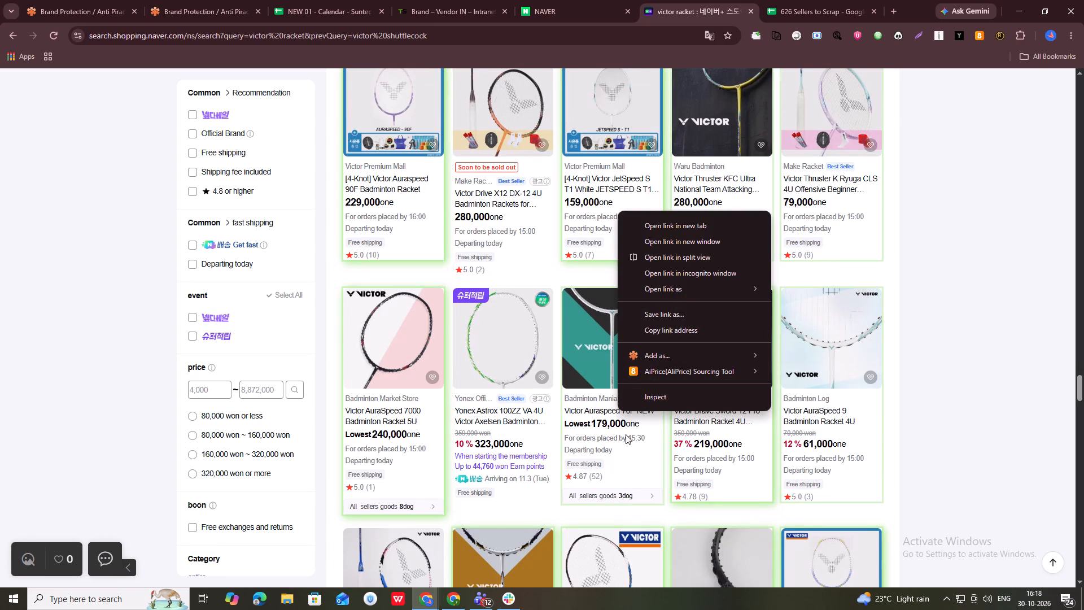
{"action": "left_click", "coordinate": [1005, 354]}
{"action": "scroll", "coordinate": [854, 392], "scroll_direction": "down", "scroll_amount": 4}
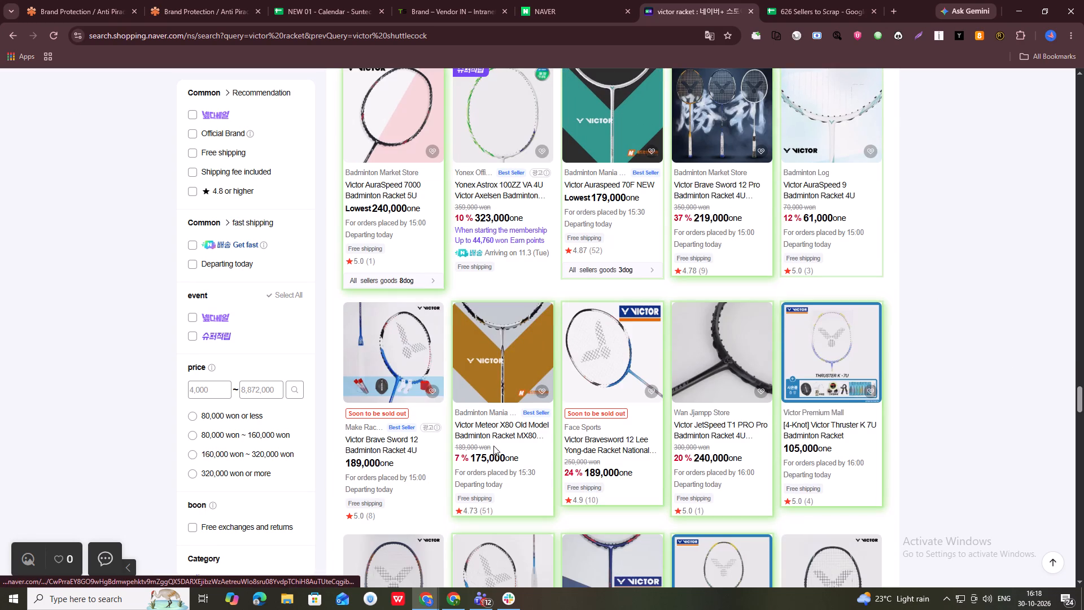
{"action": "right_click", "coordinate": [388, 438]}
{"action": "left_click", "coordinate": [429, 355]}
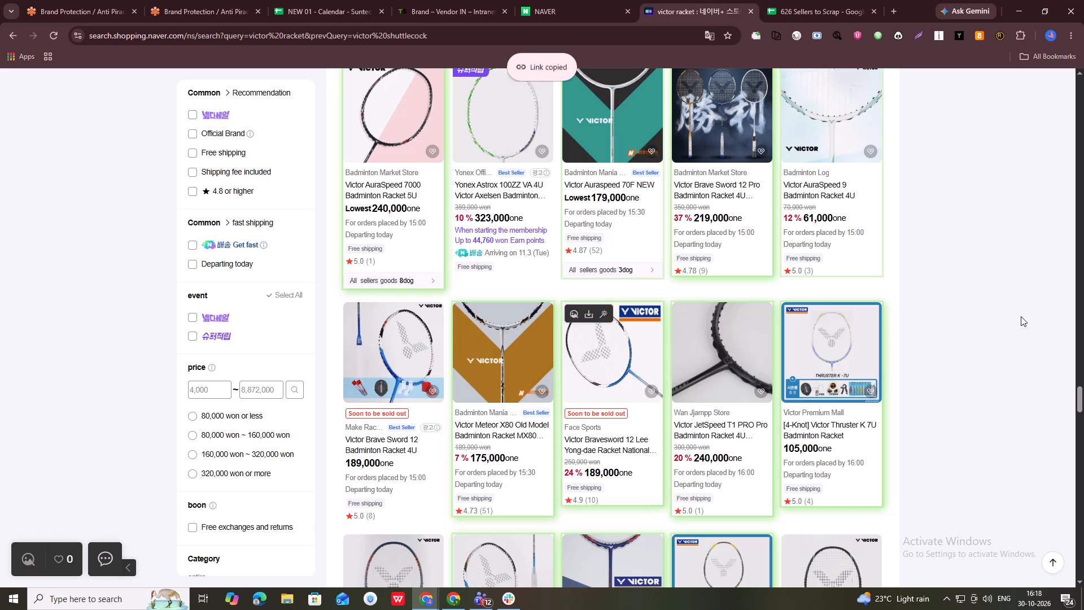
{"action": "key", "text": "alt+Tab"}
{"action": "key", "text": "ctrl+b"}
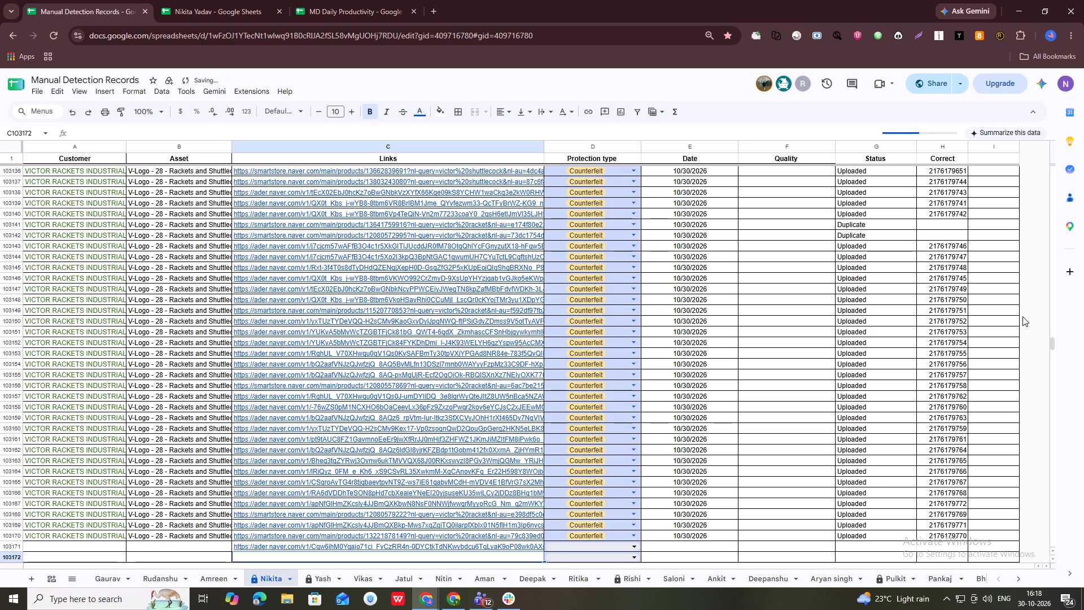
{"action": "scroll", "coordinate": [392, 355], "scroll_direction": "down", "scroll_amount": 3}
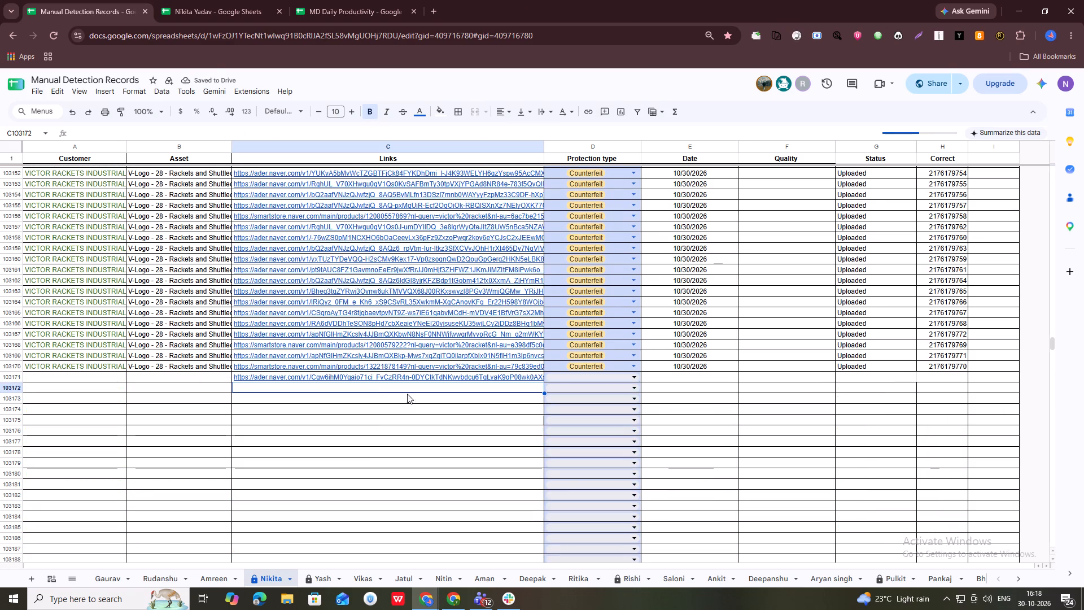
{"action": "left_click", "coordinate": [407, 391]}
{"action": "key", "text": "ctrl+v"}
{"action": "left_click", "coordinate": [405, 399]}
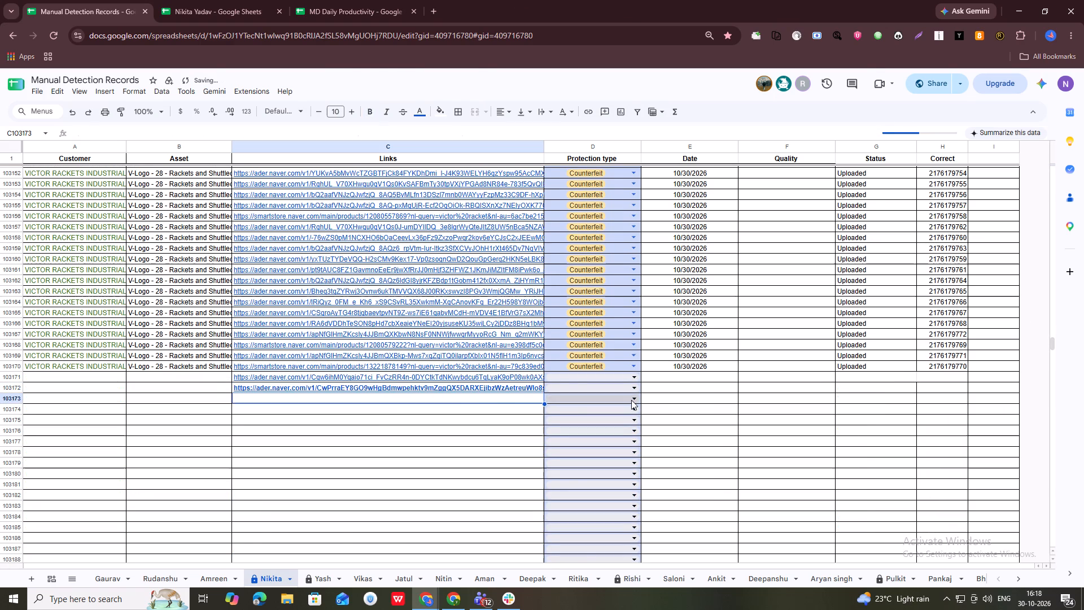
Copy the [4-Knot] Victor DriveX Metallic 10 listing link from Naver into the Links column at row 103173.
{"action": "key", "text": "alt+Tab"}
{"action": "scroll", "coordinate": [764, 432], "scroll_direction": "down", "scroll_amount": 5}
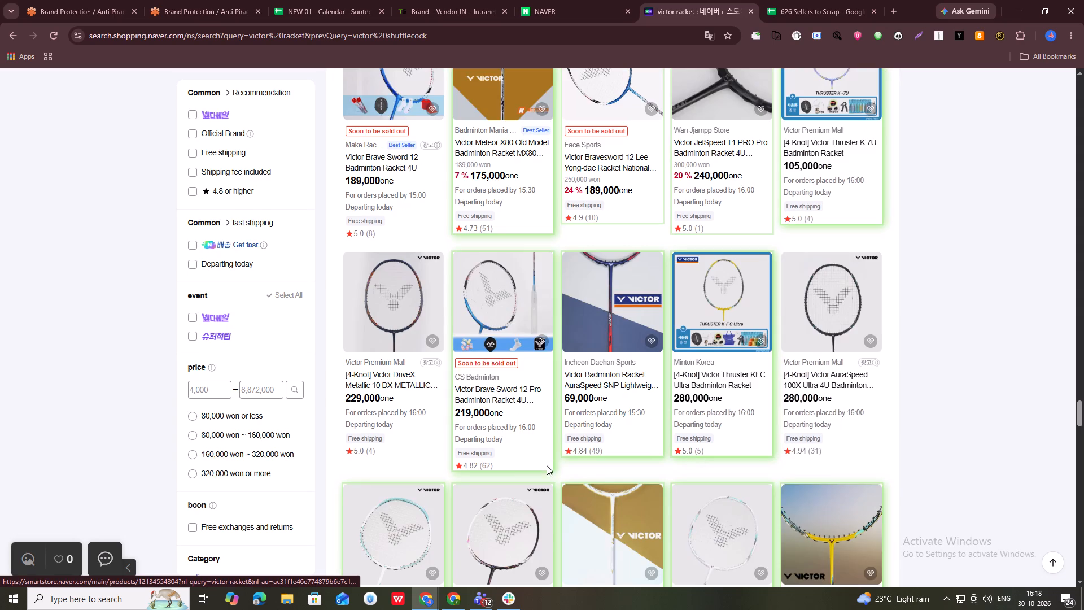
{"action": "right_click", "coordinate": [392, 373]}
{"action": "left_click", "coordinate": [425, 497]}
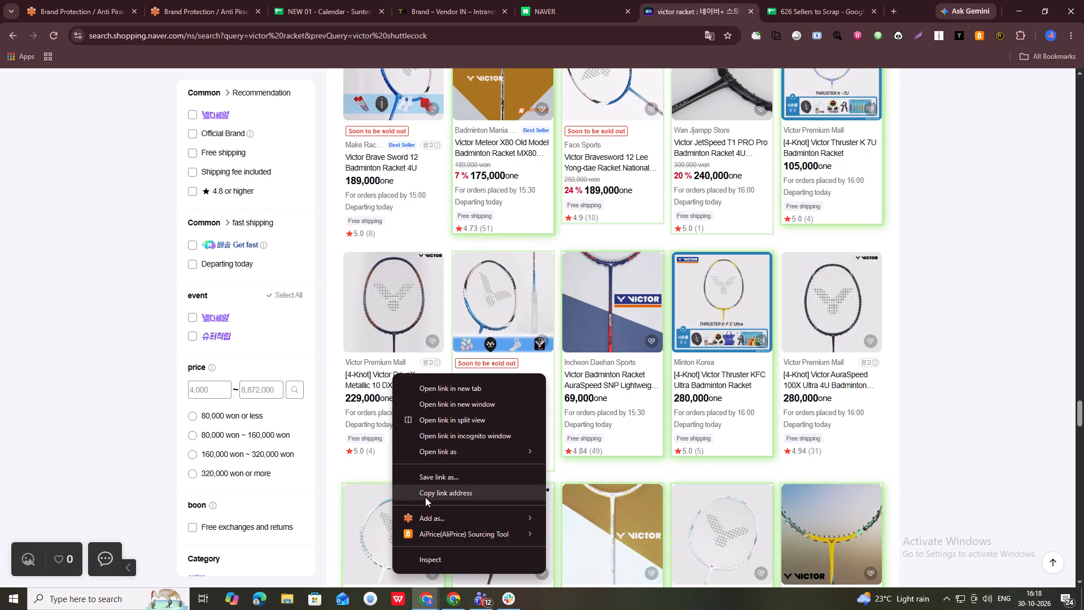
{"action": "key", "text": "alt+Tab"}
{"action": "key", "text": "ctrl+v"}
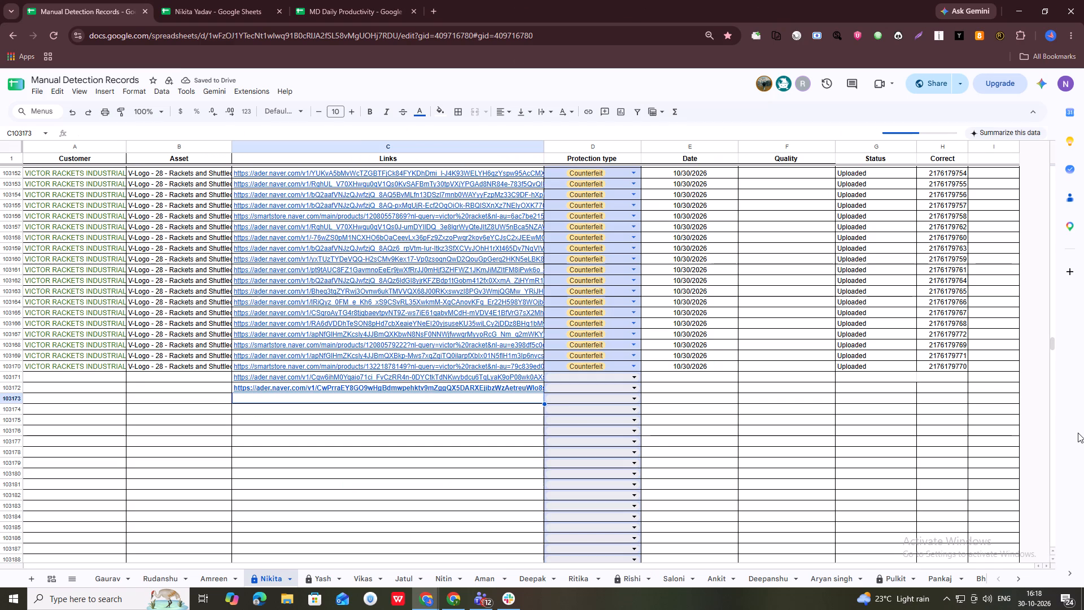
Copy the [4-Knot] Victor AuraSpeed 100X Ultra 4U listing link from Naver into the Links column at row 103174.
{"action": "key", "text": "Down"}
{"action": "key", "text": "alt+Tab"}
{"action": "key", "text": "Right"}
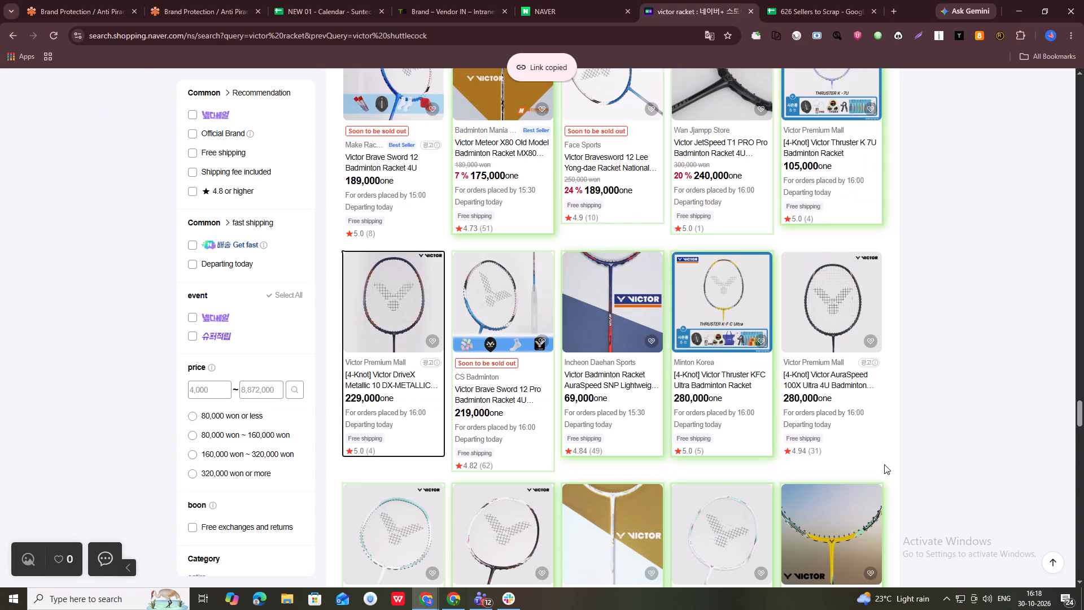
{"action": "right_click", "coordinate": [832, 389]}
{"action": "left_click", "coordinate": [882, 313]}
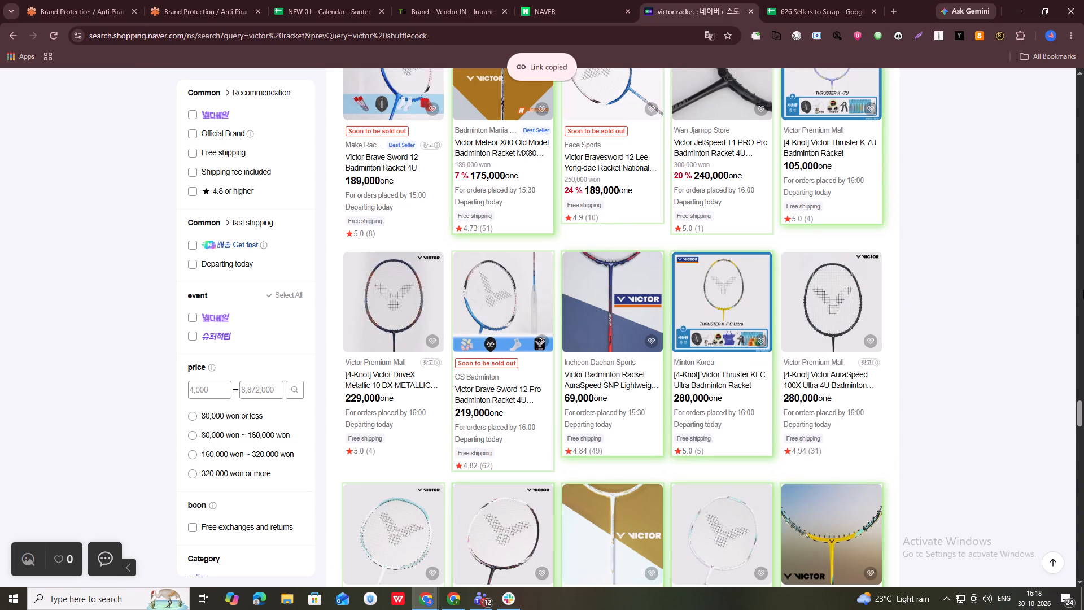
{"action": "key", "text": "alt+Tab"}
{"action": "key", "text": "ctrl+v"}
{"action": "key", "text": "Down"}
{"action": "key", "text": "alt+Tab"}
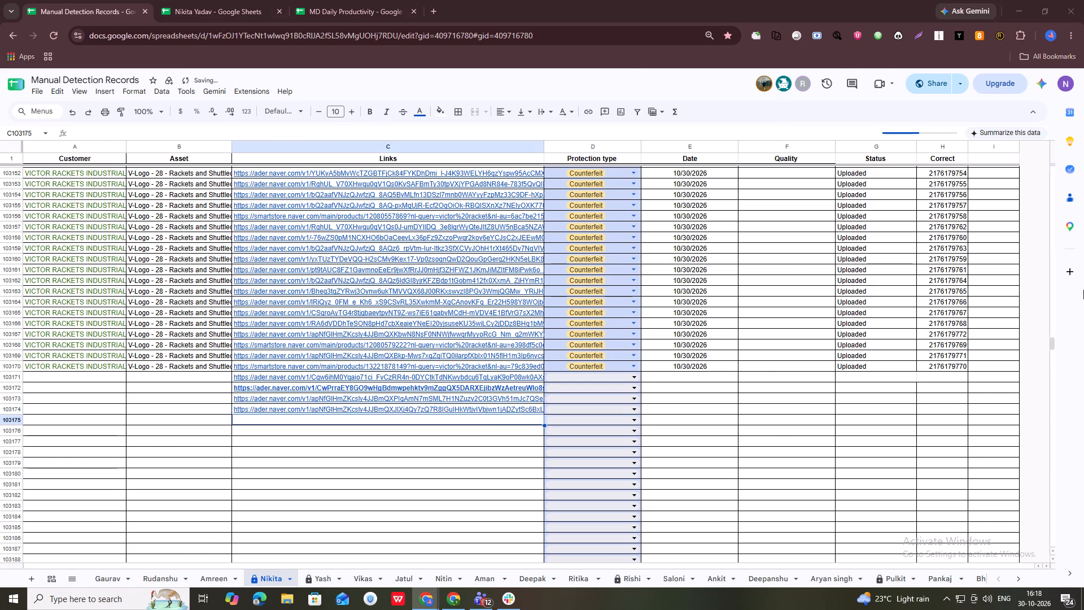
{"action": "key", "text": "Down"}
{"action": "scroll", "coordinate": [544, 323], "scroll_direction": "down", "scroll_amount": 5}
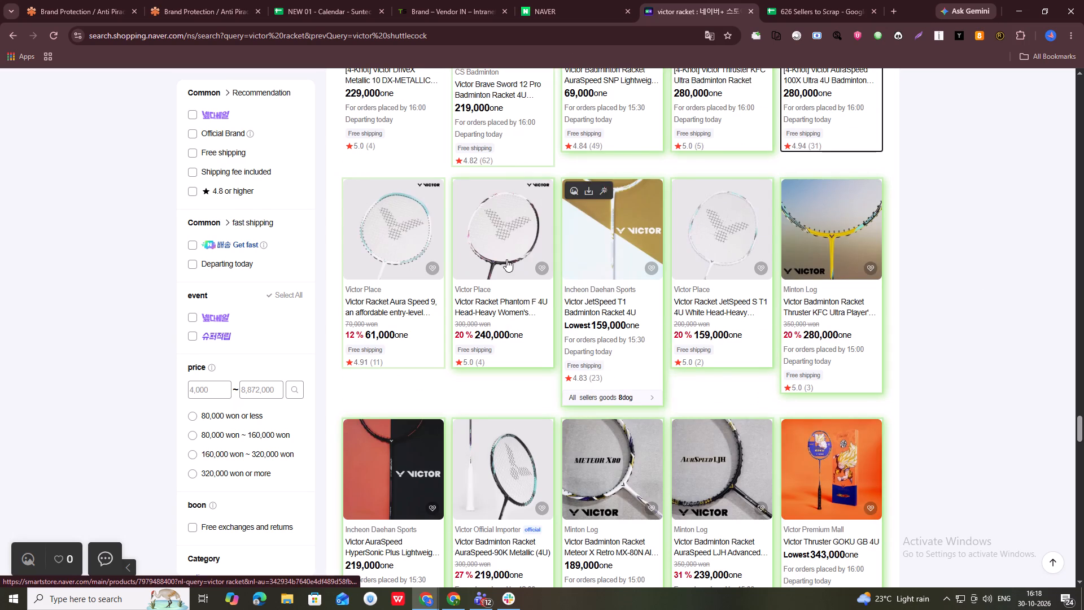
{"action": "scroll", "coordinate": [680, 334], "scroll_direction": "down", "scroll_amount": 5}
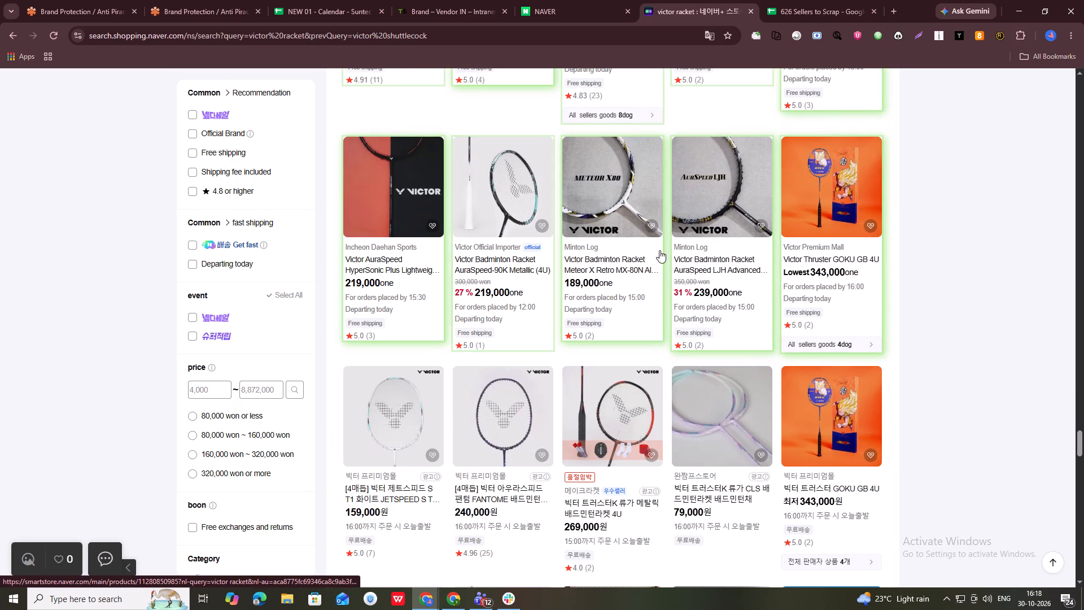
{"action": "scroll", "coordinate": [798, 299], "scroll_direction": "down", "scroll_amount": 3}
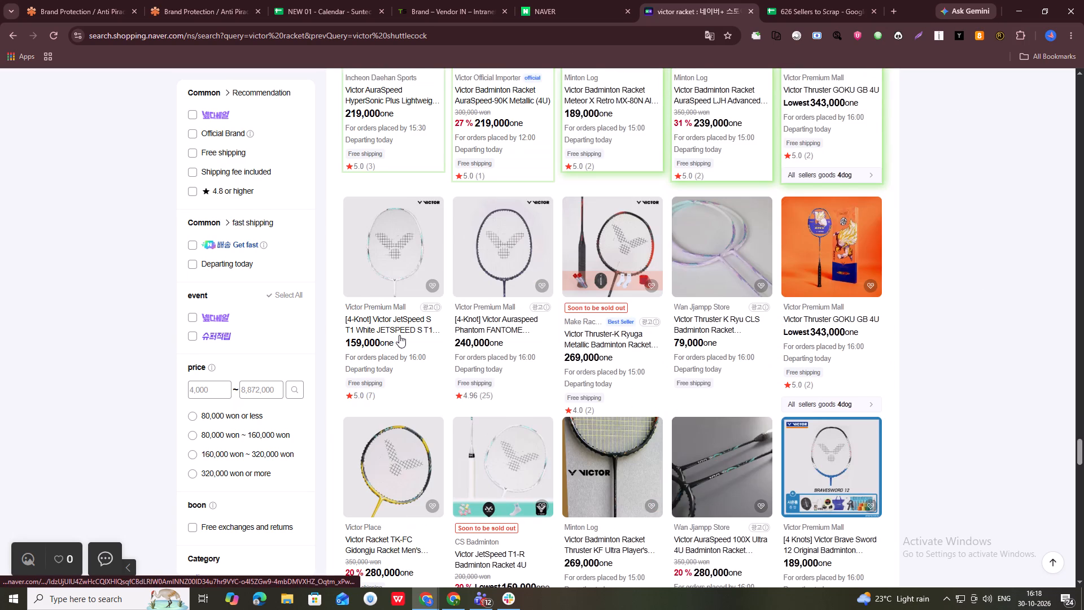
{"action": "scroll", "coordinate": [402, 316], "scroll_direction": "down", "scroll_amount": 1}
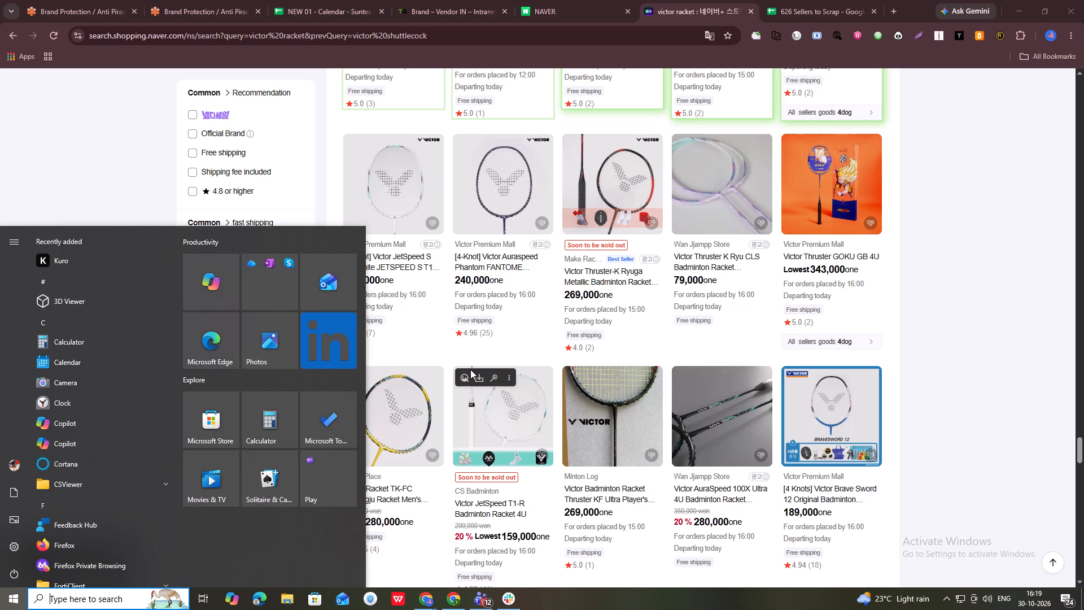
Launch the Kuro app.
{"action": "left_click", "coordinate": [78, 262]}
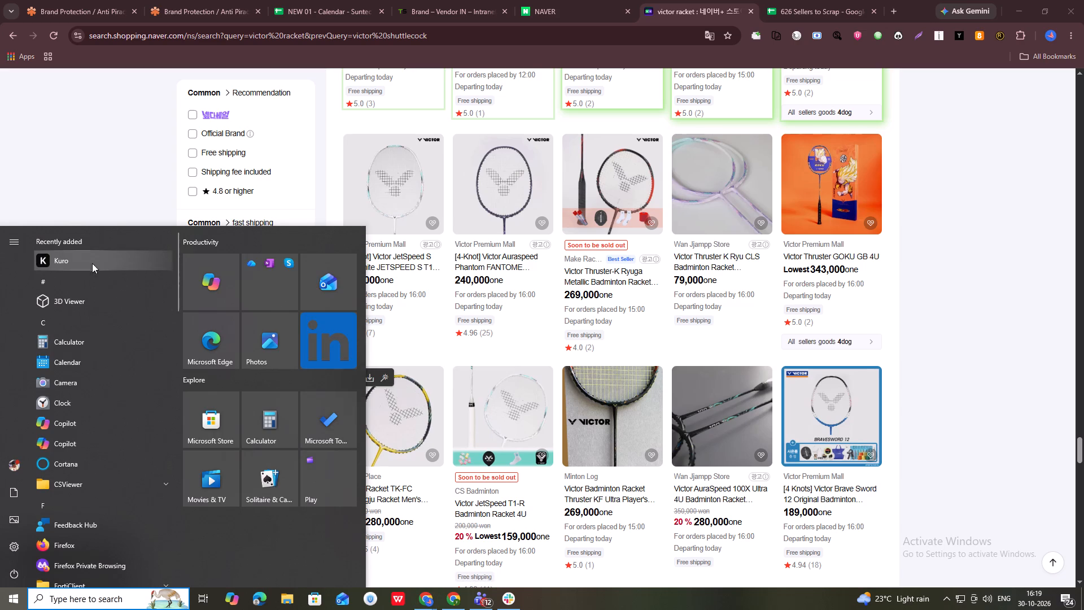
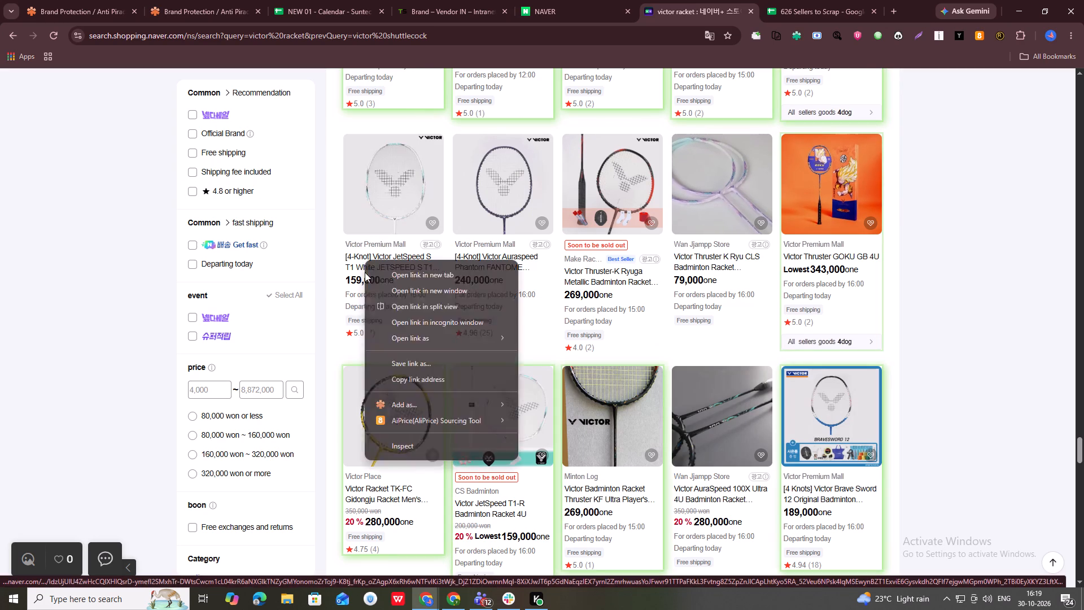
Copy the [4-Knot] Victor JetSpeed S T1 White listing link from Naver into the Links column at row 103175.
{"action": "left_click", "coordinate": [413, 376]}
{"action": "key", "text": "alt+Tab"}
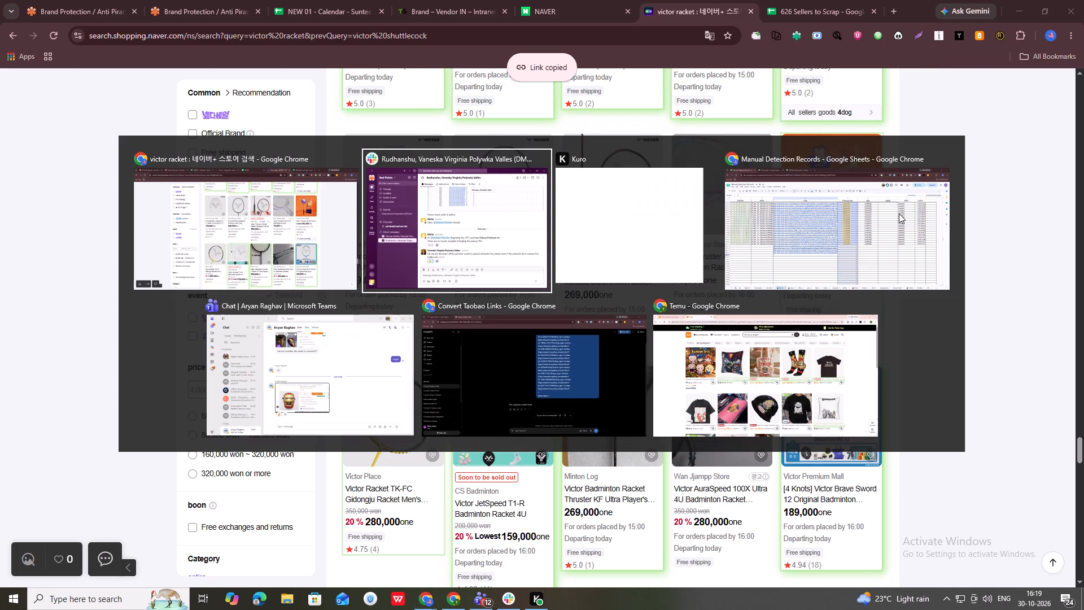
{"action": "key", "text": "alt+Right"}
{"action": "key", "text": "alt+Right"}
{"action": "key", "text": "ctrl+v"}
{"action": "key", "text": "Down"}
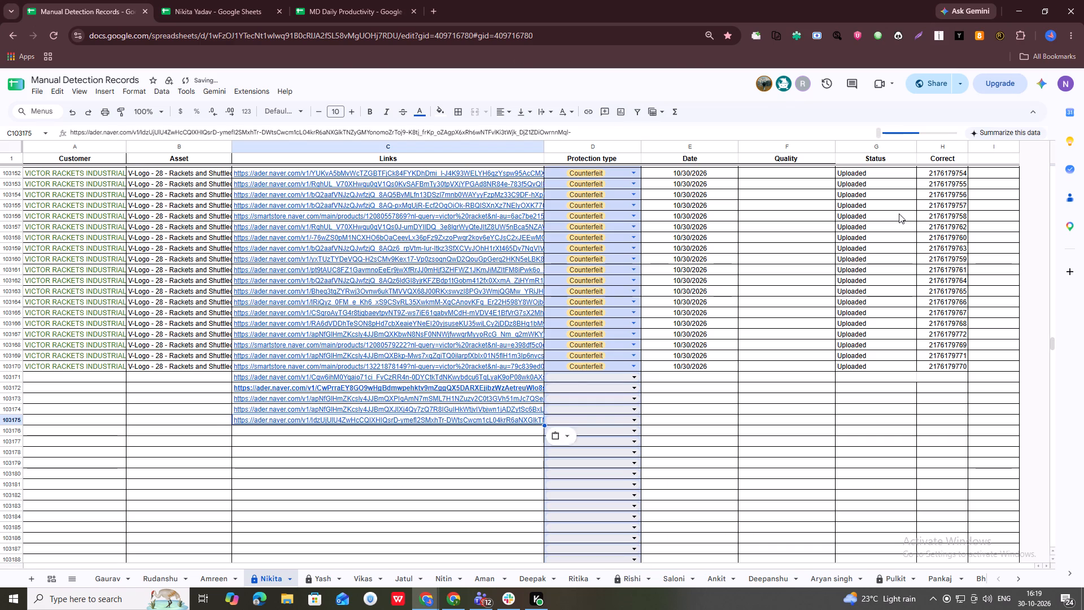
Copy the [4-Knot] Victor Auraspeed Phantom listing link from Naver into the Links column at row 103176, in bold.
{"action": "key", "text": "alt+Tab"}
{"action": "key", "text": "Right"}
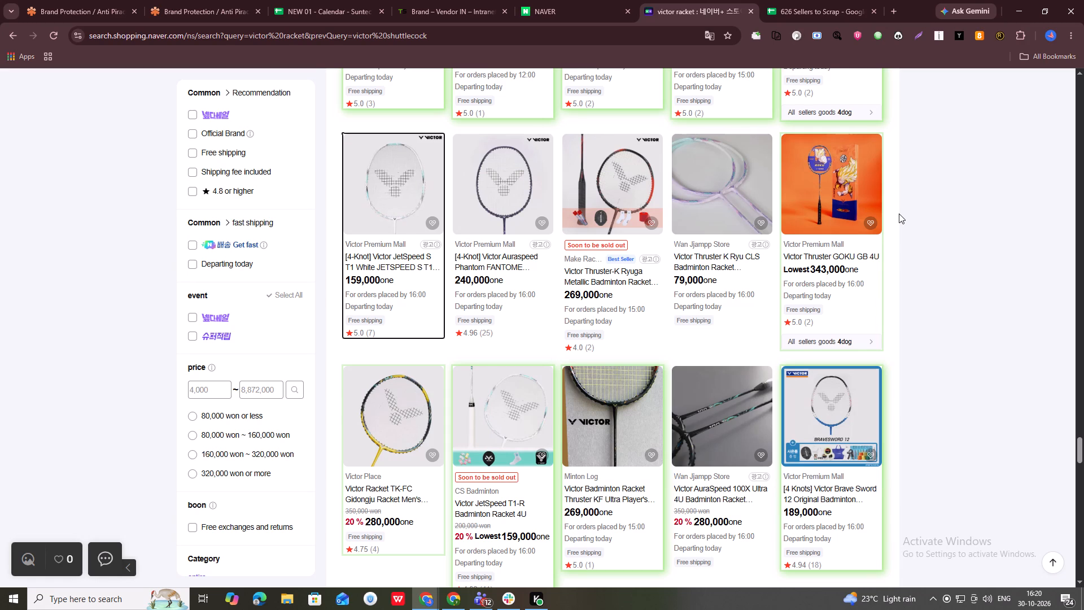
{"action": "right_click", "coordinate": [510, 264]}
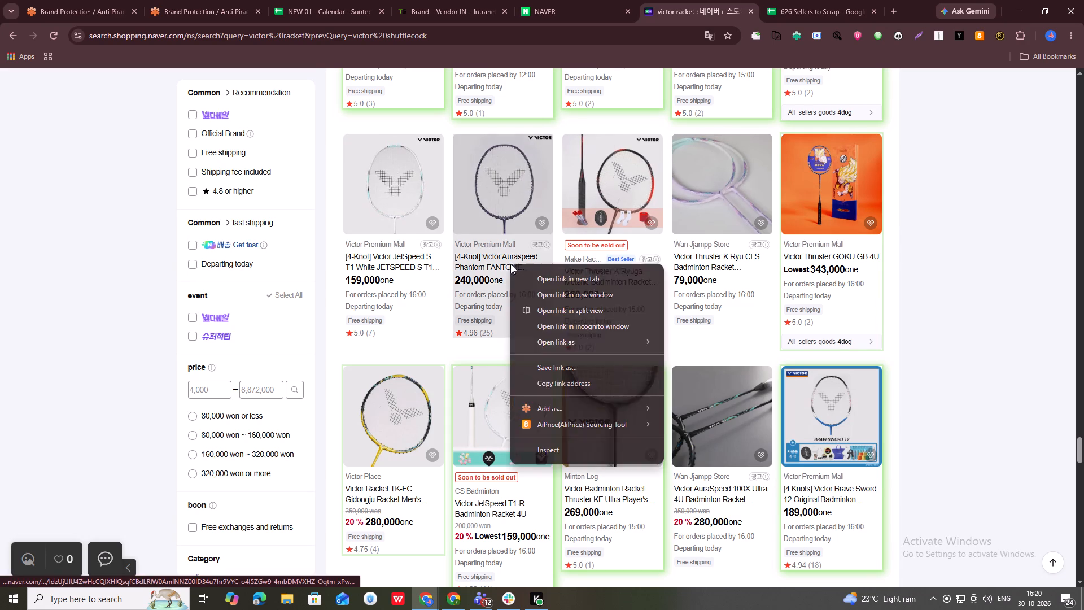
{"action": "left_click", "coordinate": [539, 378]}
{"action": "key", "text": "alt+Tab"}
{"action": "key", "text": "ctrl+b"}
{"action": "key", "text": "ctrl+v"}
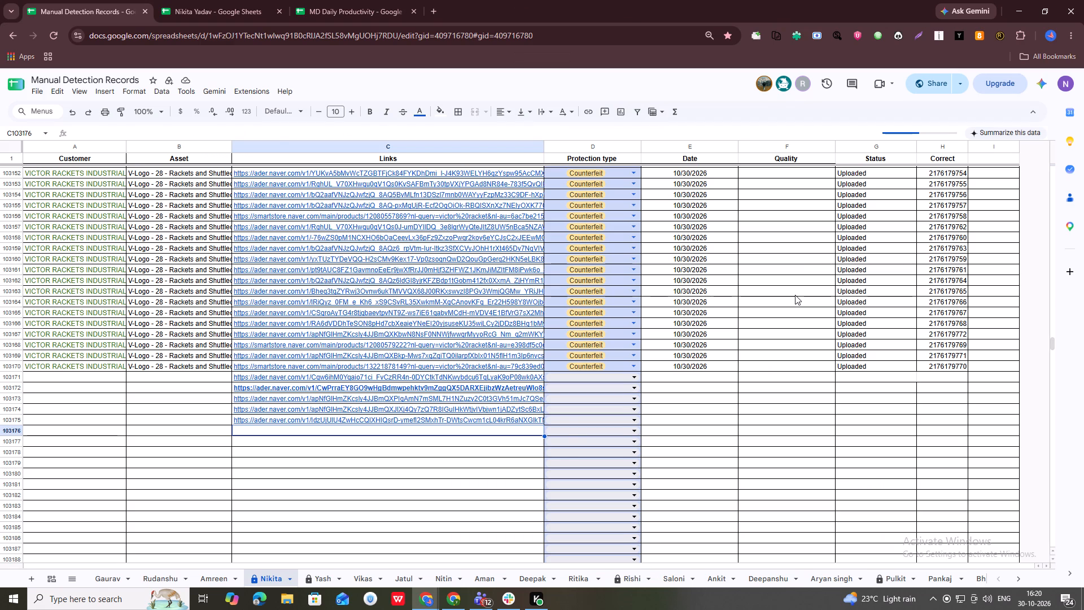
{"action": "key", "text": "Down"}
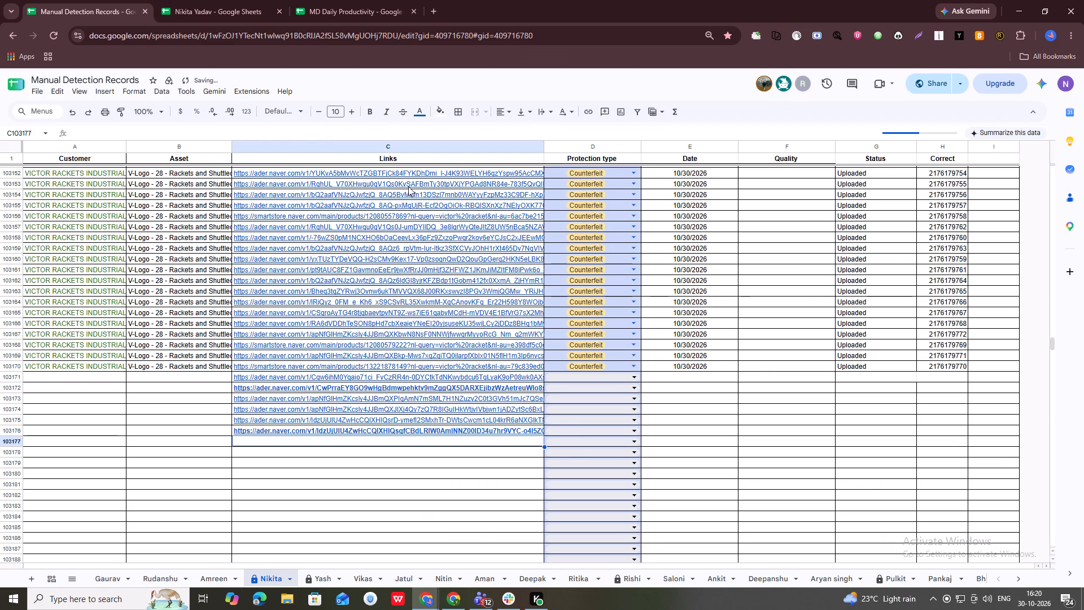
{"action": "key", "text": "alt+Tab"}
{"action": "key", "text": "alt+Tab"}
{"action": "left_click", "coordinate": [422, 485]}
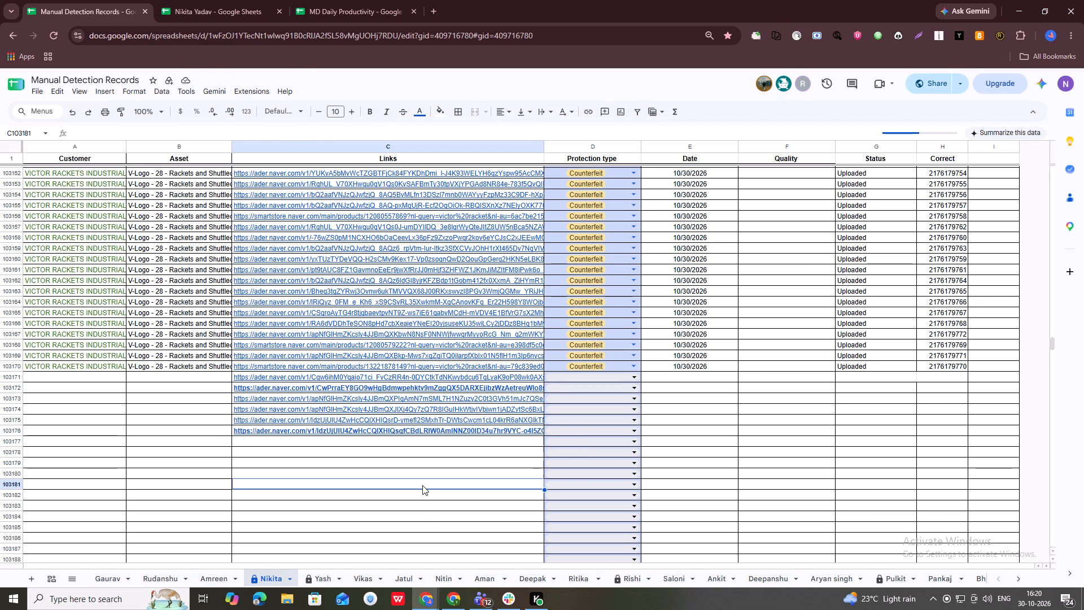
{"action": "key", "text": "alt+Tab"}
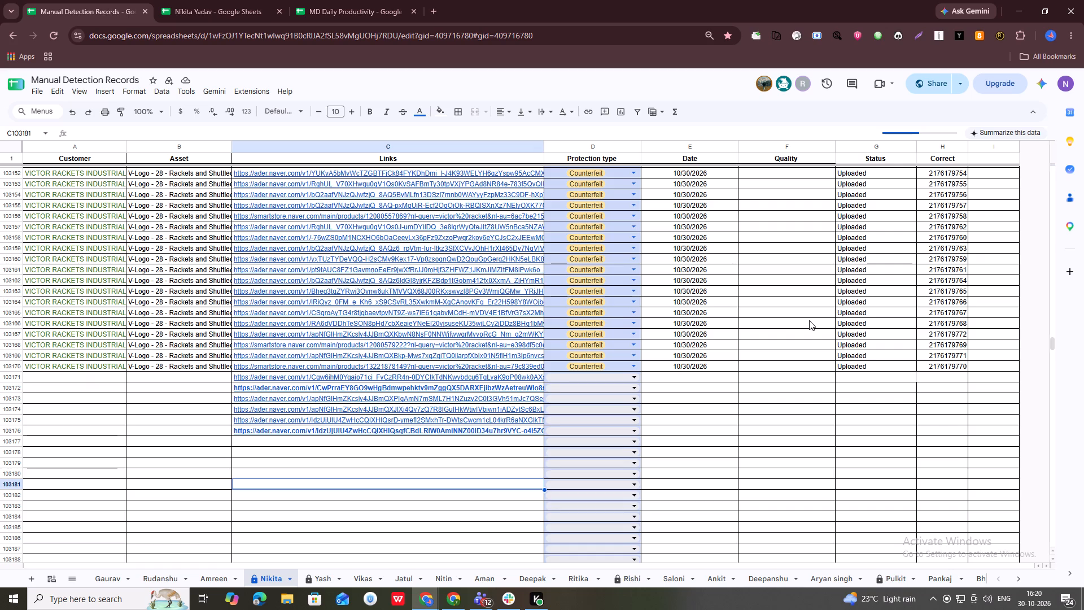